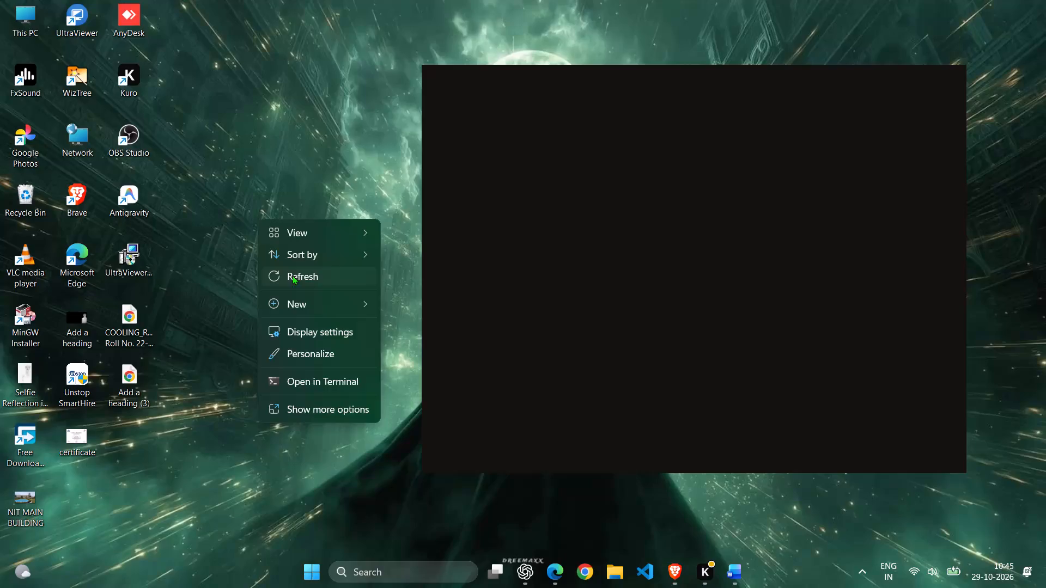
Refresh the Windows desktop twice in a row.
left_click(293, 272)
right_click(293, 272)
left_click(333, 328)
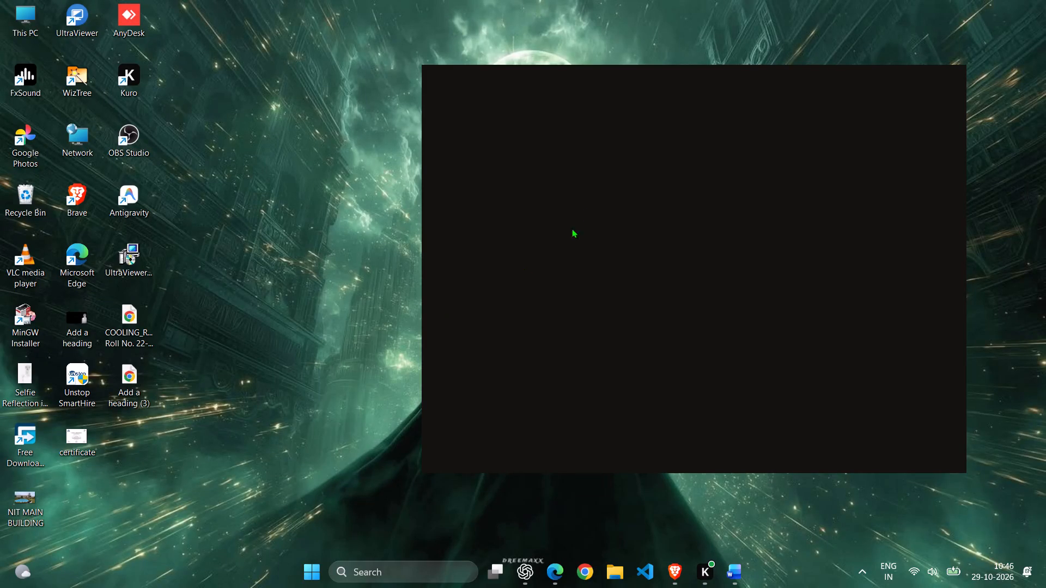
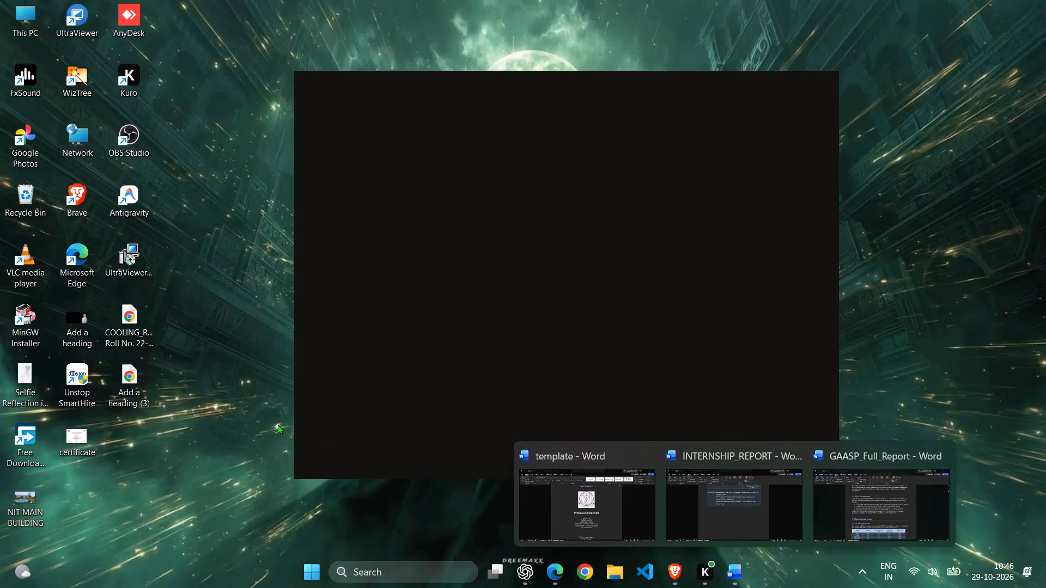
Search Windows for "WHAT" to find the WhatsApp app.
left_click(210, 408)
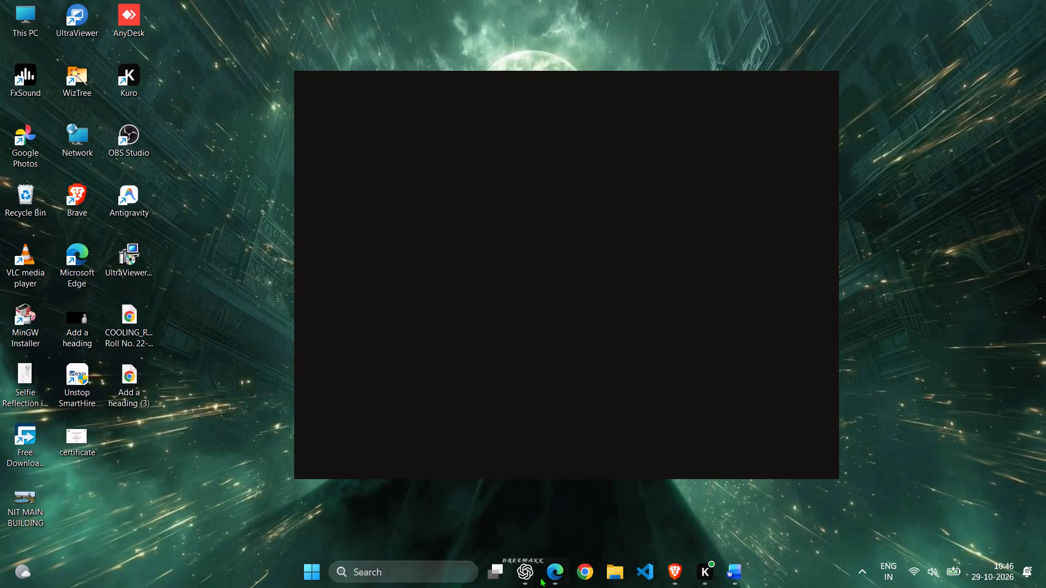
left_click(398, 560)
left_click(399, 565)
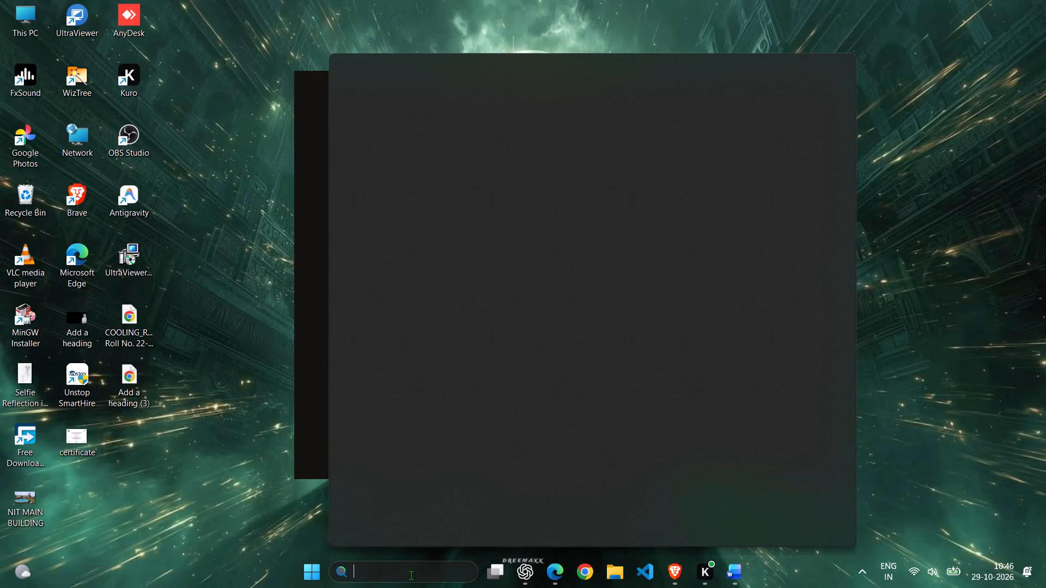
type("WHAT")
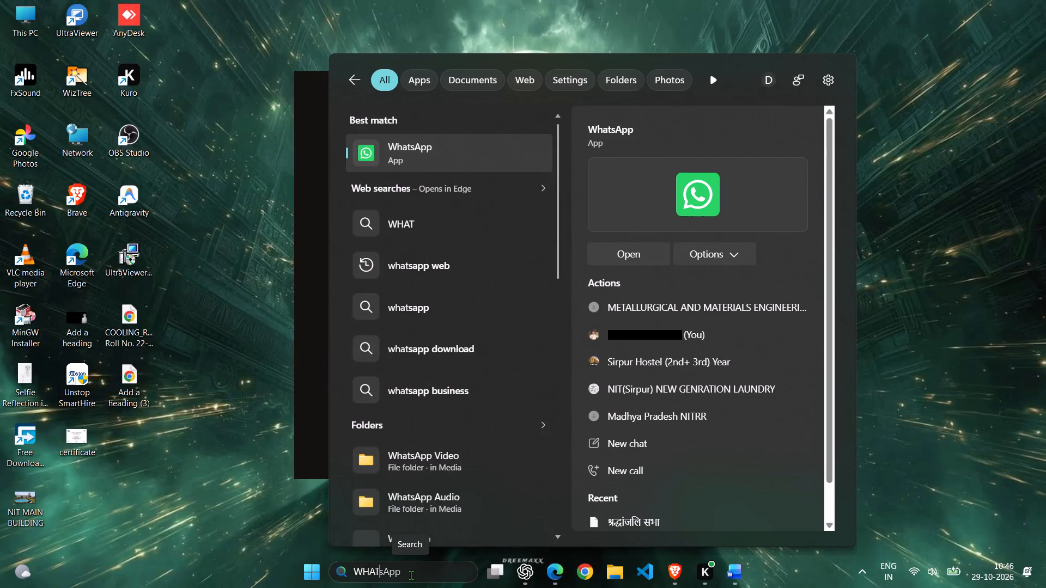
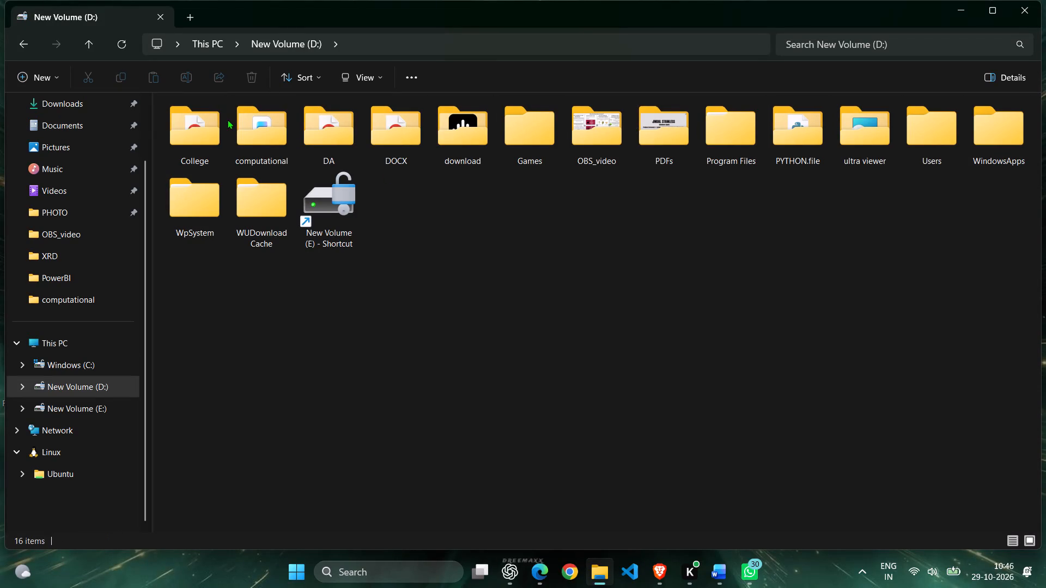
Open the computational folder on New Volume (D:) and select the GAASP_Full_Report Word document.
double_click(257, 119)
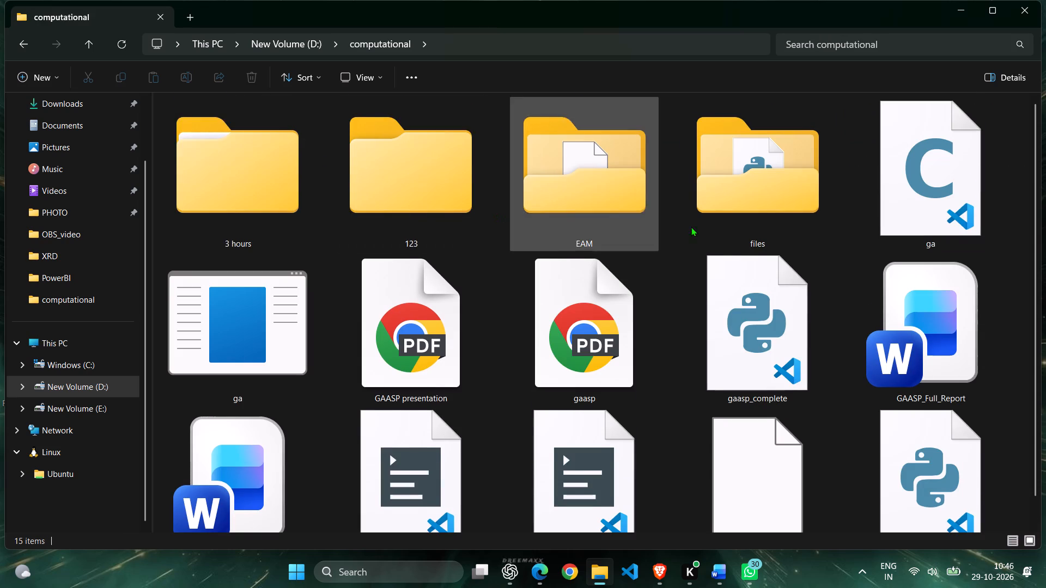
scroll(734, 255, "down", 5)
left_click(952, 303)
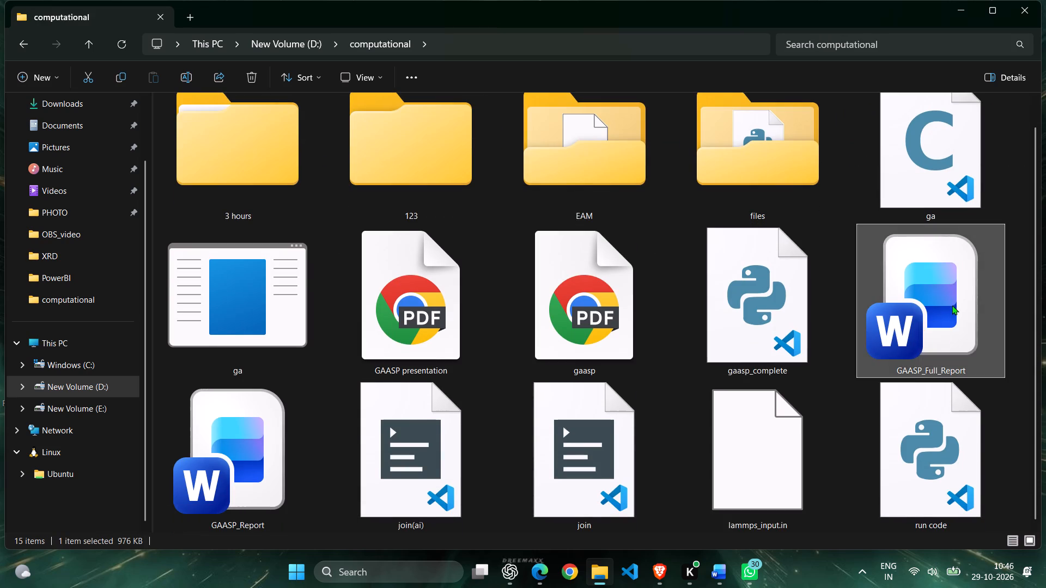
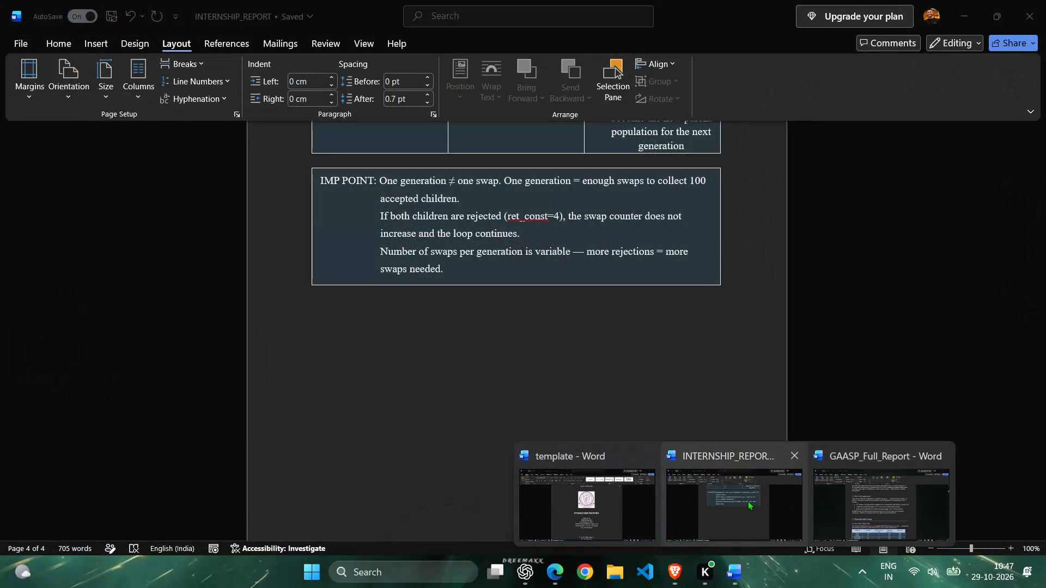
Switch to the INTERNSHIP_REPORT document and examine section 3, How the GAASP Code (ga.c) Works, through to the document's end.
left_click(748, 500)
scroll(323, 408, "down", 2)
scroll(323, 407, "up", 4)
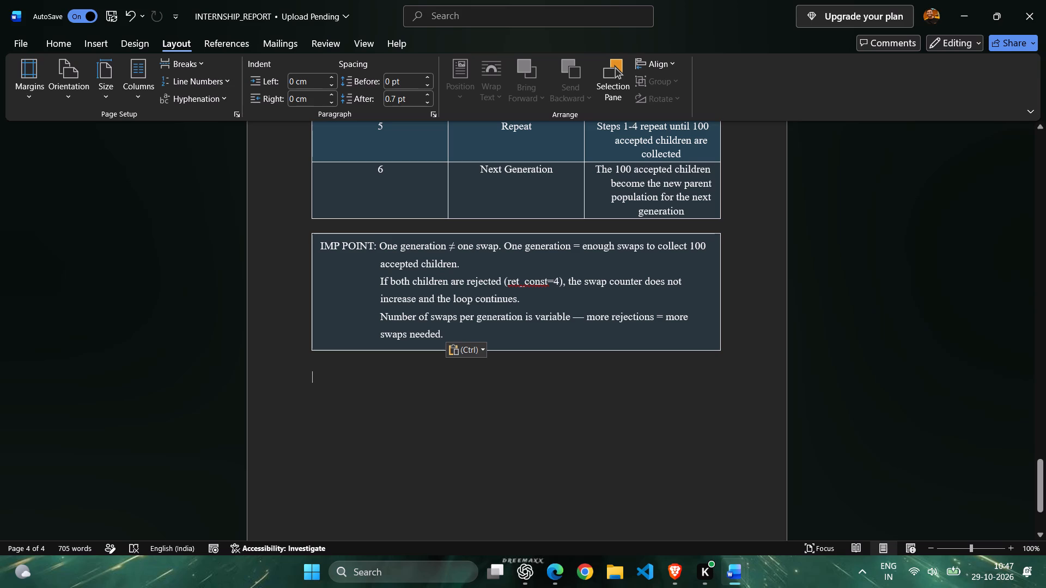
scroll(356, 416, "down", 2)
scroll(359, 426, "up", 1)
scroll(359, 425, "down", 2)
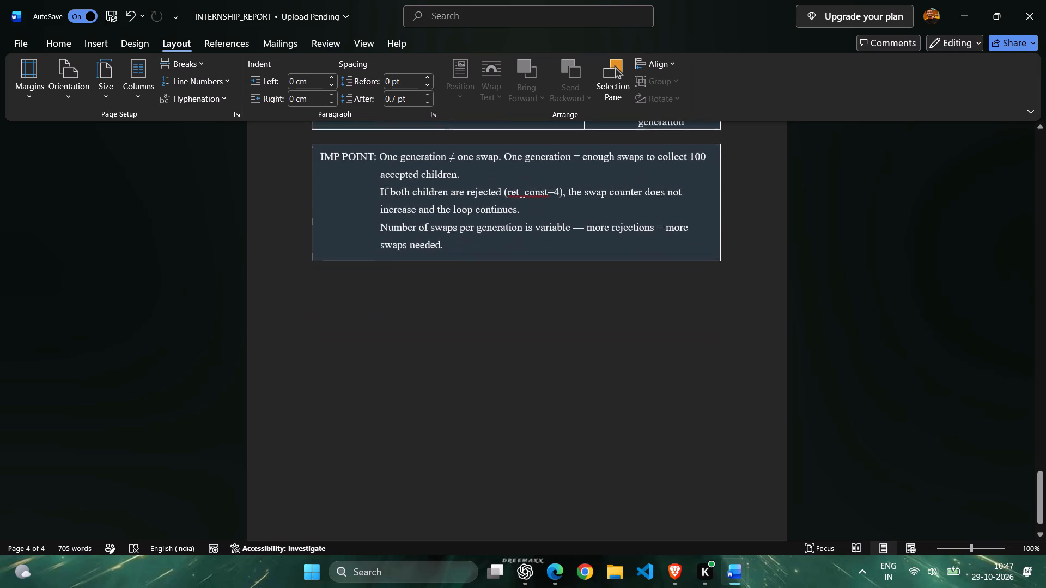
scroll(382, 404, "up", 2)
scroll(417, 362, "up", 16)
scroll(424, 349, "up", 8)
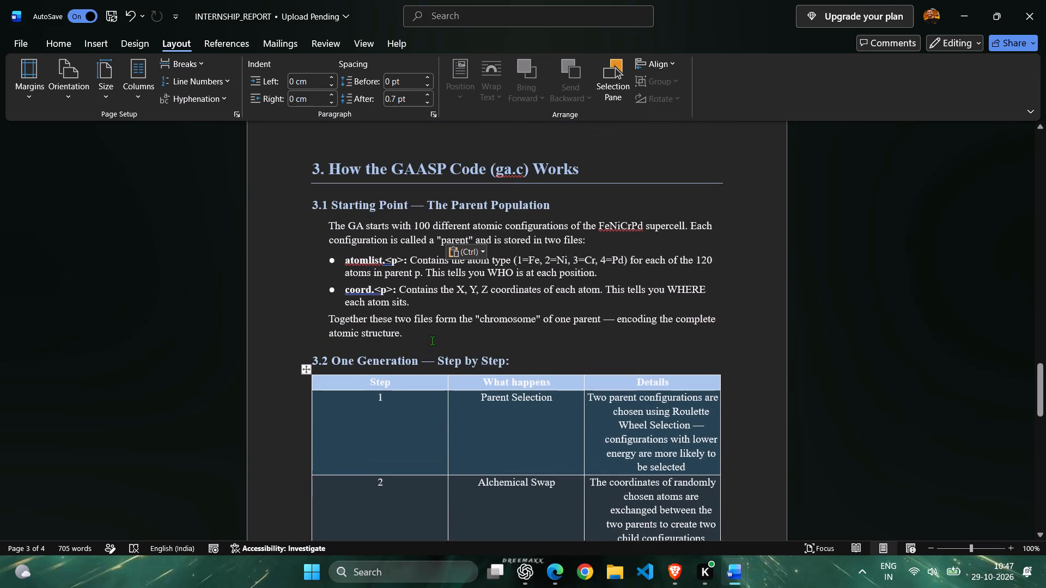
left_click(953, 257)
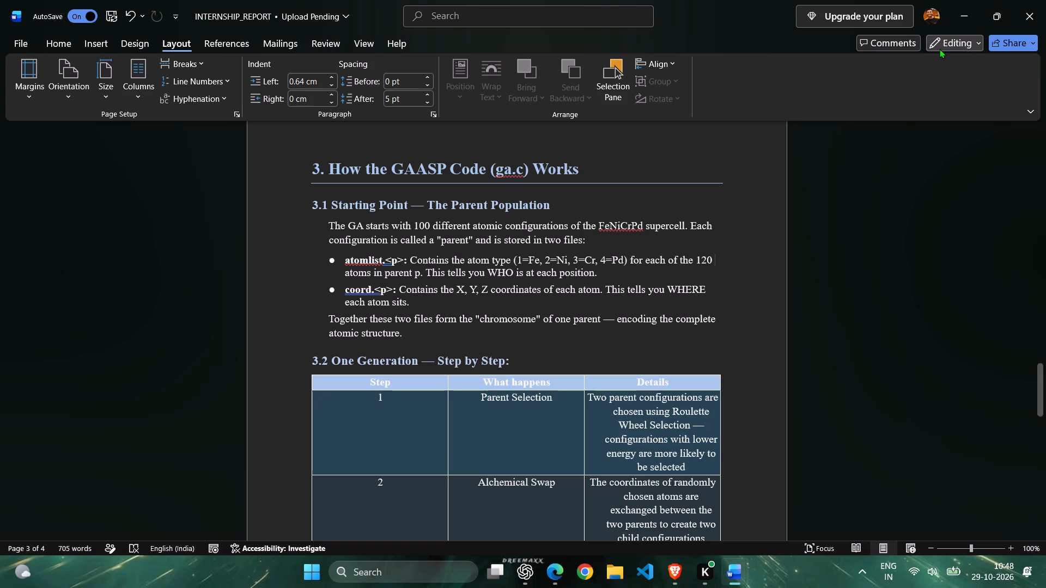
scroll(940, 48, "down", 6)
scroll(598, 136, "down", 3)
left_click(820, 133)
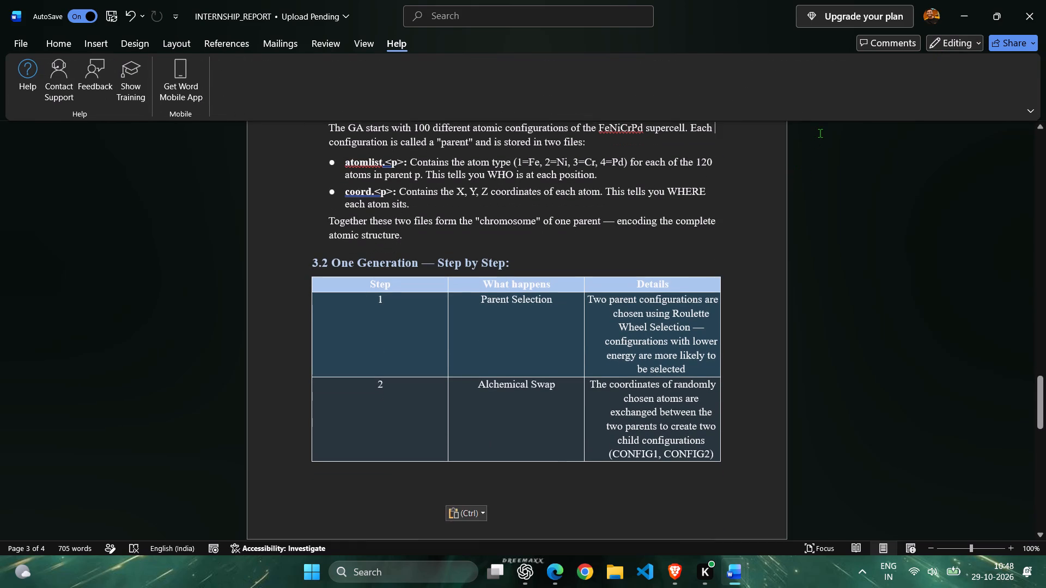
scroll(804, 266, "down", 3)
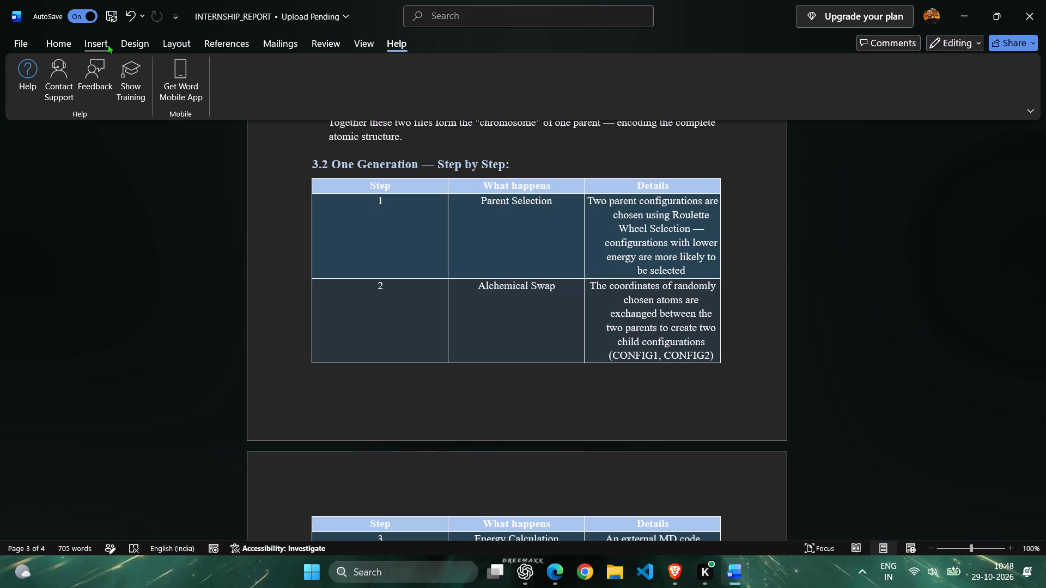
left_click(71, 39)
scroll(368, 293, "down", 3)
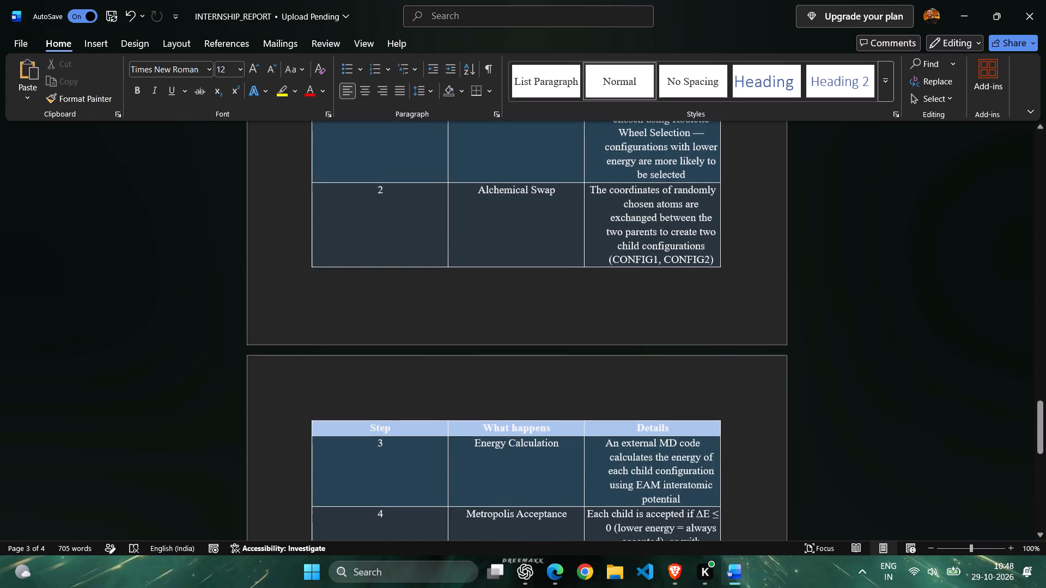
scroll(611, 267, "down", 14)
scroll(565, 324, "down", 3)
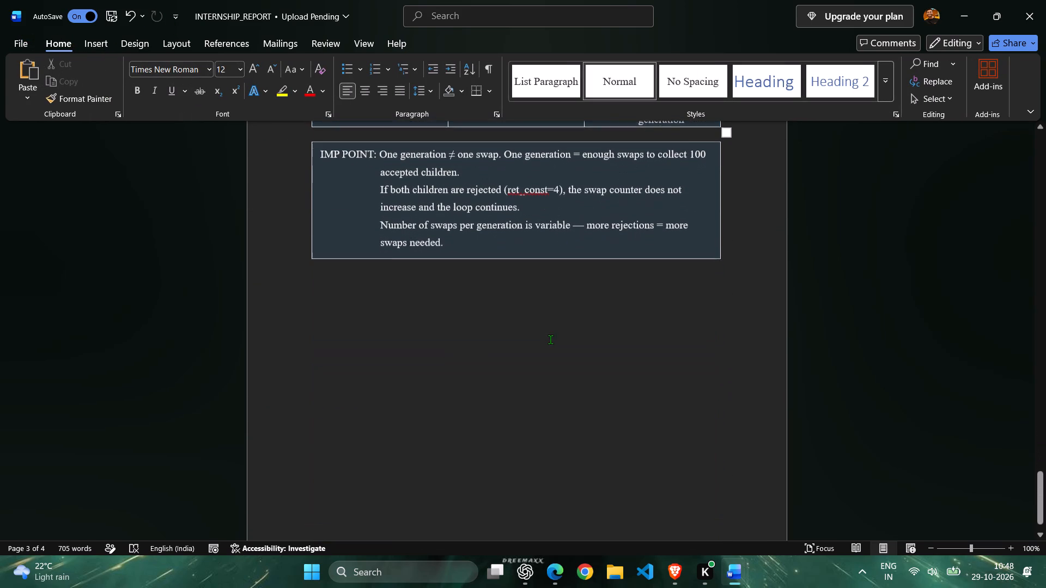
Switch to the GAASP_Full_Report document and view its section 1, What is GAASP?
key("alt+Tab")
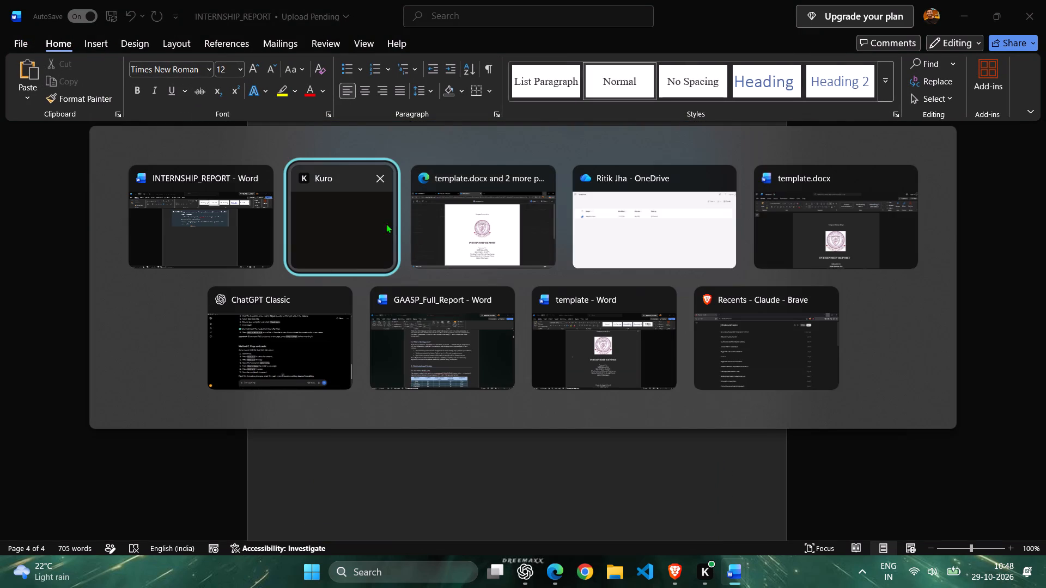
left_click_drag(360, 182, 389, 308, "alt")
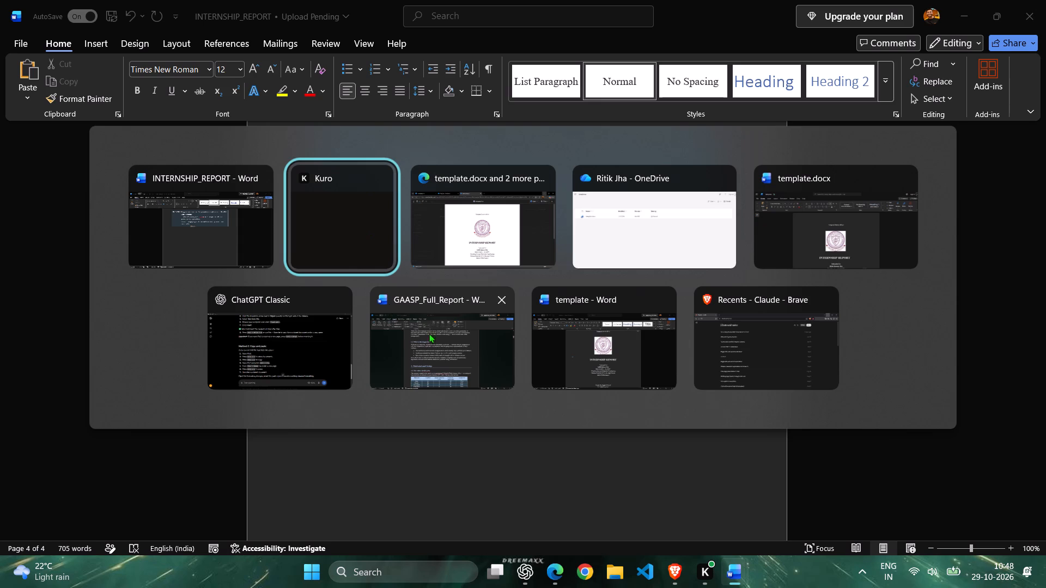
left_click(434, 321, "alt")
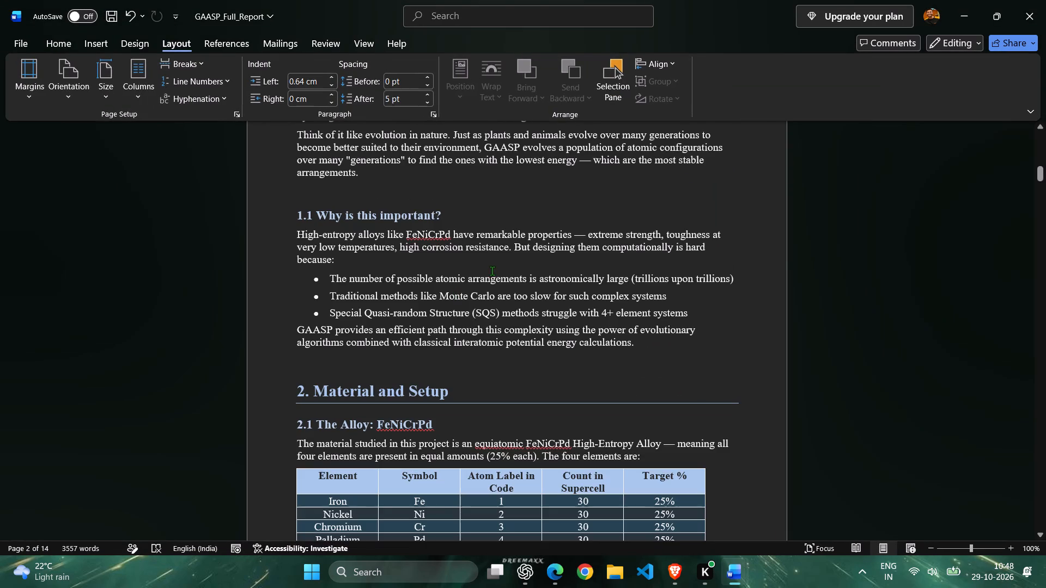
scroll(493, 273, "up", 6)
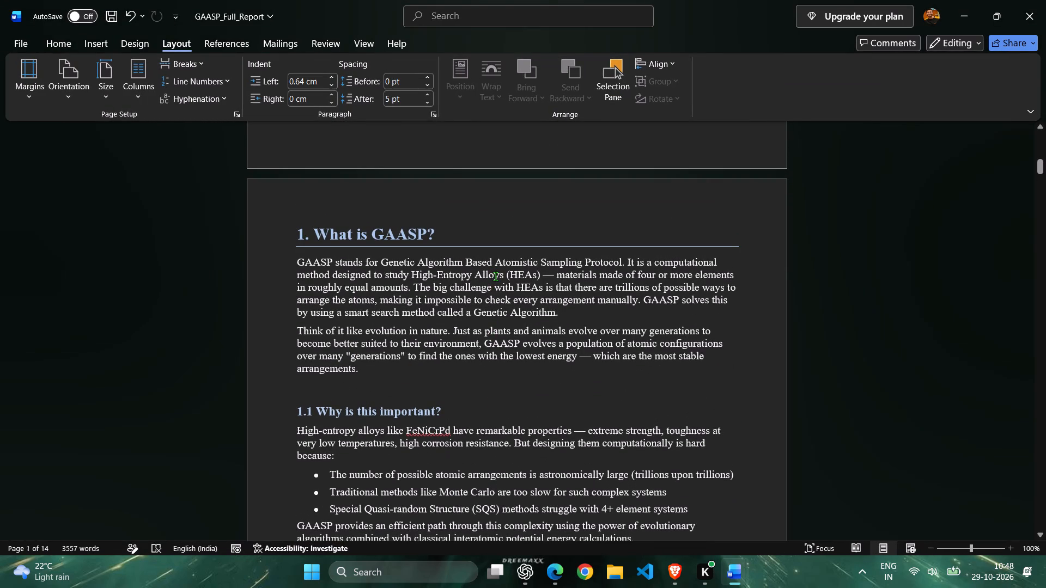
Close the template Word window, the Claude browser window and the Edge window showing template.docx.
key("super+Tab")
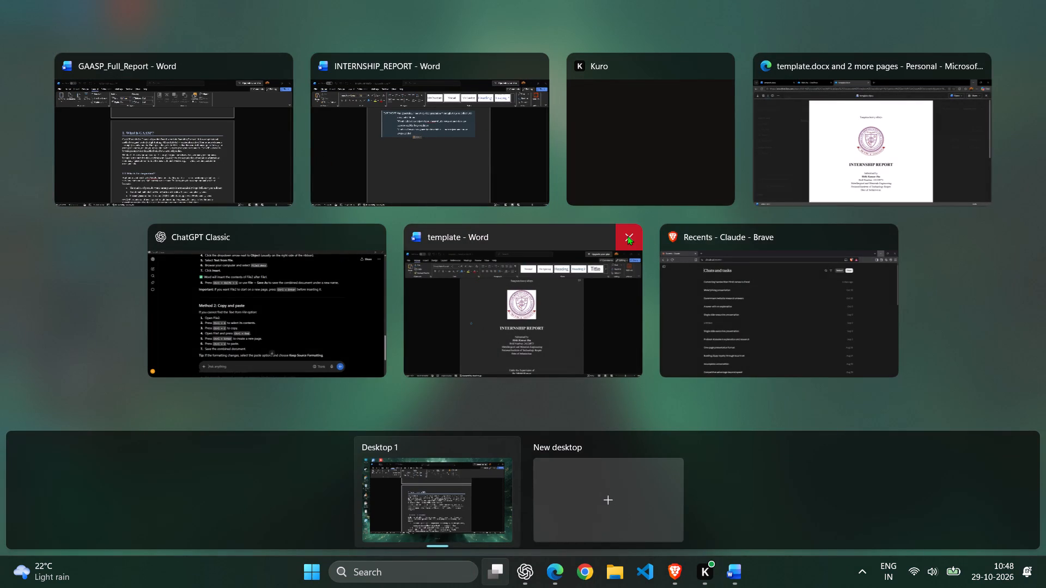
left_click(627, 234)
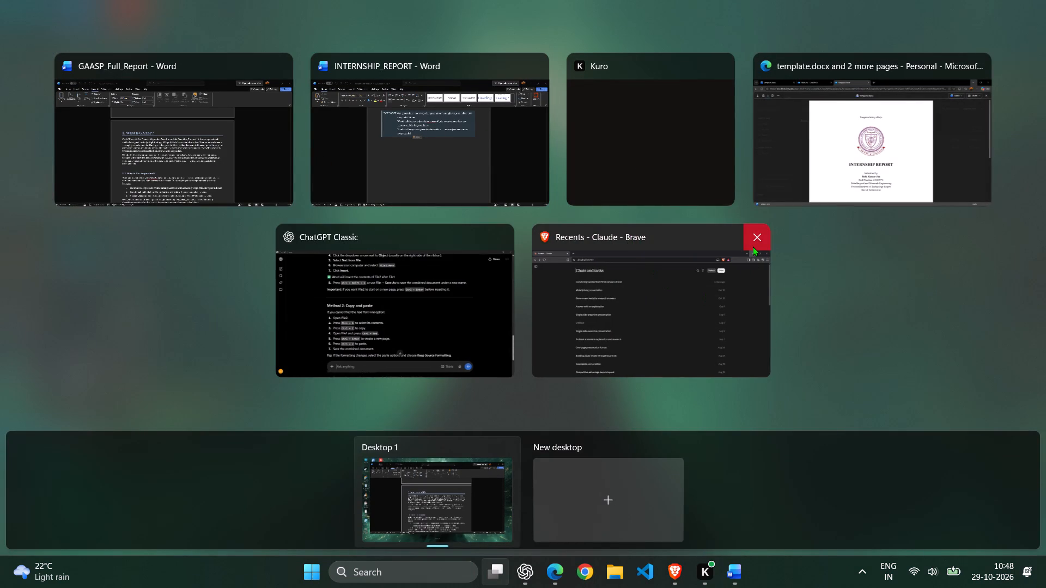
left_click(753, 246)
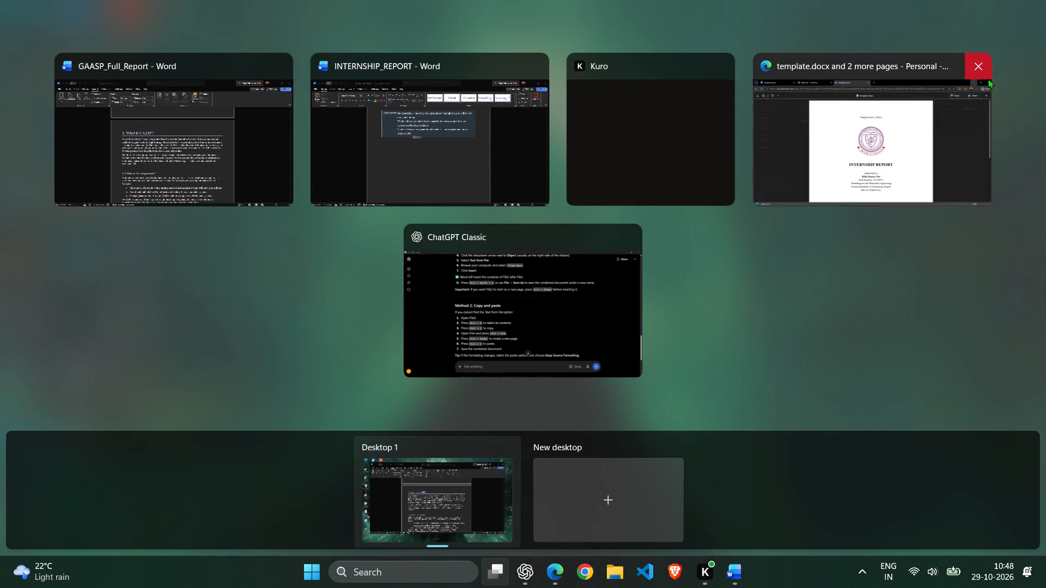
left_click(988, 78)
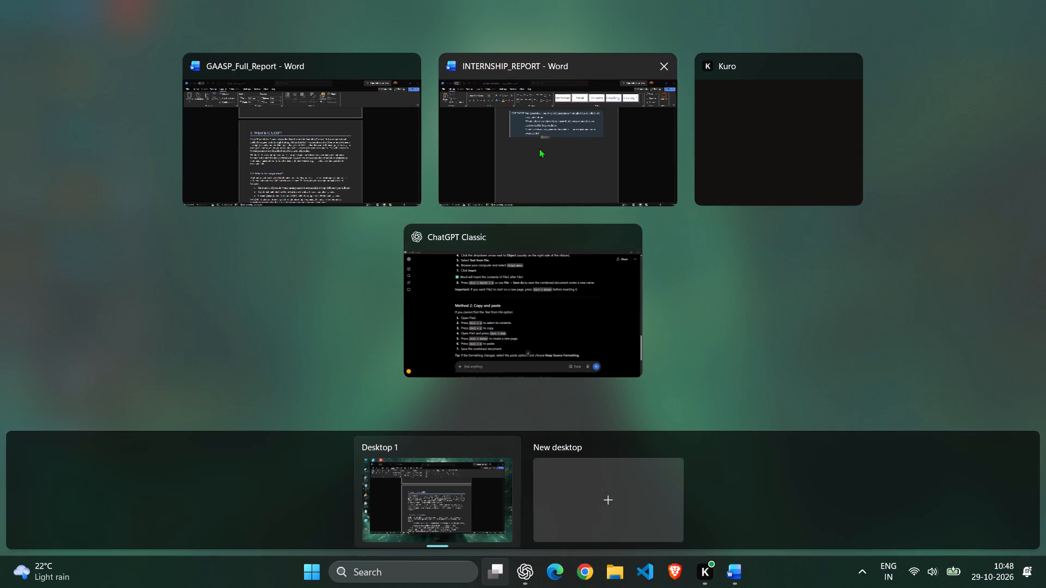
In GAASP_Full_Report, copy section 3.3, The Alchemical Swap — How Children are Created, from its heading through its closing paragraph.
left_click(362, 172)
scroll(452, 275, "down", 12)
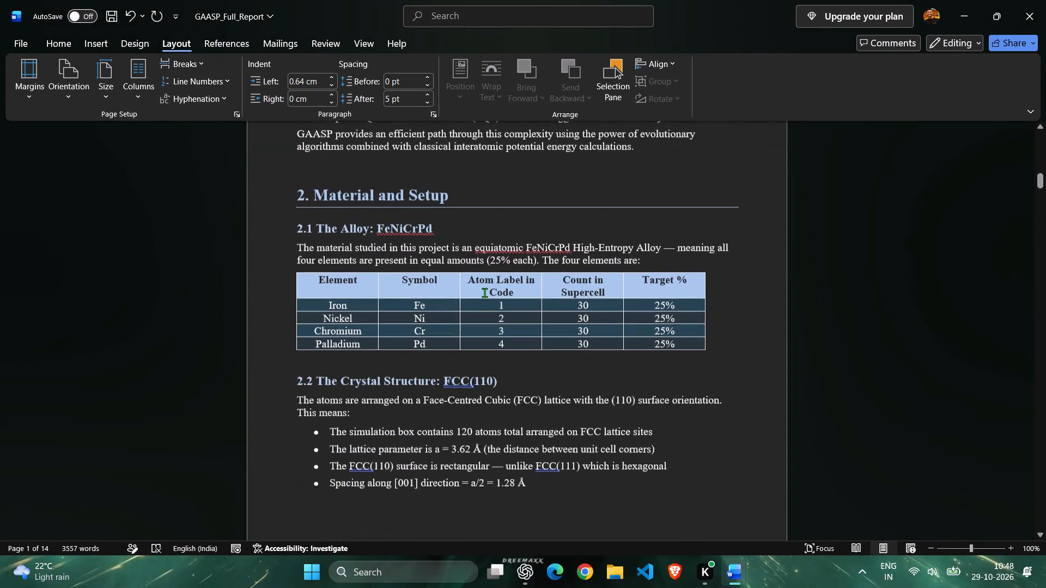
scroll(484, 292, "down", 19)
scroll(485, 289, "down", 6)
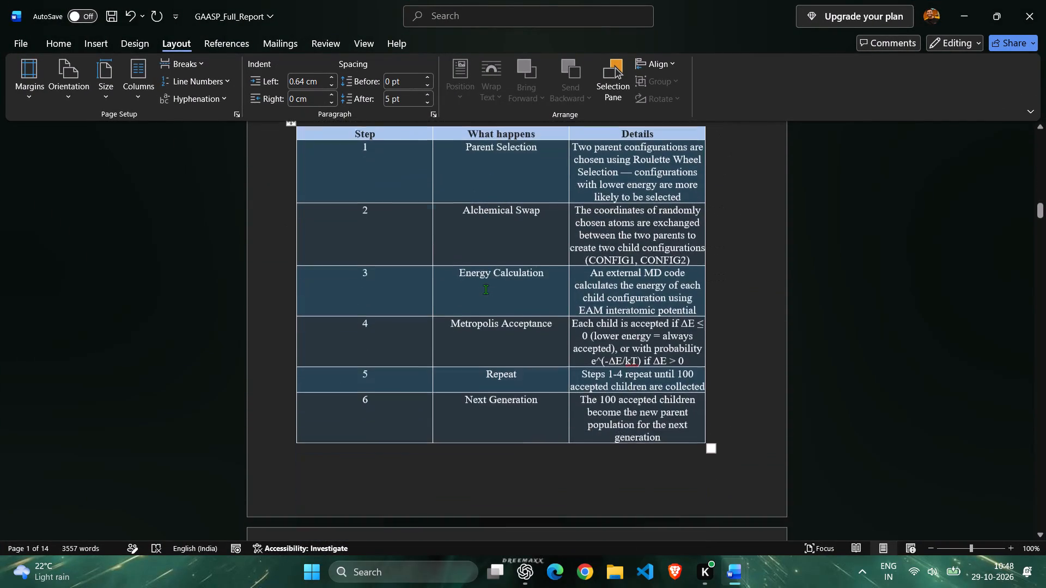
scroll(485, 289, "down", 15)
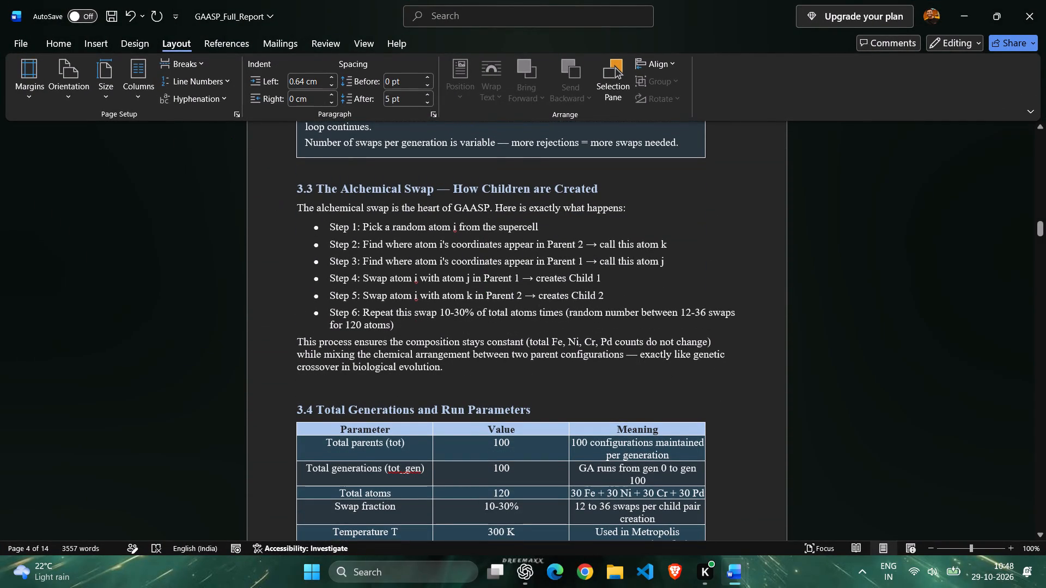
scroll(299, 179, "up", 19)
scroll(305, 154, "up", 5)
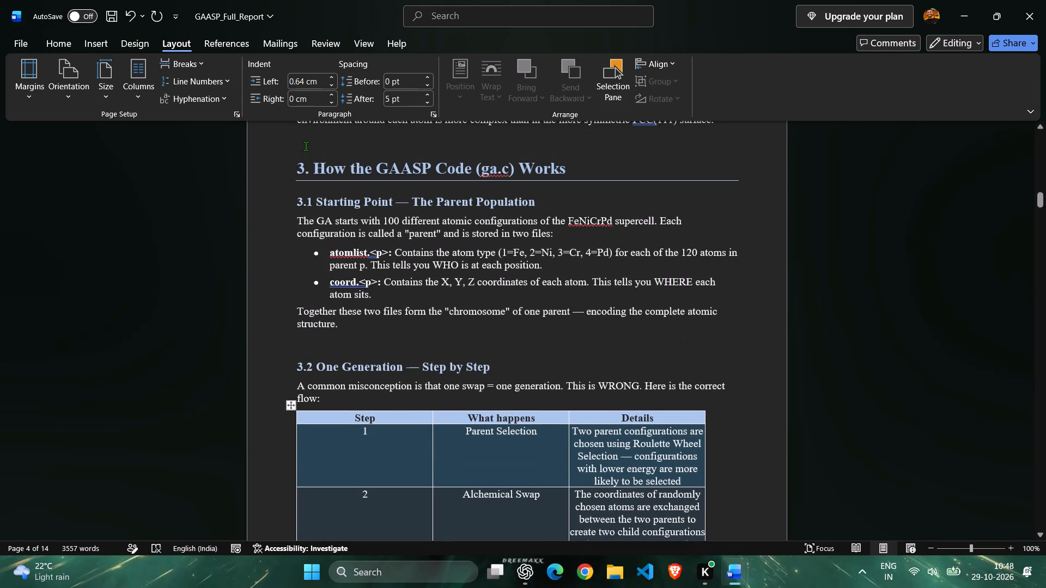
scroll(306, 146, "down", 14)
scroll(307, 149, "down", 8)
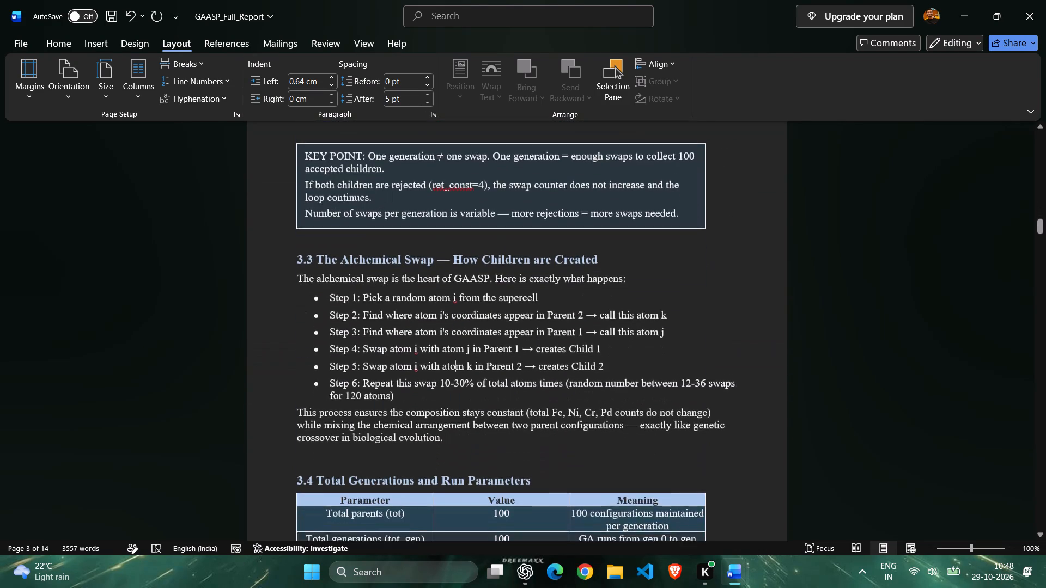
scroll(308, 151, "down", 3)
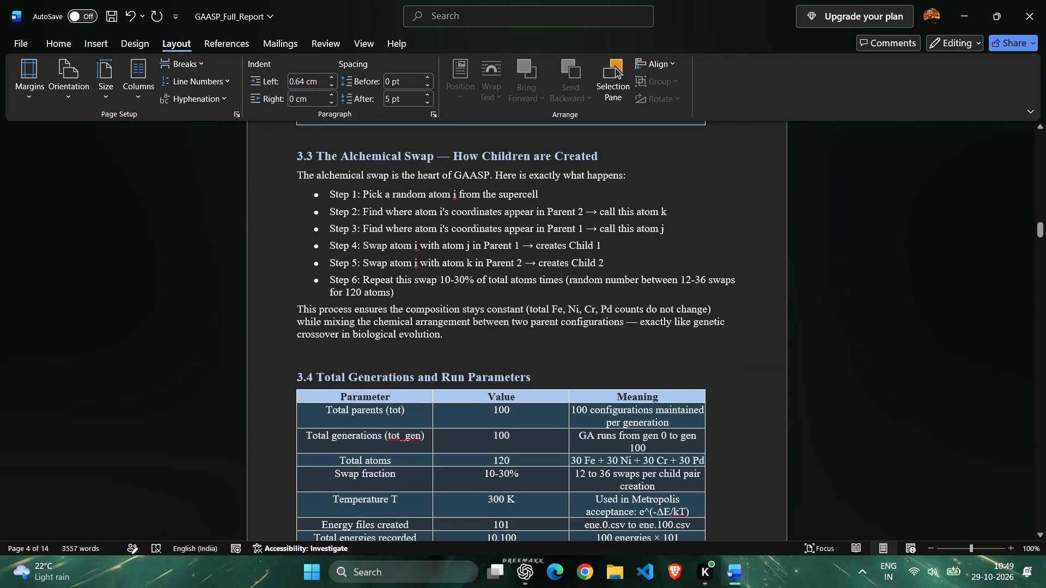
left_click_drag(281, 141, 449, 328)
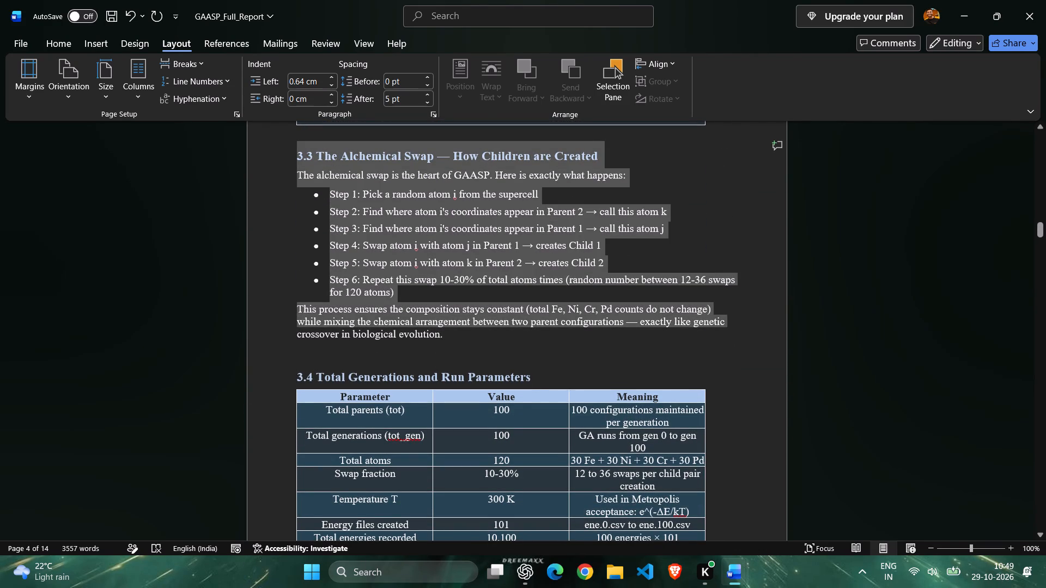
left_click_drag(449, 328, 454, 340)
key("ctrl+c")
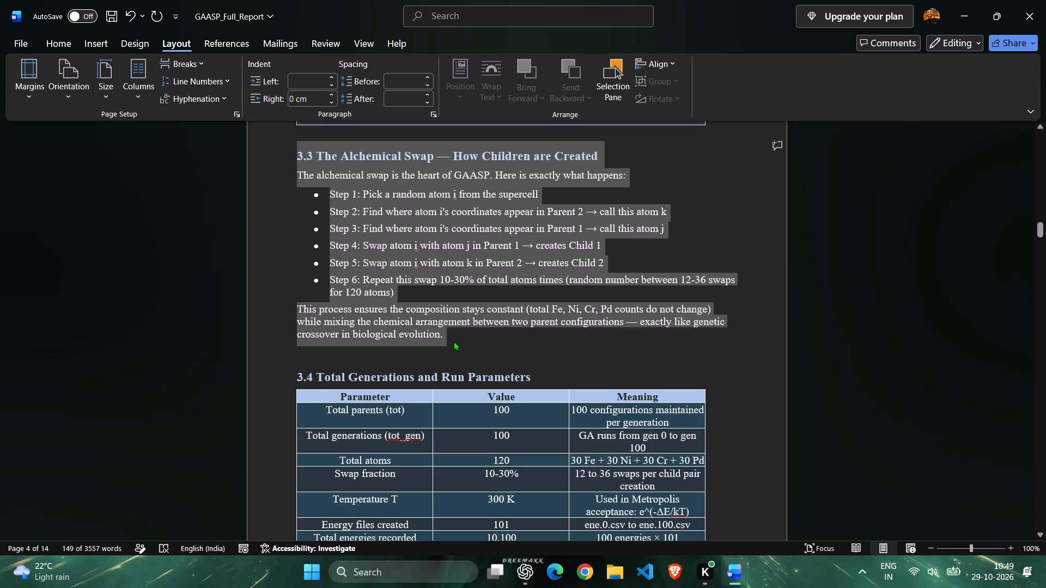
Paste the copied section 3.3 into INTERNSHIP_REPORT below the IMP POINT box on the last page.
key("alt+Tab")
left_click(432, 291, "alt")
scroll(432, 321, "down", 2)
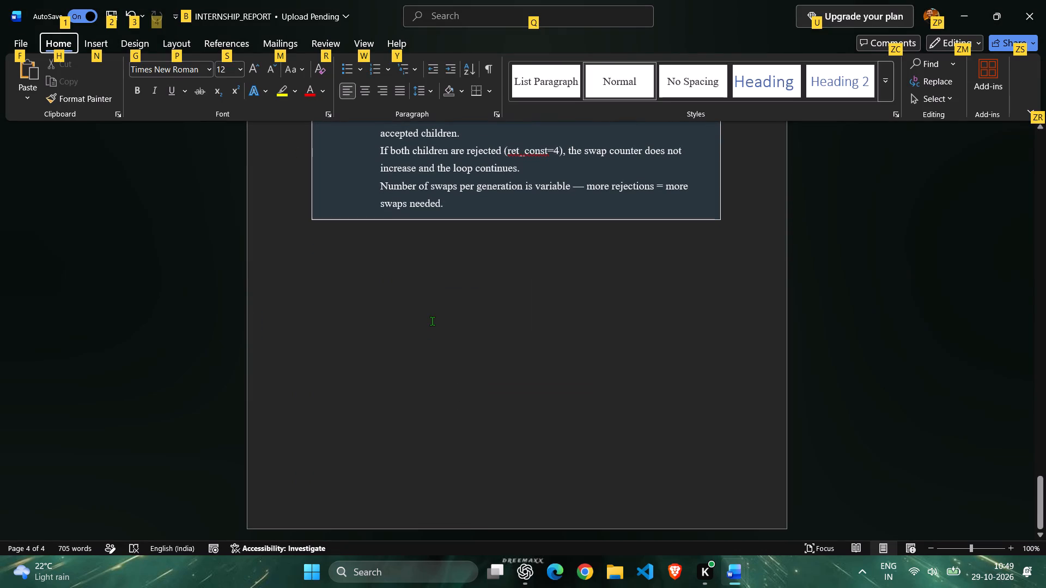
left_click(425, 316)
key("ctrl+v")
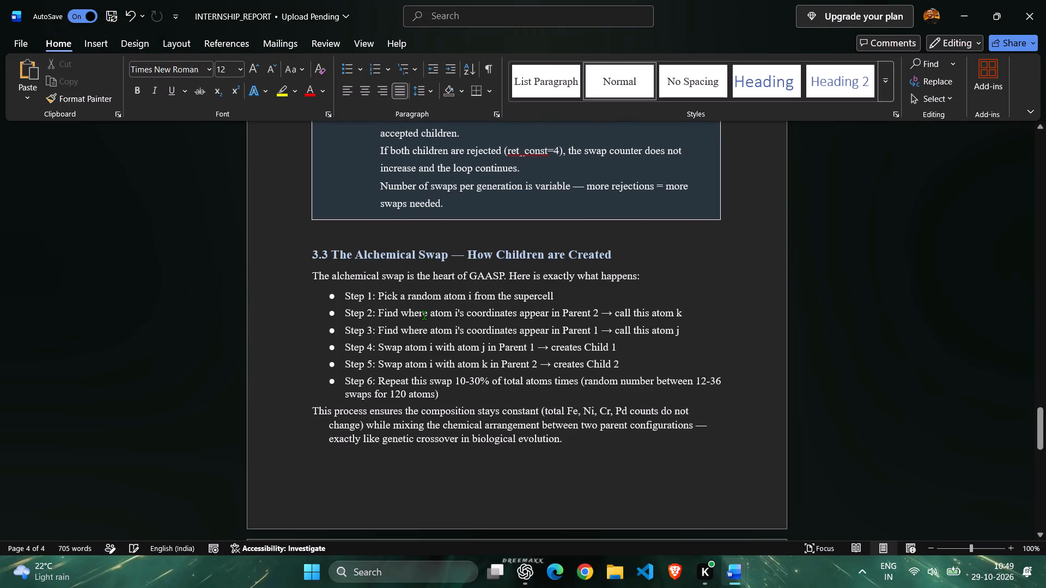
Compare with the source section, then indent section 3.3's closing paragraph's first line by six spaces to align with its other lines.
key("alt+Tab")
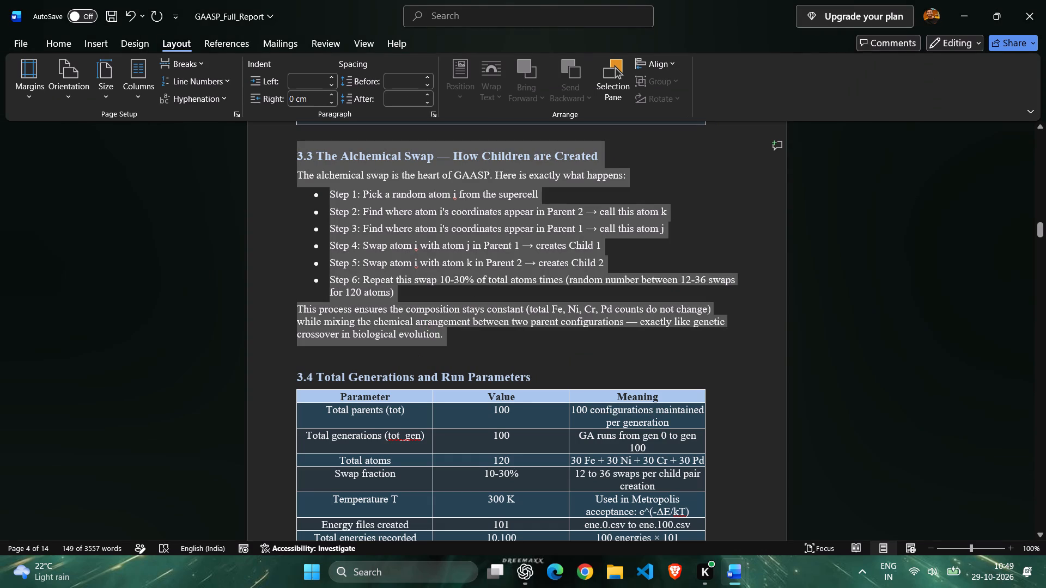
key("alt+Tab")
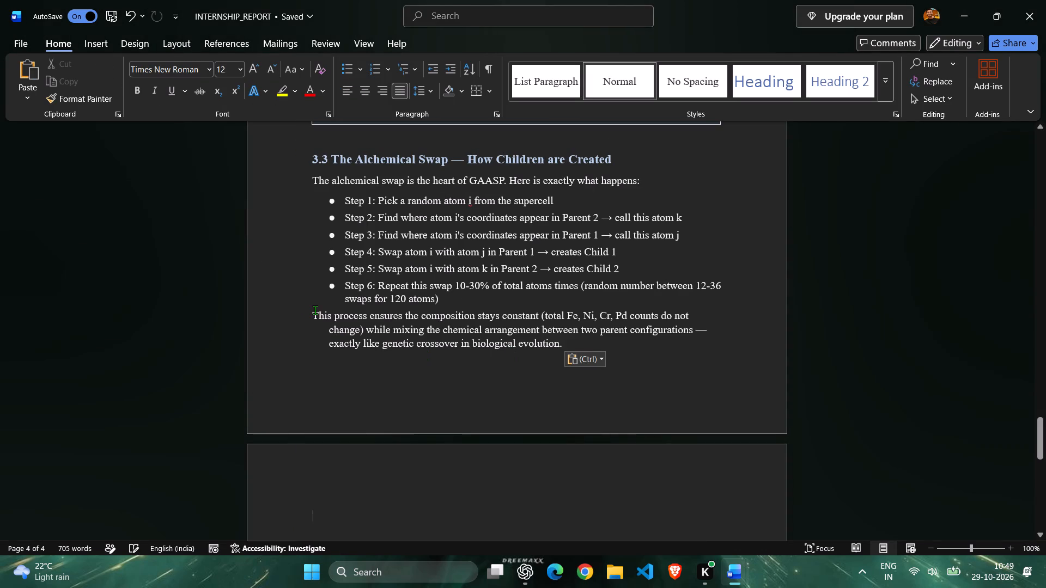
left_click(306, 318)
key("space")
key("space")
key("space")
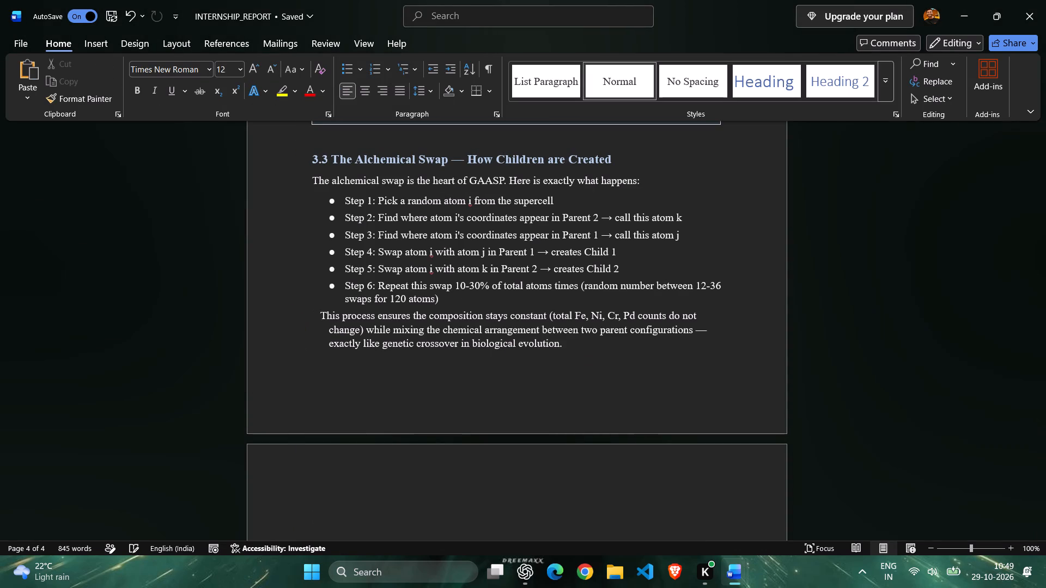
key("space")
key("space")
key("space")
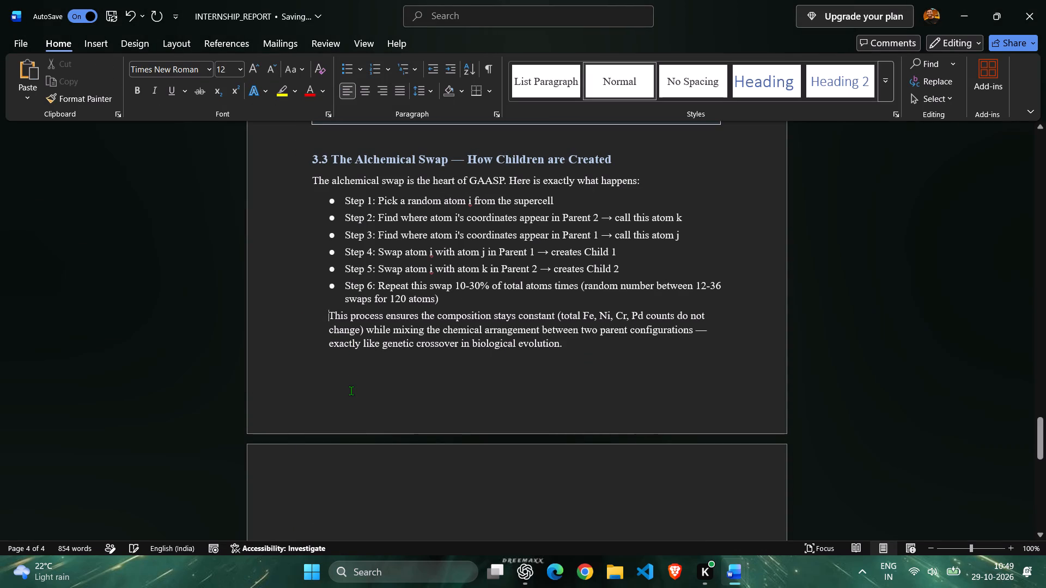
left_click(351, 394)
left_click(597, 381)
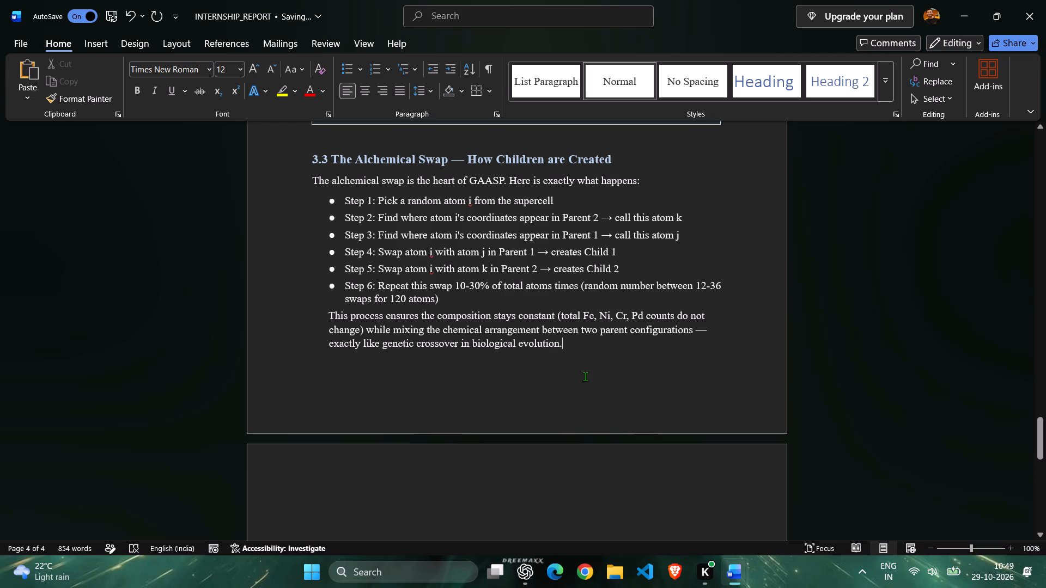
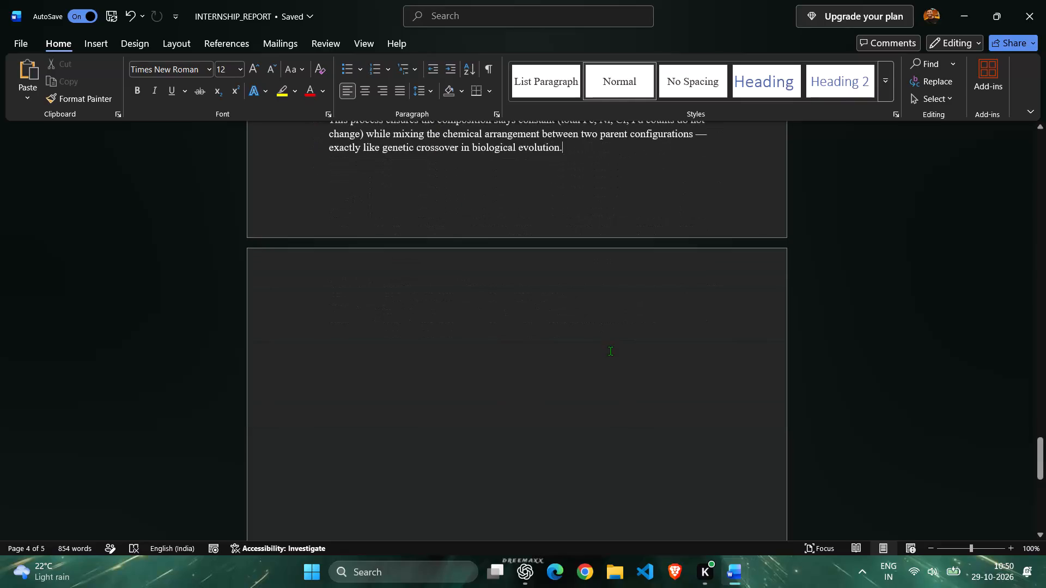
Add a tab after the final sentence of section 3.3's closing paragraph in INTERNSHIP_REPORT.
key("Tab")
Switch to GAASP_Full_Report and review the sections from 3.4 Total Generations and Run Parameters through the start of 5. Case Study.
key("alt+Tab")
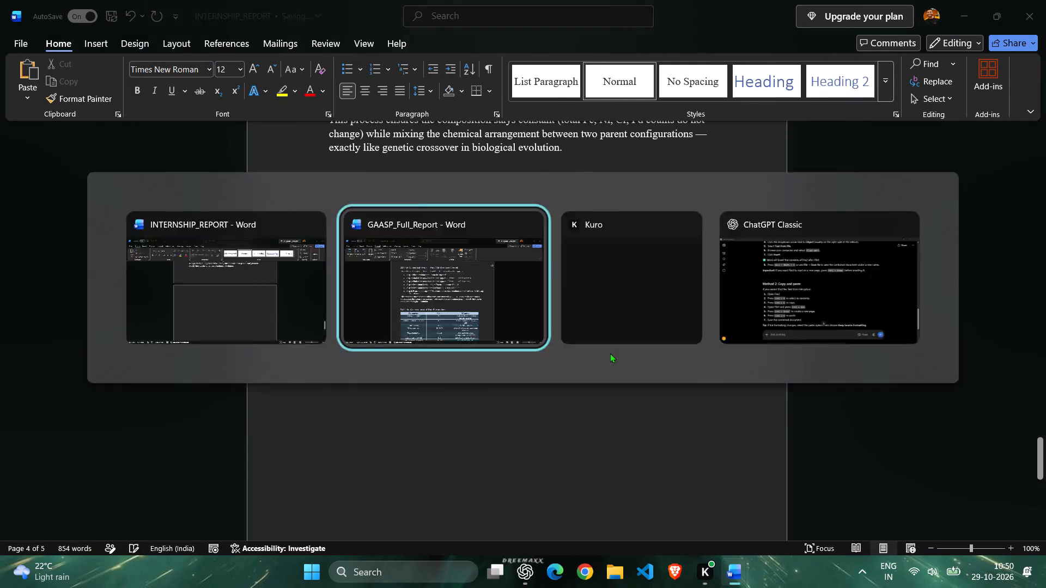
scroll(451, 370, "down", 6)
scroll(451, 370, "up", 4)
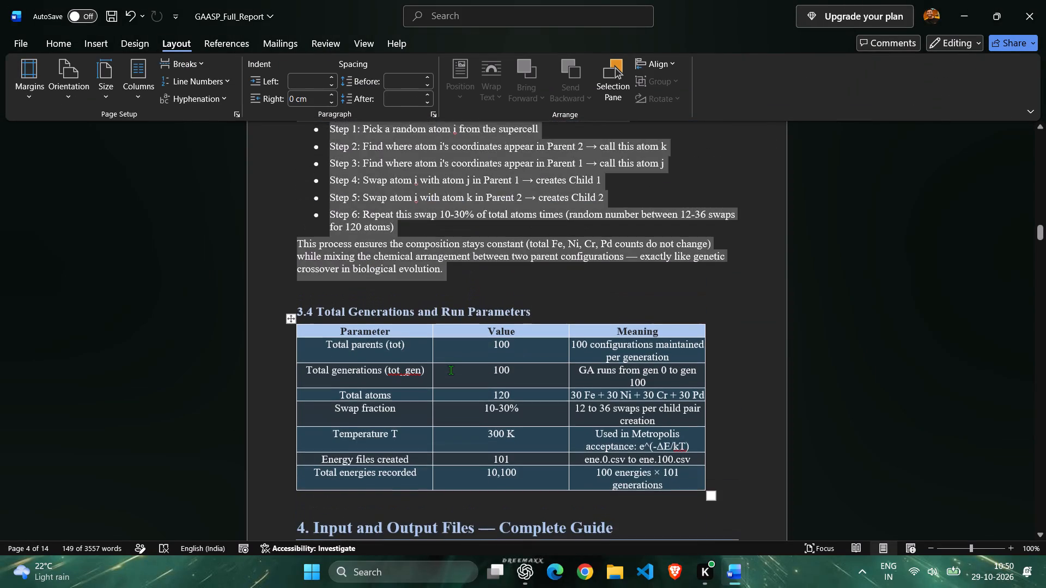
scroll(451, 370, "down", 3)
left_click(191, 316)
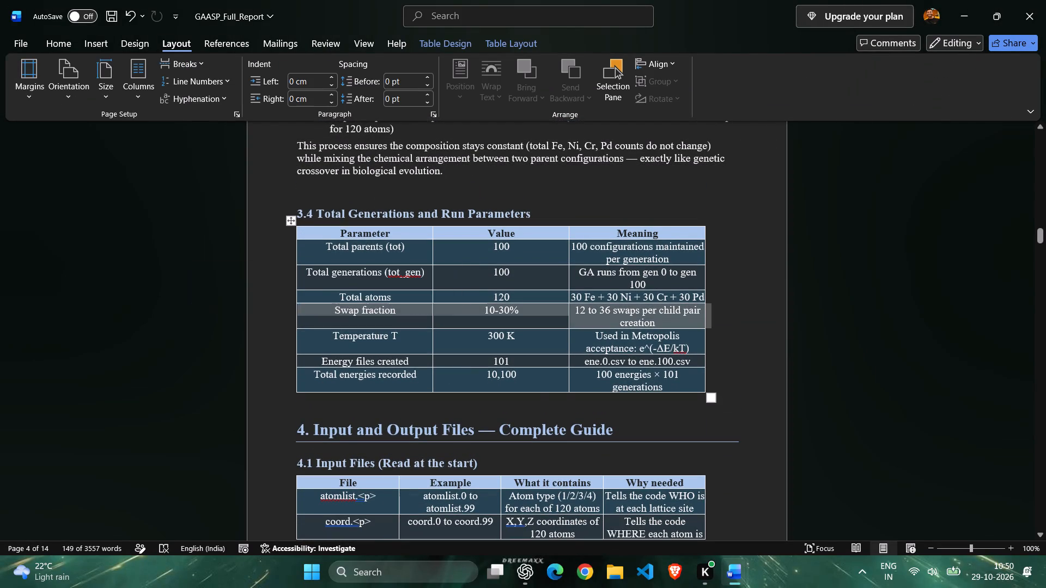
left_click(266, 365)
left_click(264, 309)
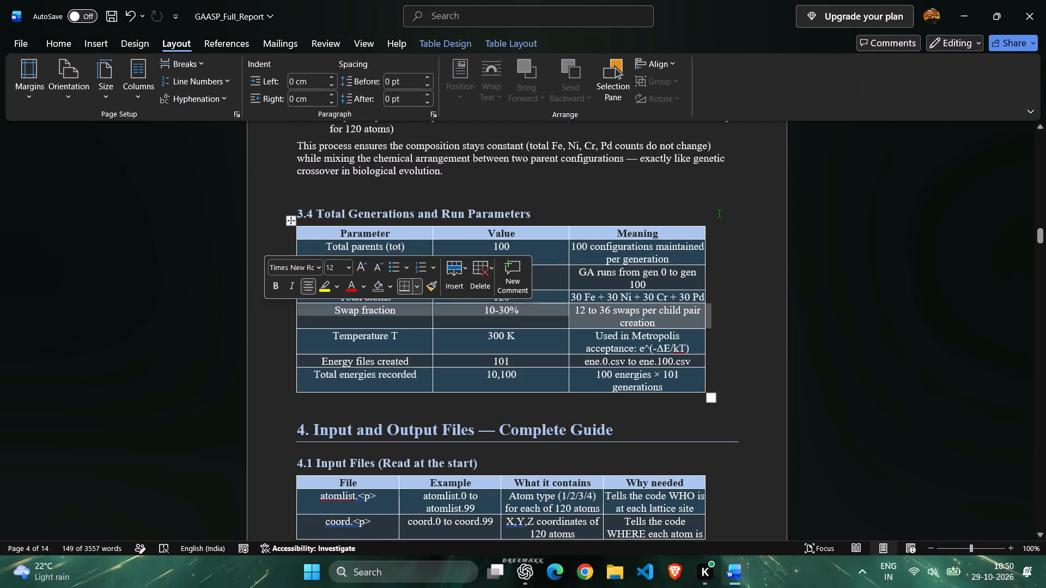
left_click(722, 213)
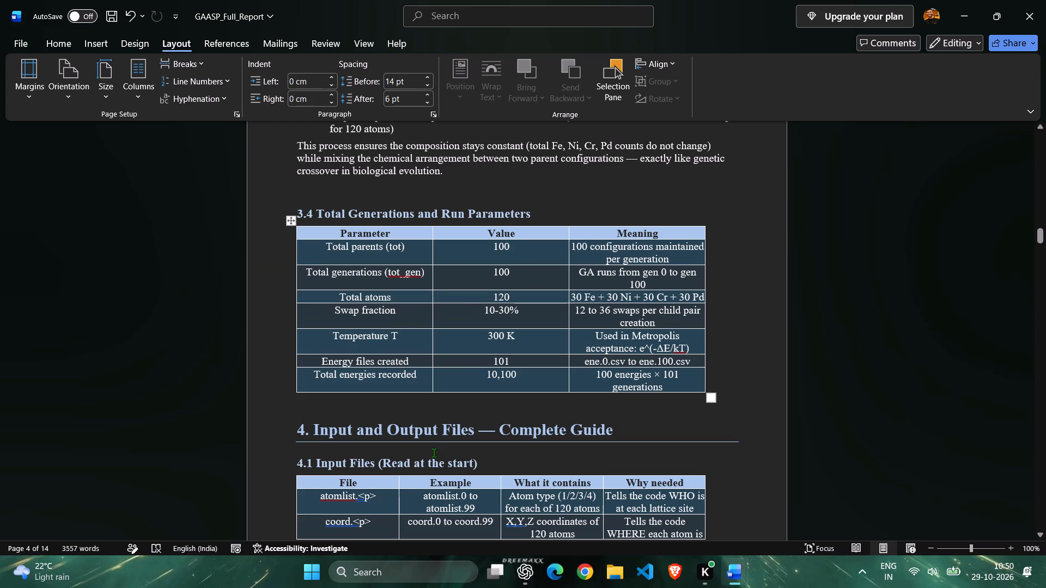
scroll(343, 363, "down", 14)
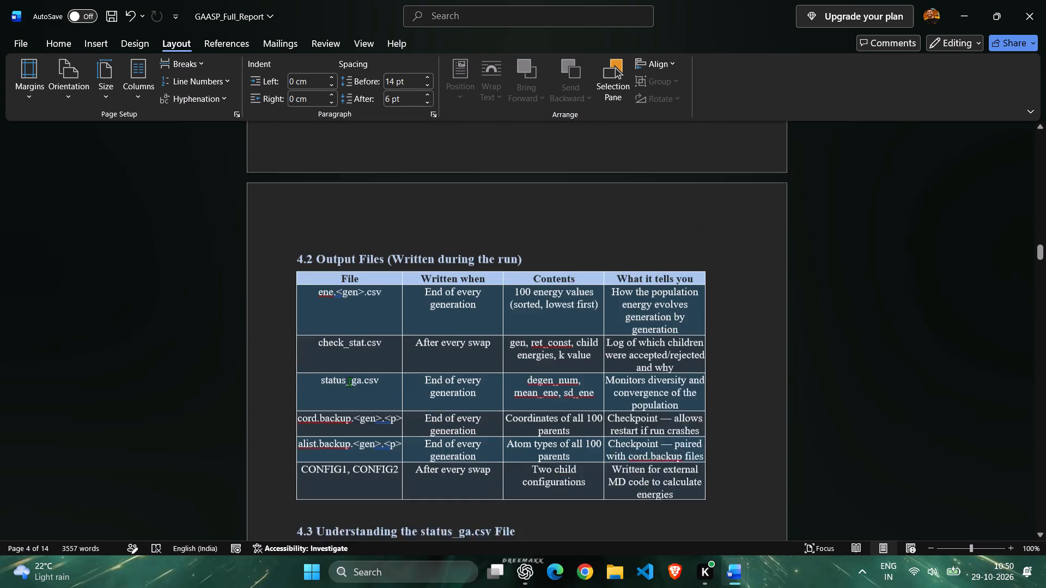
scroll(349, 382, "down", 7)
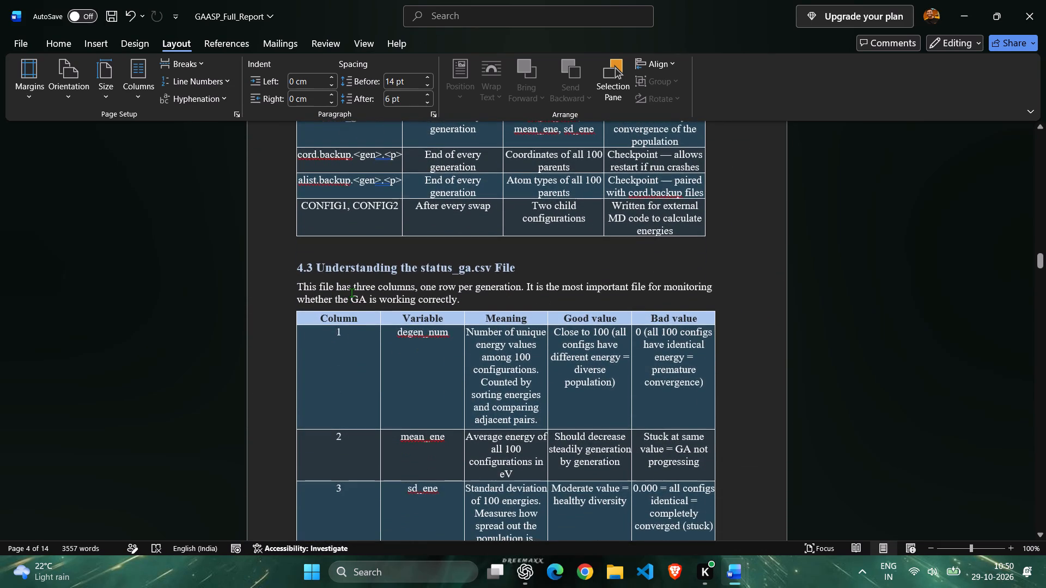
scroll(367, 310, "down", 14)
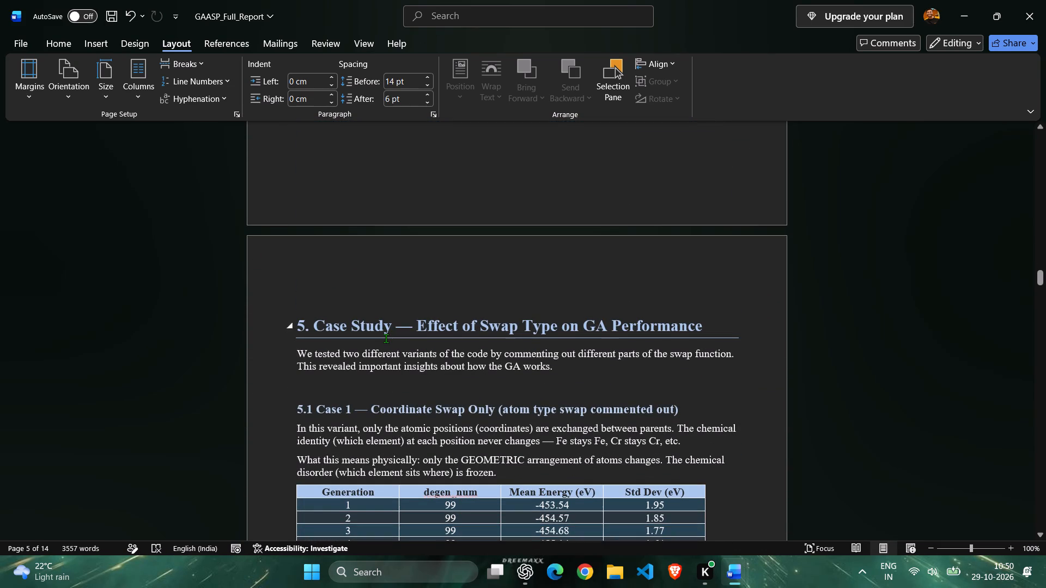
scroll(387, 338, "up", 16)
scroll(386, 335, "up", 8)
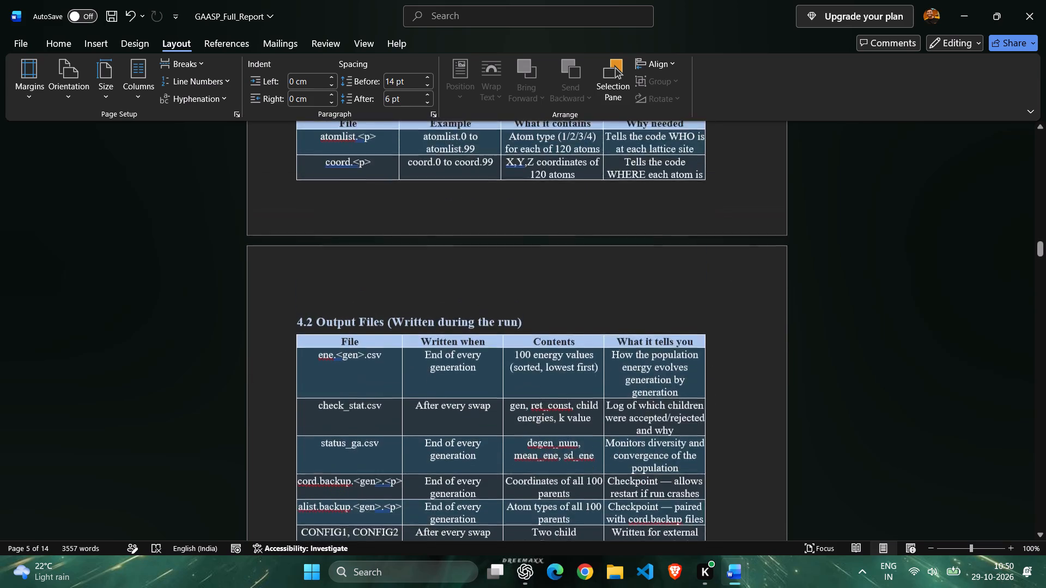
scroll(386, 335, "up", 12)
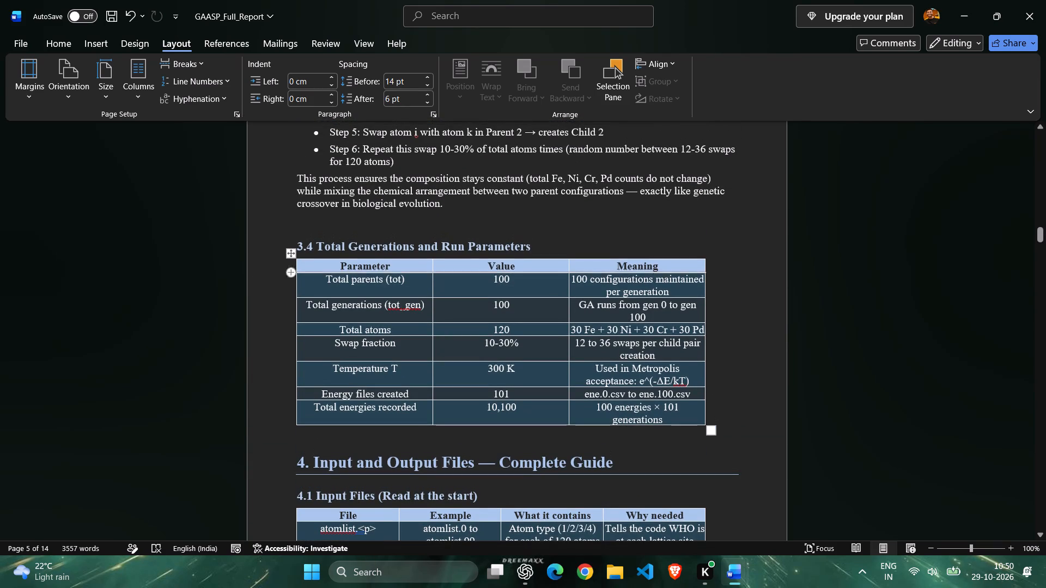
Copy section 3.4, Total Generations and Run Parameters, from its heading through the end of its parameter table.
left_click_drag(266, 235, 390, 326)
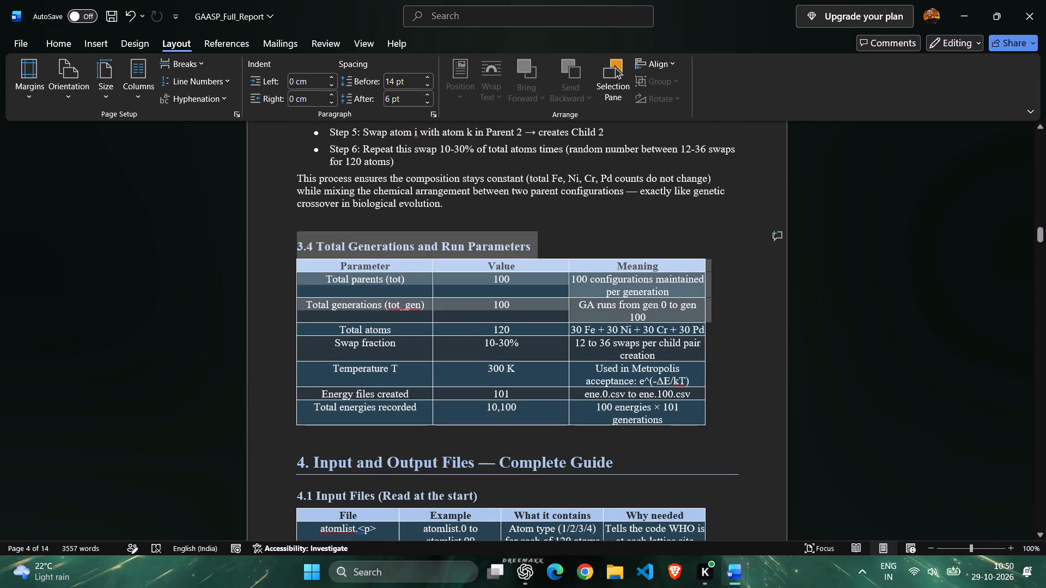
left_click_drag(390, 326, 720, 427)
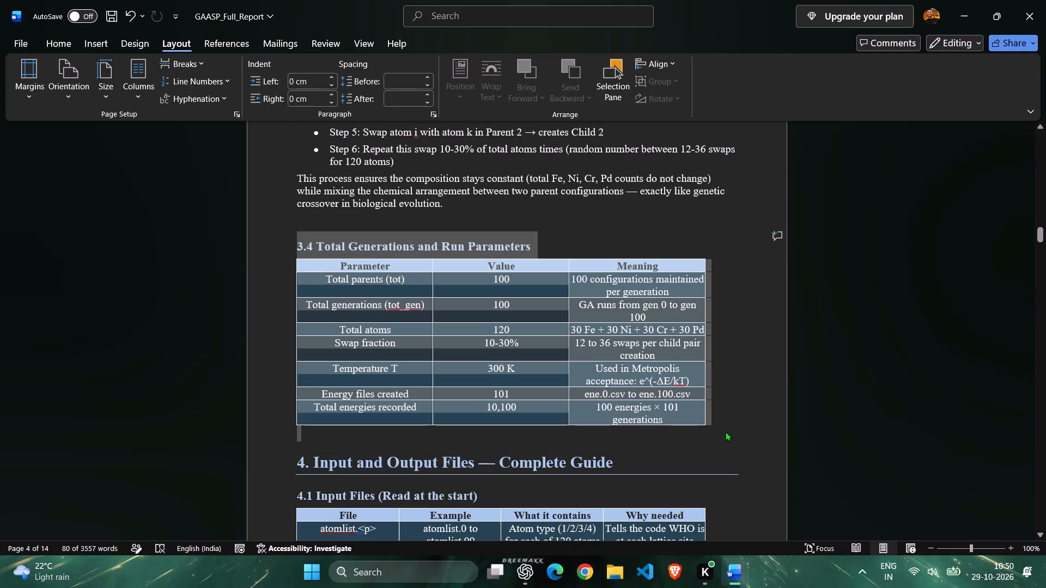
key("ctrl+c")
Paste the copied section 3.4 onto the blank page after section 3.3 in INTERNSHIP_REPORT and place the cursor below its table.
key("alt+Tab")
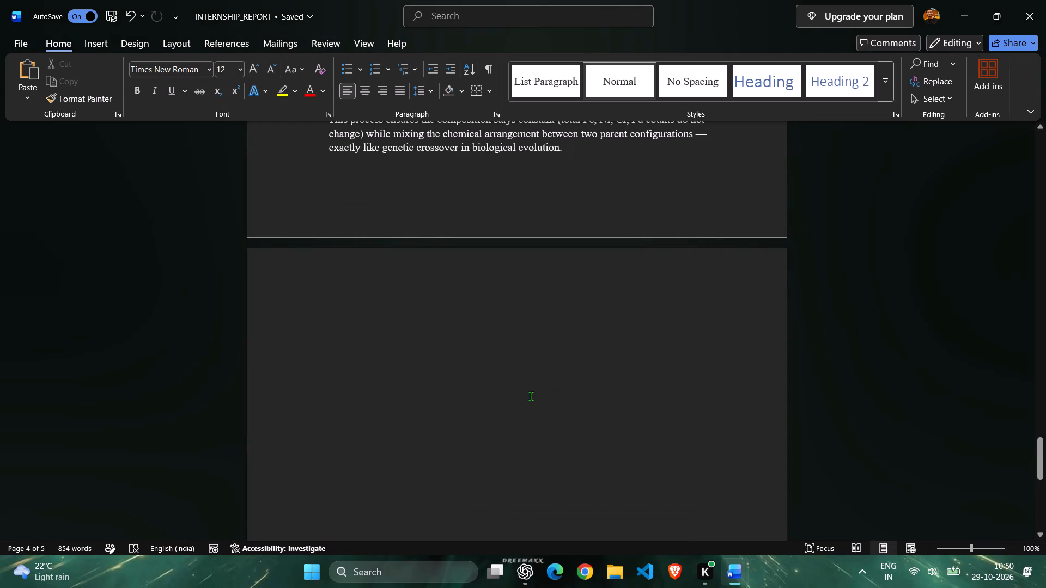
left_click(419, 384)
key("ctrl+v")
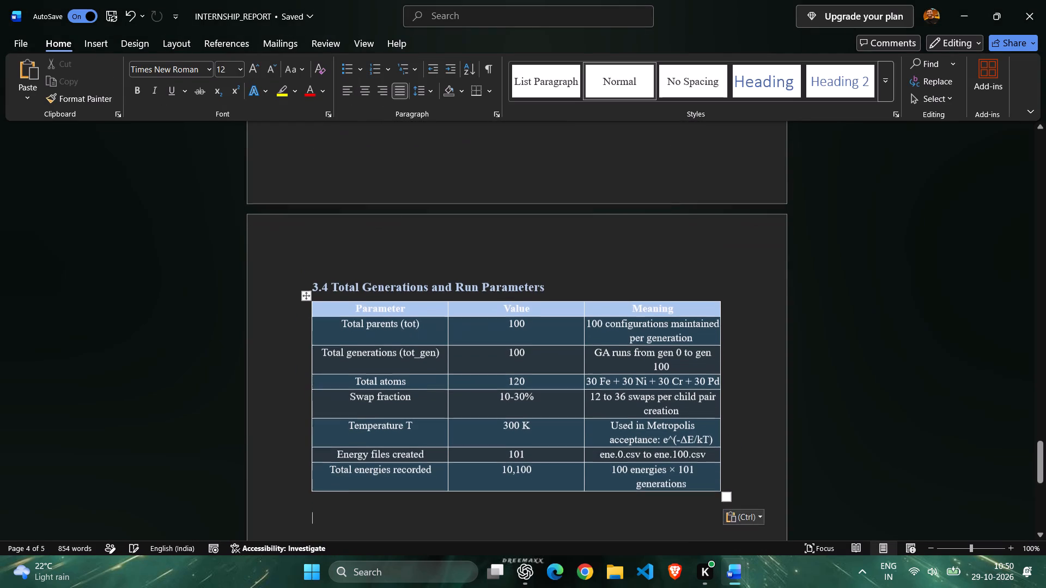
scroll(448, 369, "down", 1)
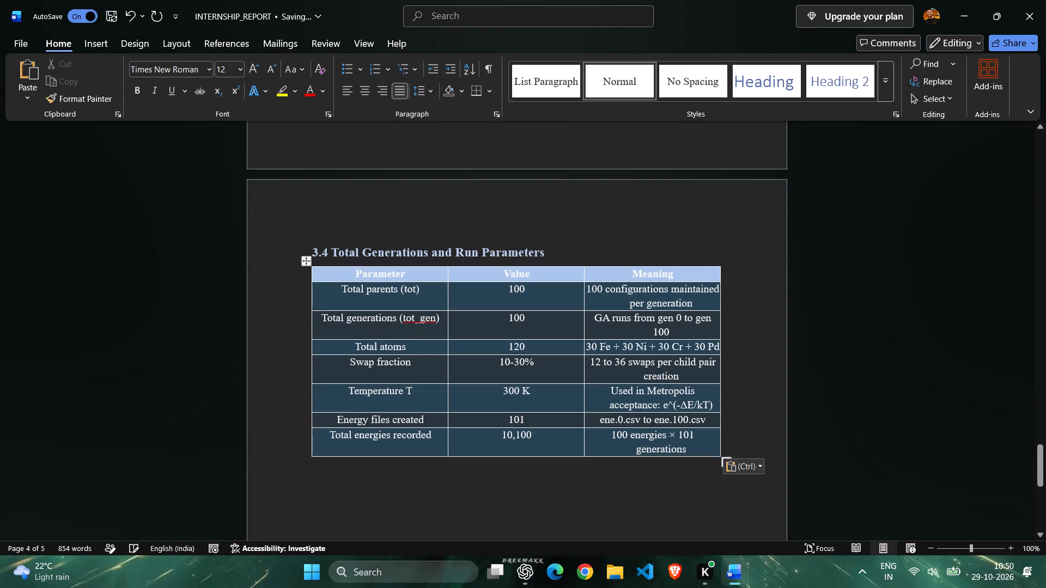
left_click(373, 314)
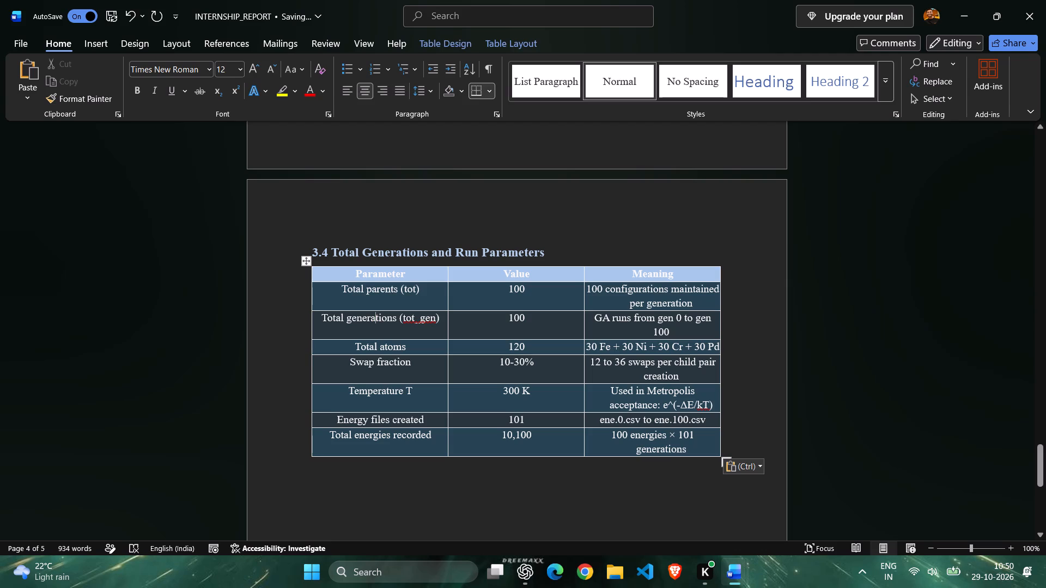
left_click(272, 309)
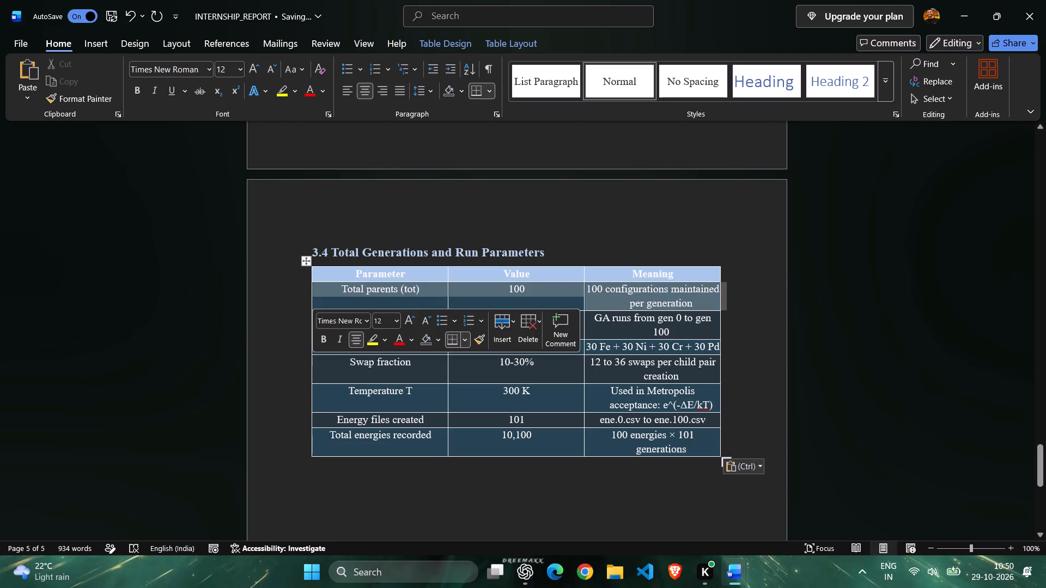
left_click(298, 506)
left_click(354, 523)
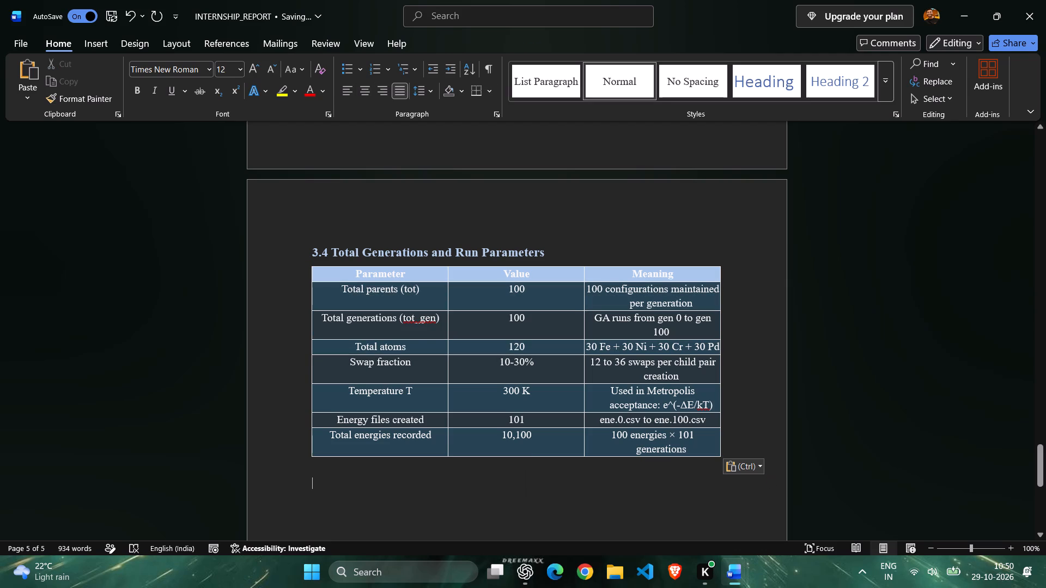
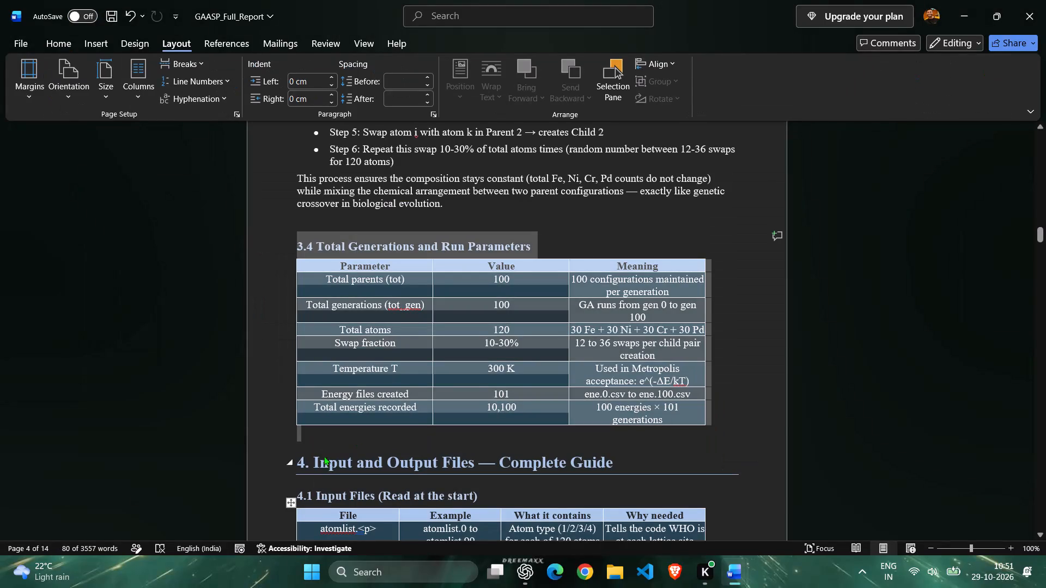
Copy the section 4 heading, Input and Output Files — Complete Guide, together with section 4.1 and its table from GAASP_Full_Report.
left_click(264, 472)
scroll(264, 472, "down", 8)
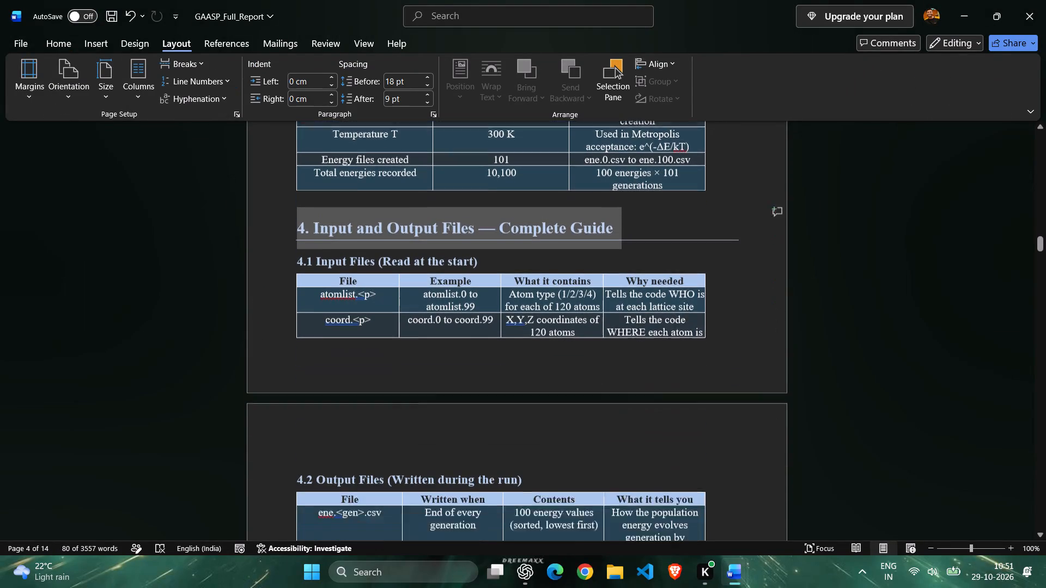
left_click(269, 405)
left_click(261, 452)
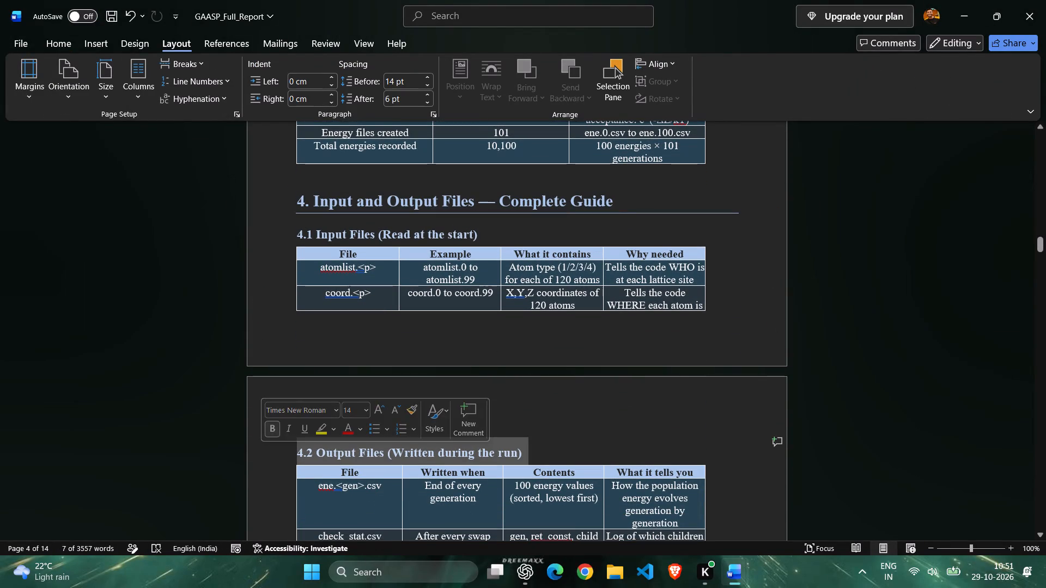
left_click_drag(291, 192, 704, 315)
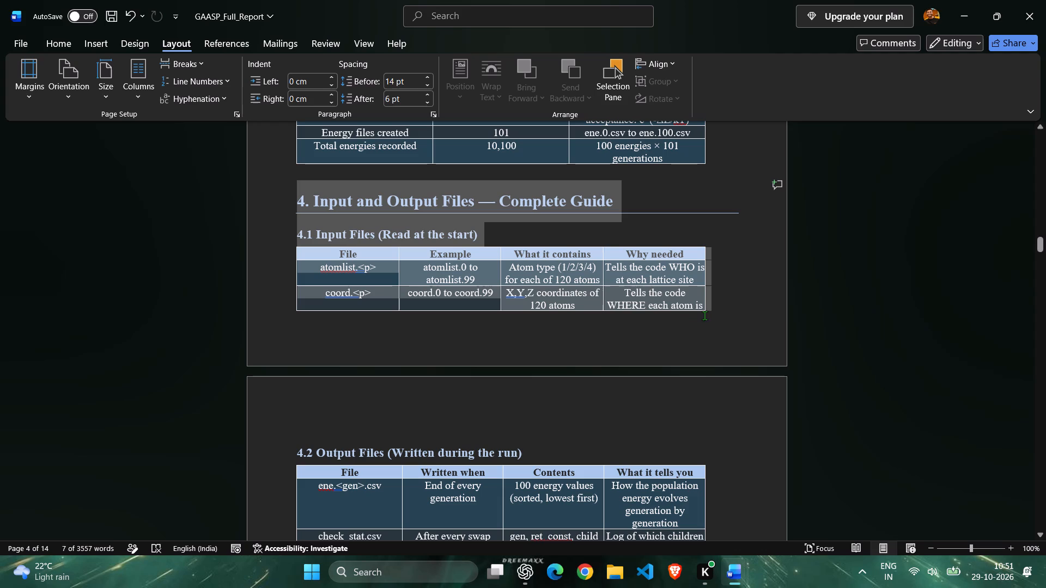
left_click_drag(704, 315, 729, 308)
key("ctrl+c")
Paste the copied section 4 heading and section 4.1 below the 3.4 parameter table in INTERNSHIP_REPORT.
key("alt+Tab")
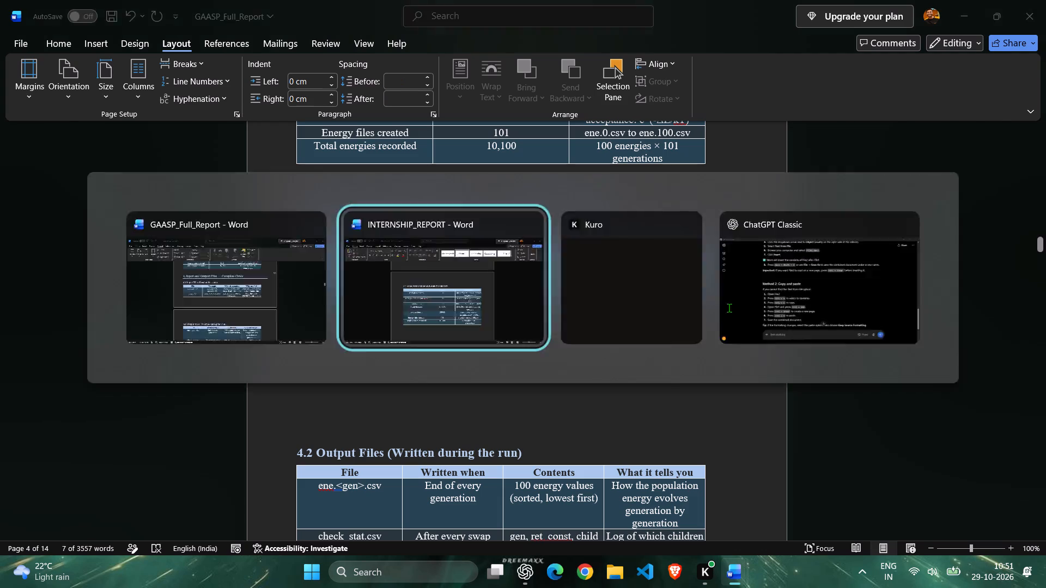
scroll(719, 308, "down", 4)
key("ctrl+v")
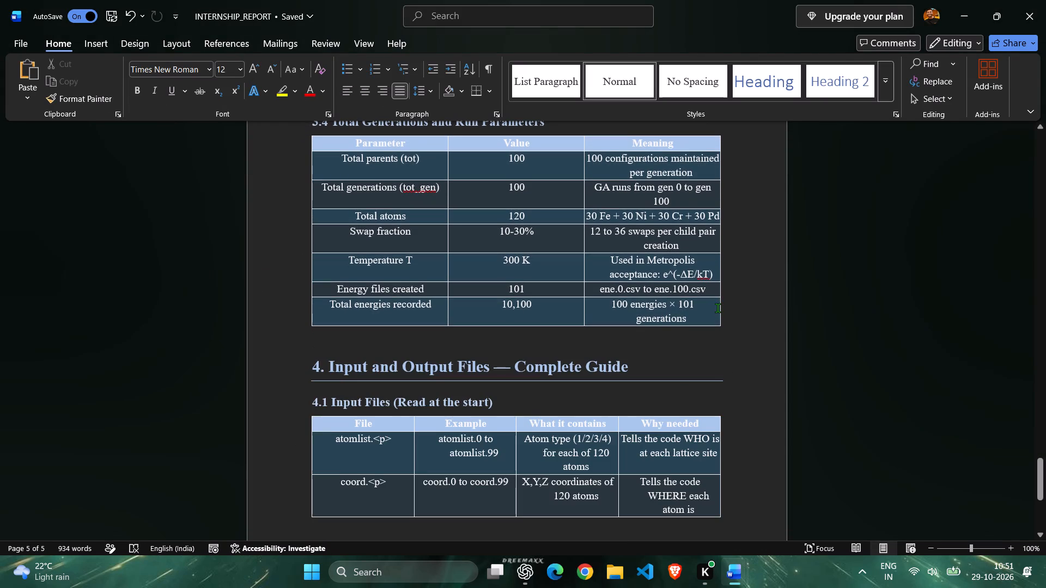
scroll(717, 308, "down", 5)
Switch to GAASP_Full_Report and copy section 4.2, Output Files (Written during the run), from its heading through its table.
key("alt+Tab")
scroll(692, 329, "down", 4)
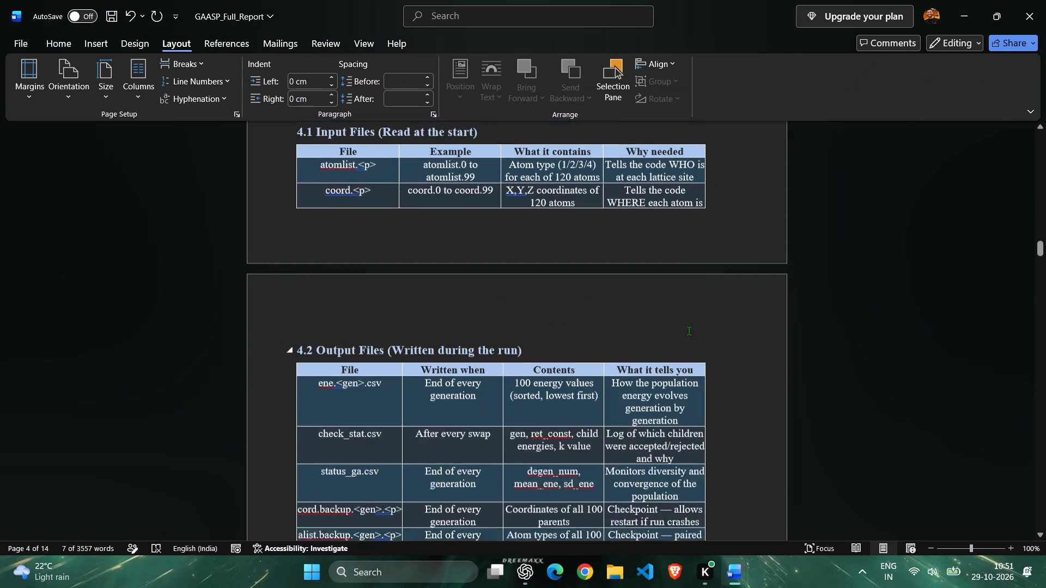
scroll(595, 339, "down", 5)
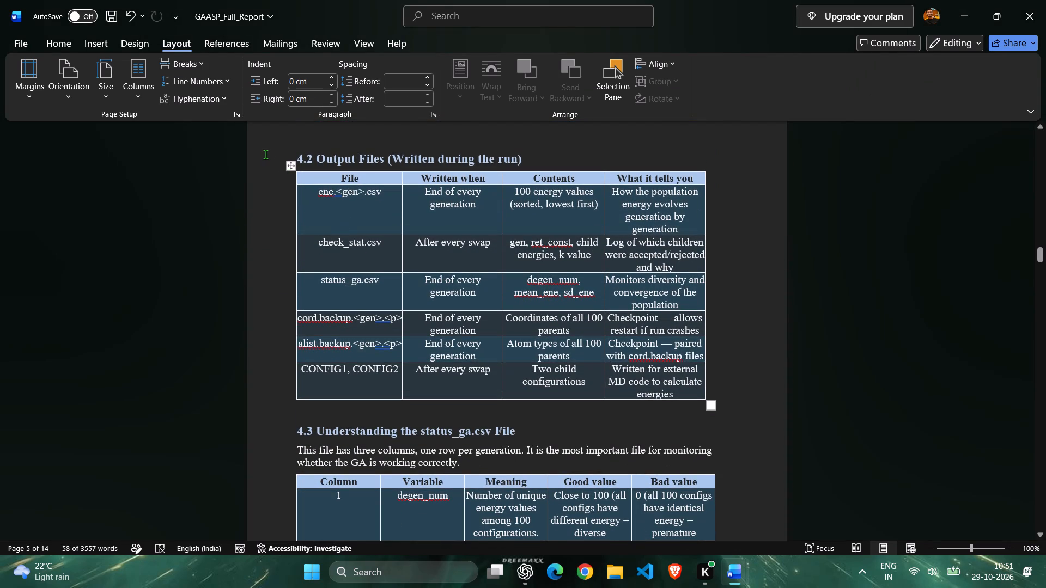
left_click_drag(265, 153, 686, 399)
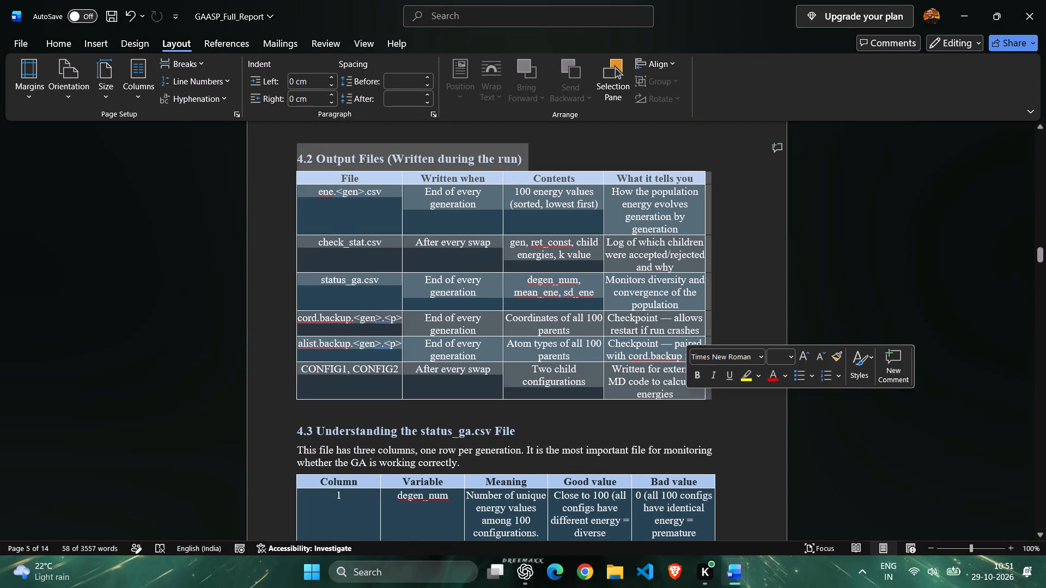
key("ctrl+c")
Paste the copied section 4.2 below the 4.1 Input Files table in INTERNSHIP_REPORT.
key("alt+Tab")
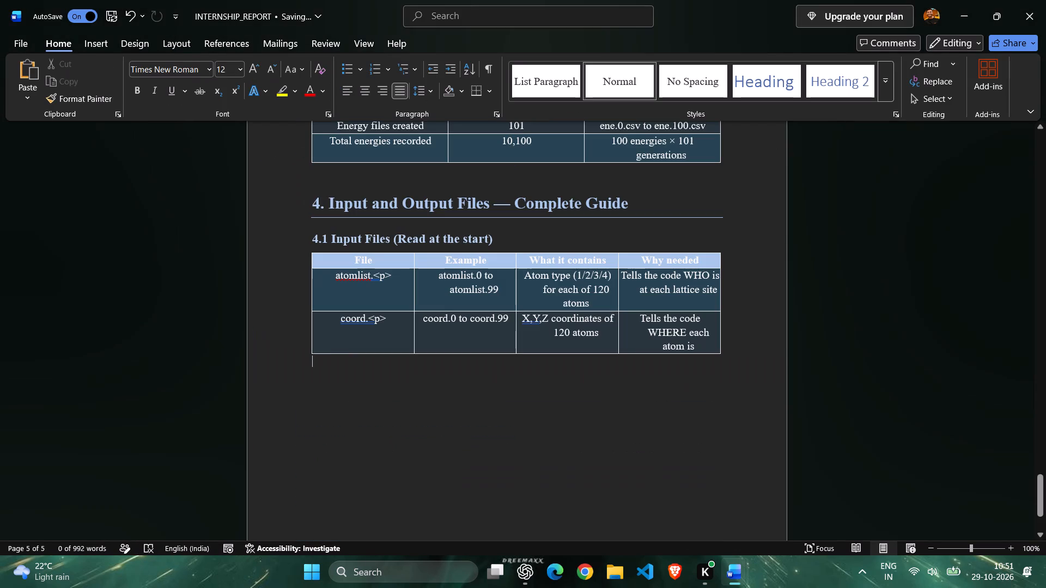
key("ctrl+v")
scroll(680, 380, "down", 6)
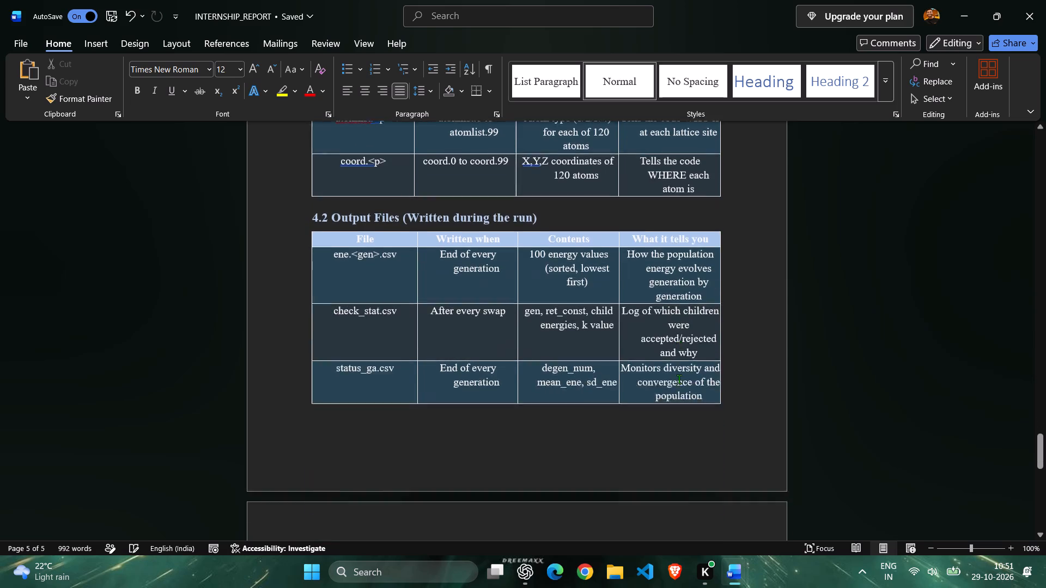
scroll(679, 379, "down", 9)
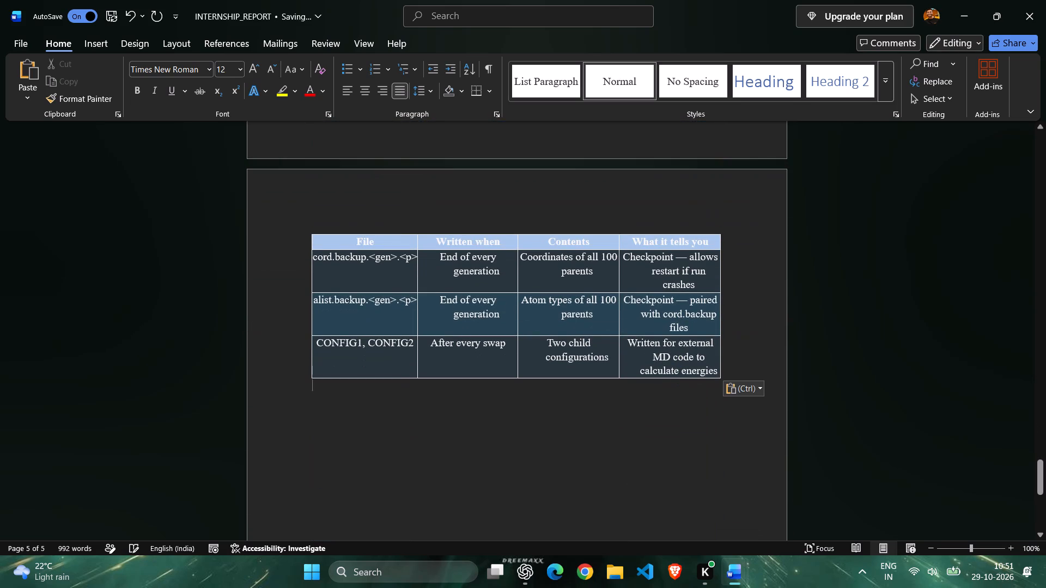
scroll(538, 438, "down", 1)
scroll(491, 452, "down", 2)
Switch to GAASP_Full_Report and copy section 4.3, Understanding the status_ga.csv File, including its heading, introductory paragraph and table.
key("alt+Tab")
scroll(489, 452, "down", 3)
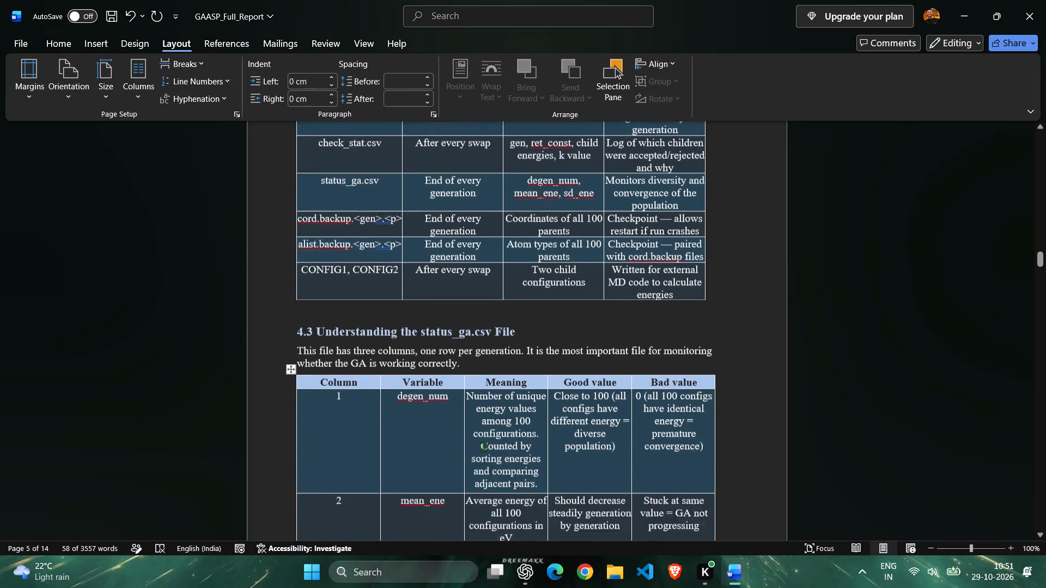
scroll(483, 446, "down", 14)
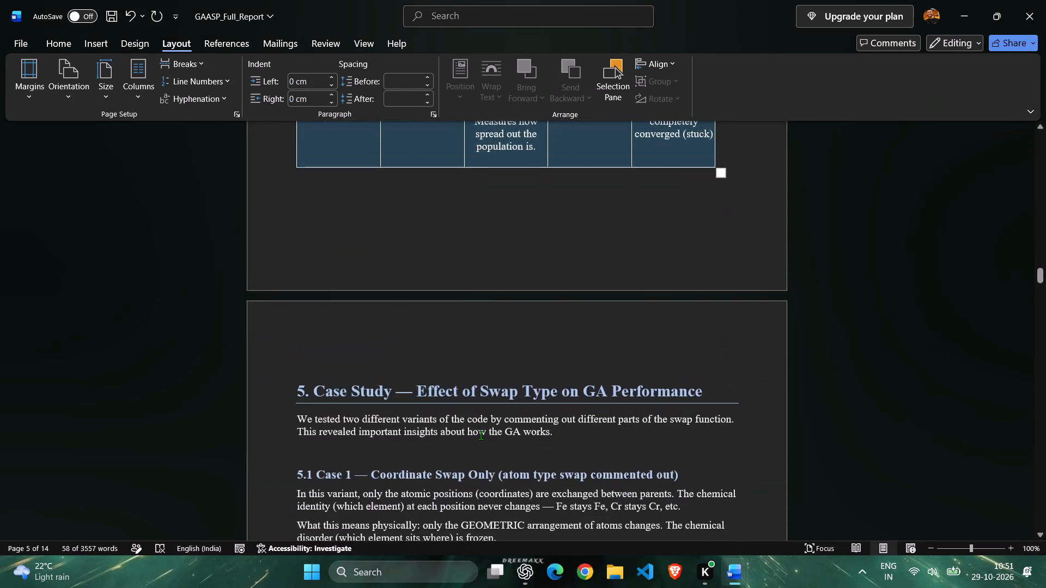
scroll(481, 435, "down", 2)
scroll(481, 432, "up", 11)
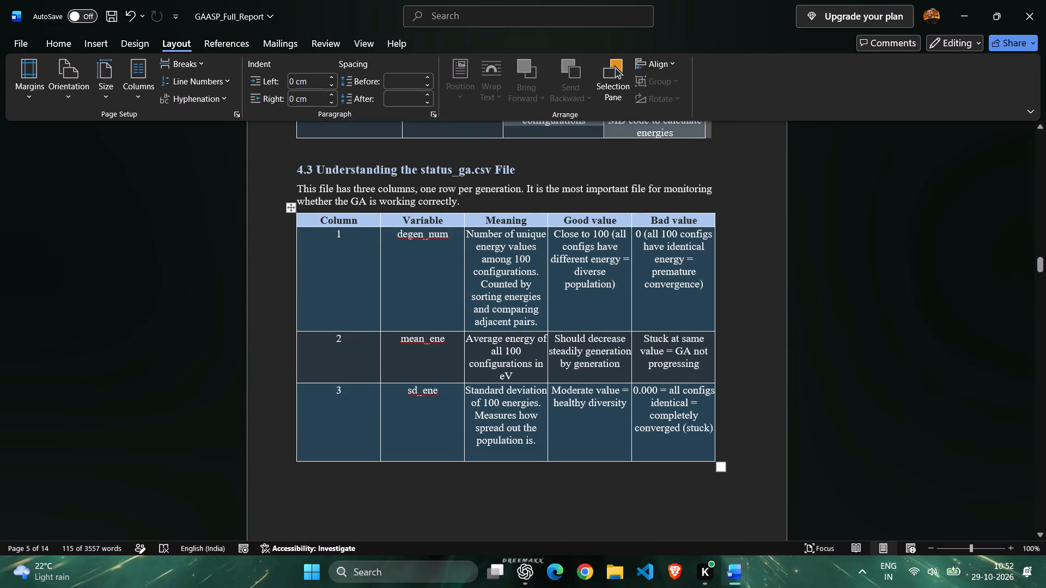
left_click_drag(282, 163, 600, 455)
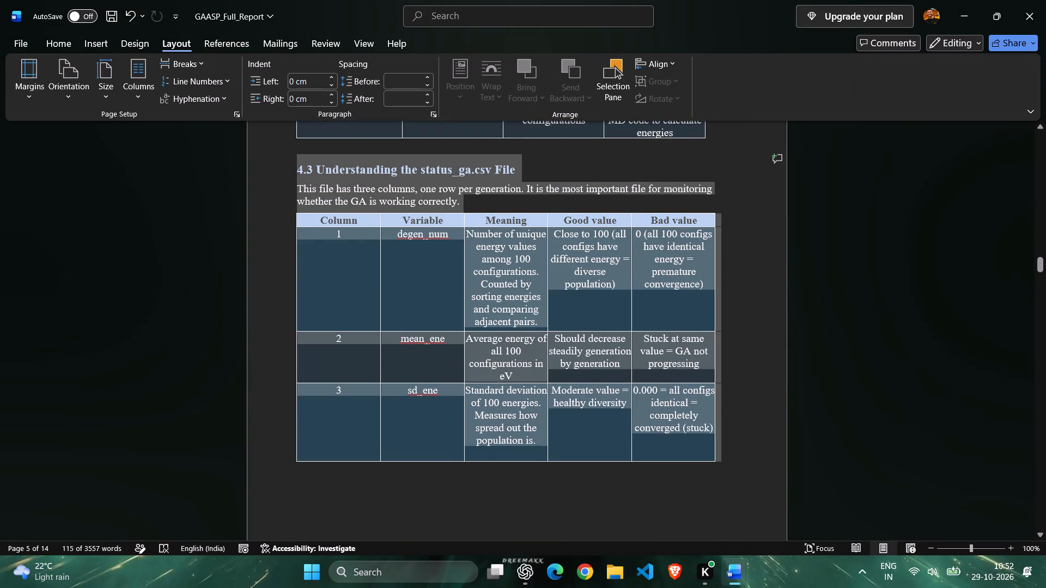
left_click_drag(600, 455, 697, 477)
key("ctrl+c")
Paste the copied section 4.3 below the 4.2 Output Files table in INTERNSHIP_REPORT.
key("alt+Tab")
scroll(674, 461, "down", 6)
key("ctrl+v")
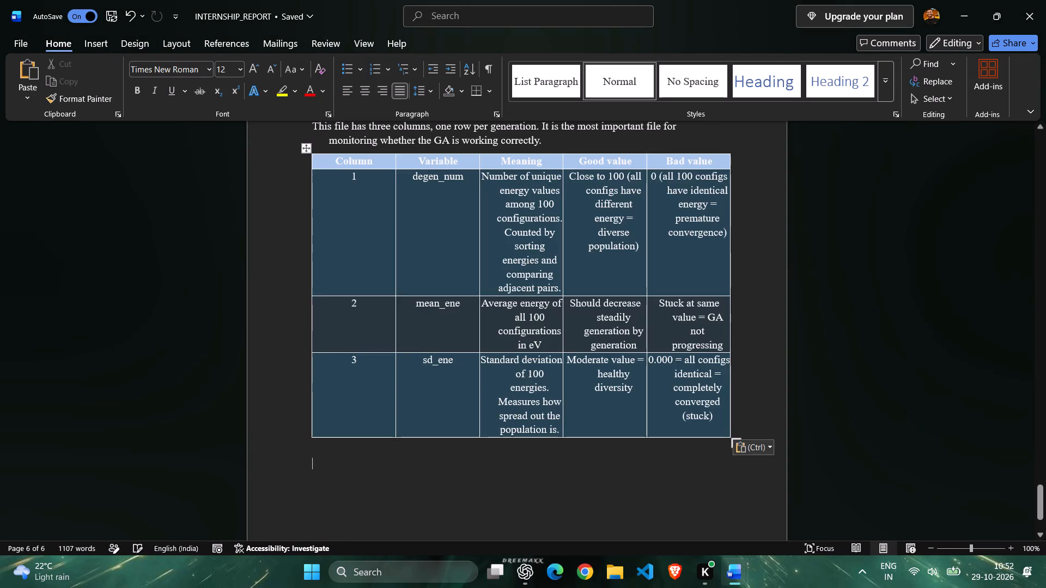
scroll(642, 432, "up", 4)
scroll(513, 332, "down", 11)
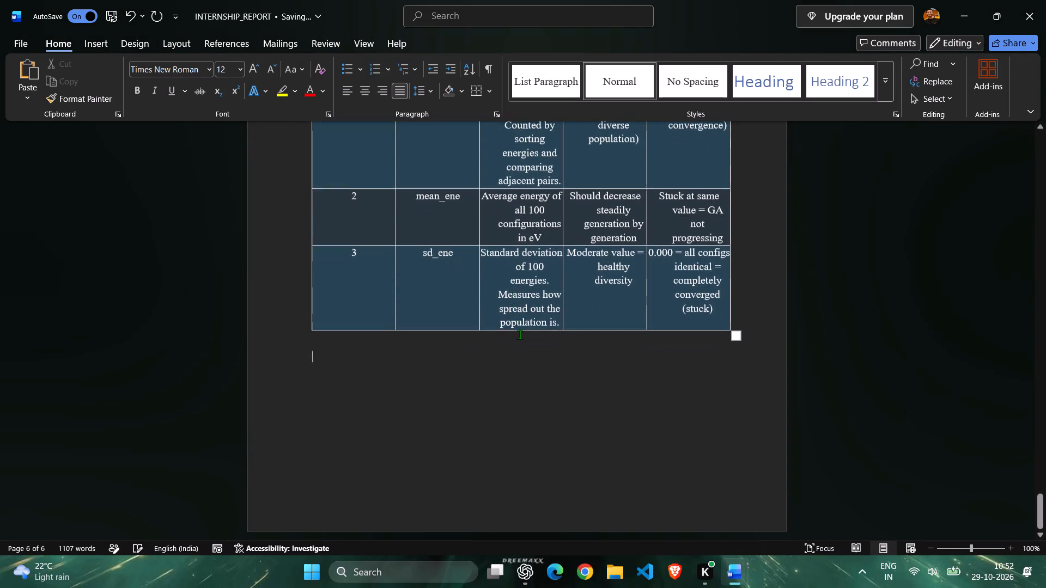
scroll(522, 334, "up", 7)
Insert a blank line between the 4.2 Output Files heading and its table.
left_click(374, 215)
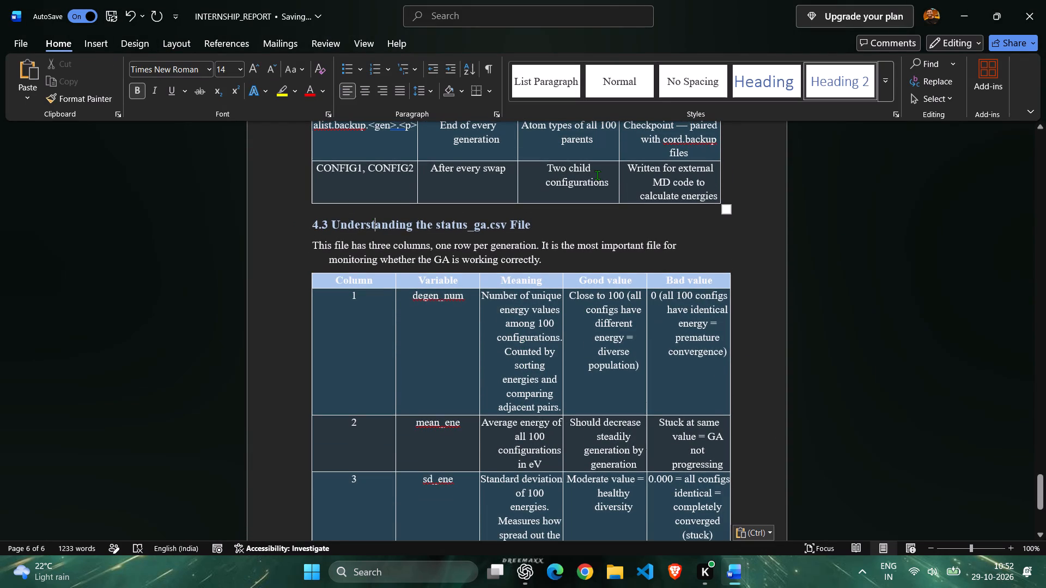
scroll(550, 224, "up", 6)
scroll(496, 215, "up", 10)
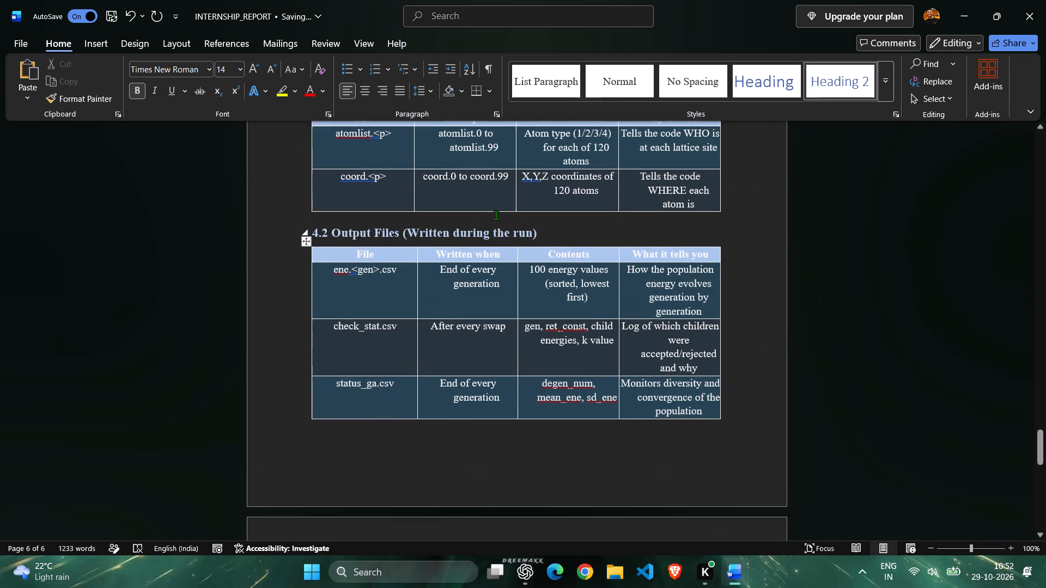
left_click(442, 216)
left_click(545, 227)
key("Return")
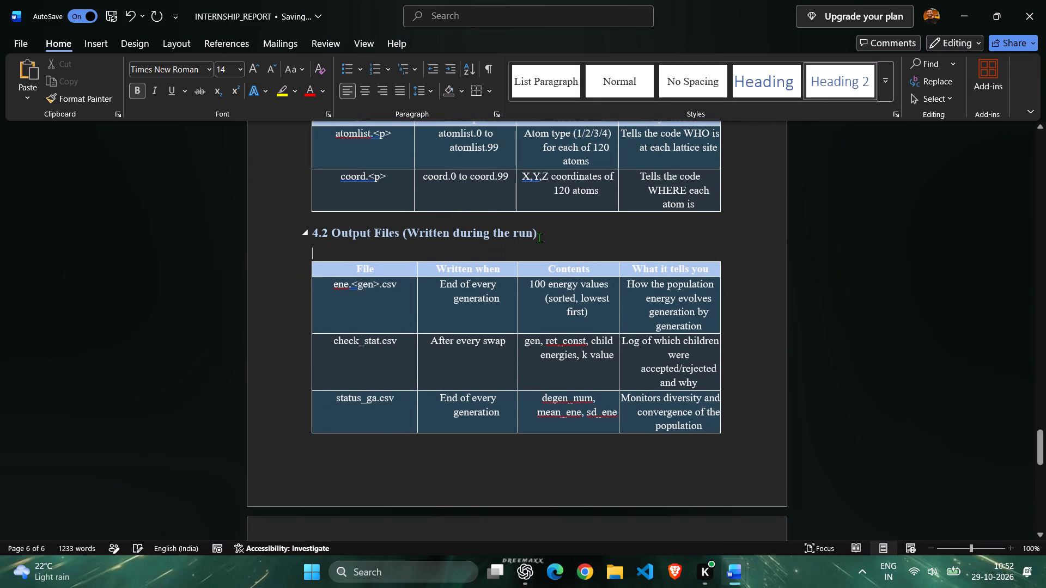
Insert a blank line above the 4.2 Output Files heading to separate it from the 4.1 table.
left_click(742, 191)
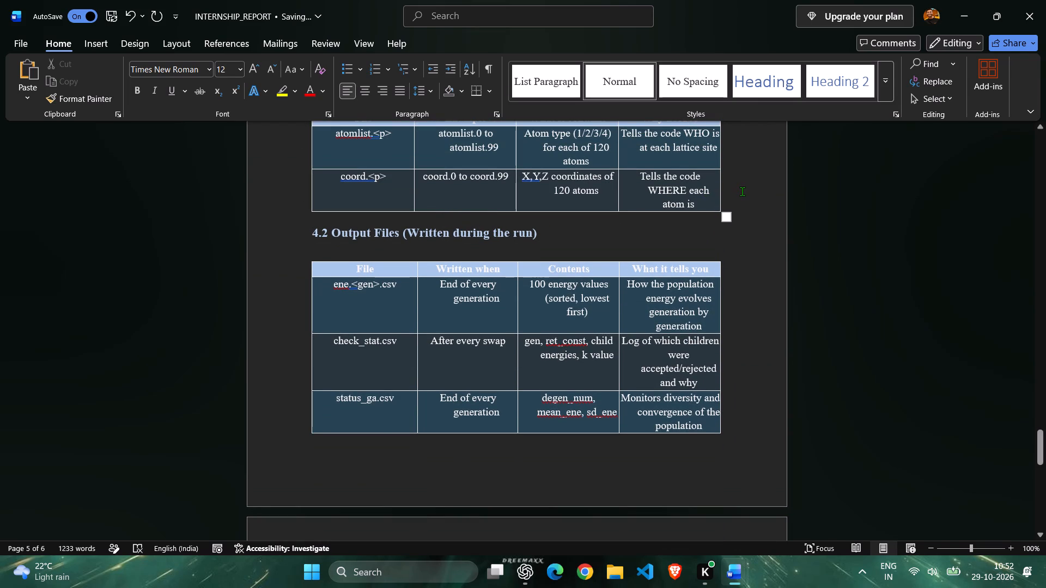
scroll(503, 292, "up", 5)
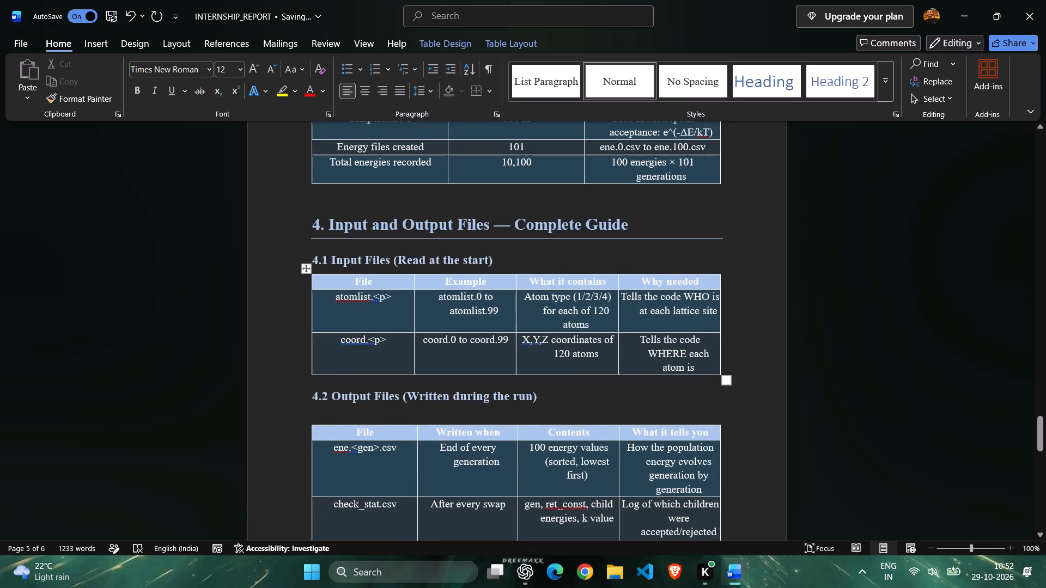
left_click(351, 388)
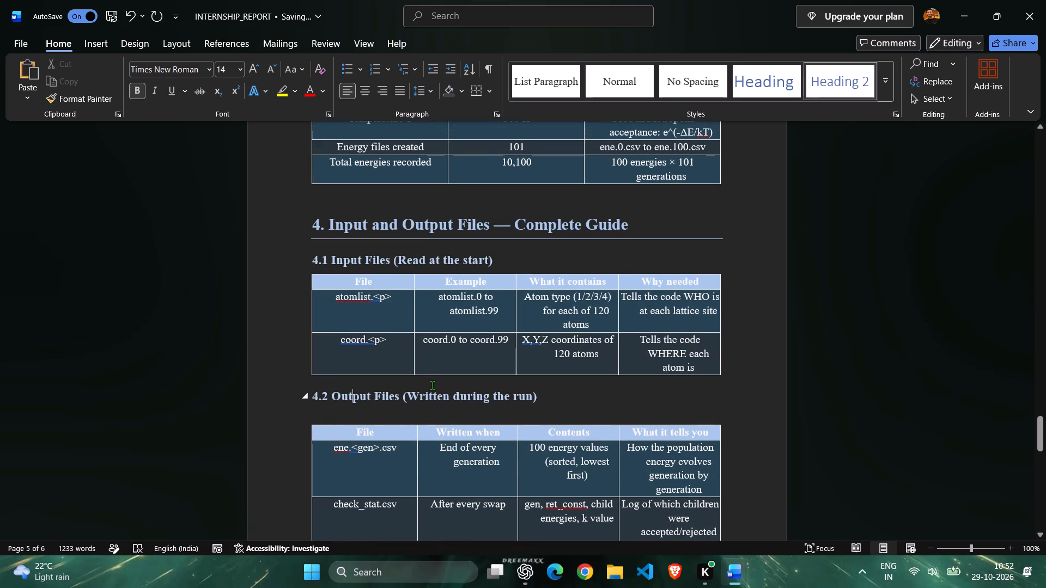
left_click(314, 396)
key("Return")
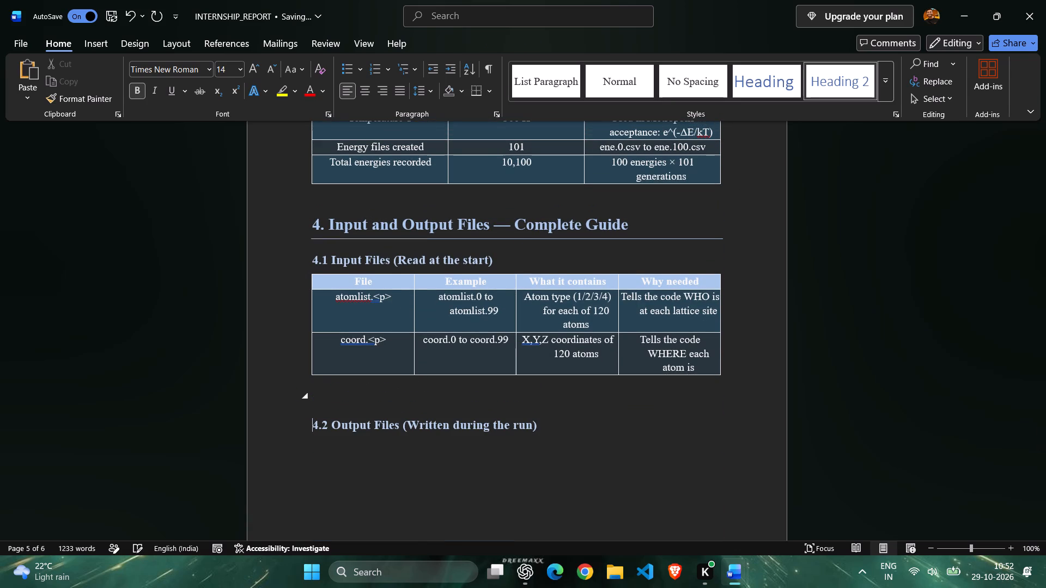
Review the layout, spacing and page breaks of the pasted sections from 3.3 through 4.3 in INTERNSHIP_REPORT.
scroll(308, 399, "down", 7)
scroll(603, 333, "down", 6)
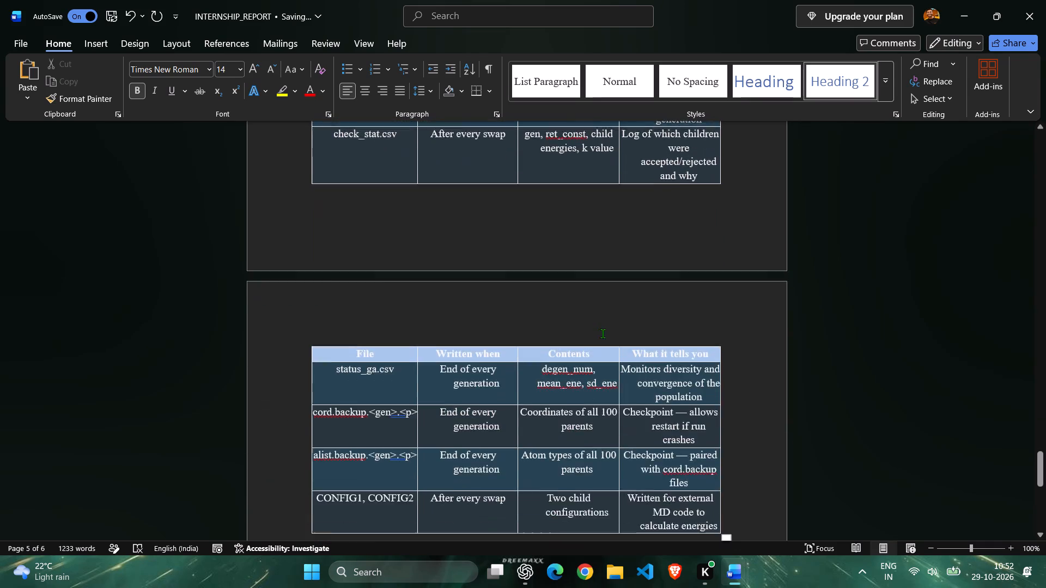
scroll(603, 333, "up", 7)
left_click(192, 305)
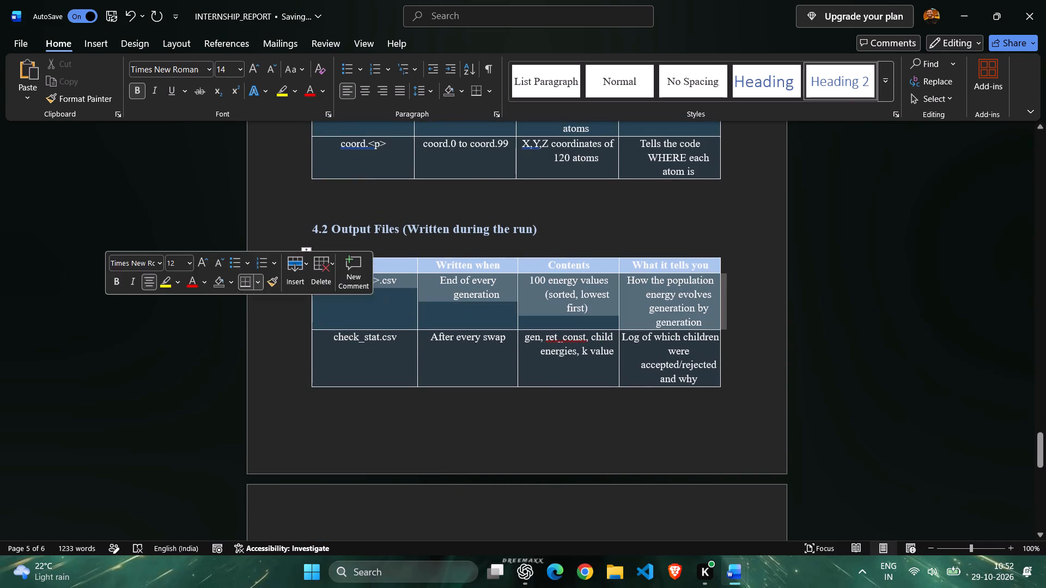
left_click(249, 359)
left_click(286, 406)
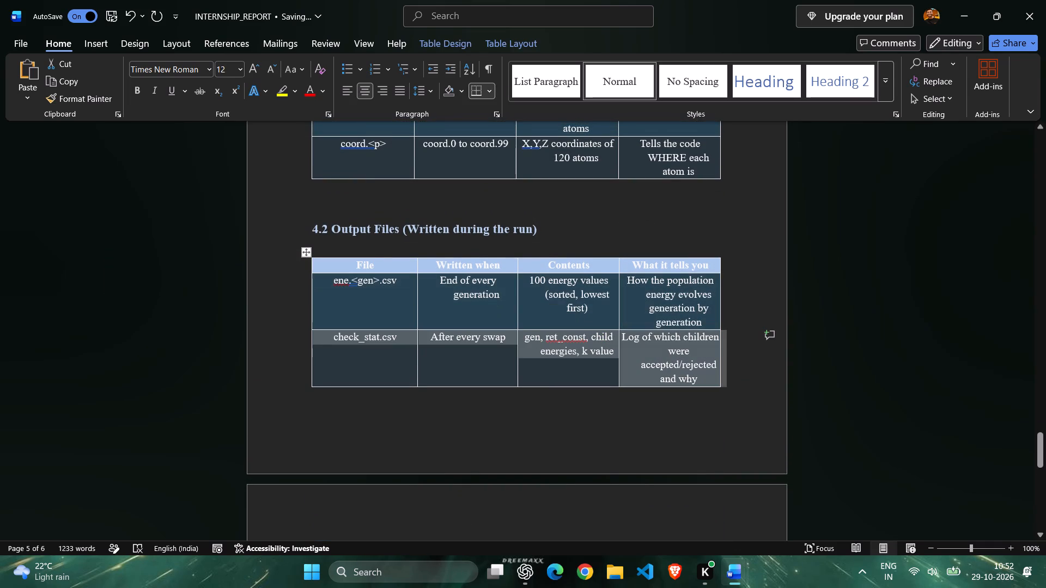
left_click(347, 428)
scroll(415, 434, "up", 10)
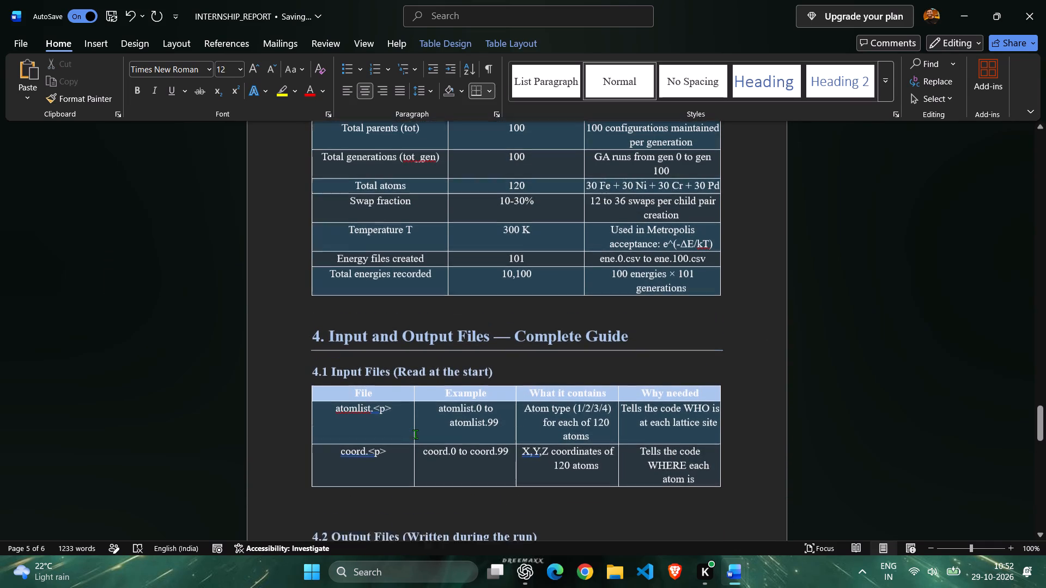
scroll(415, 434, "down", 3)
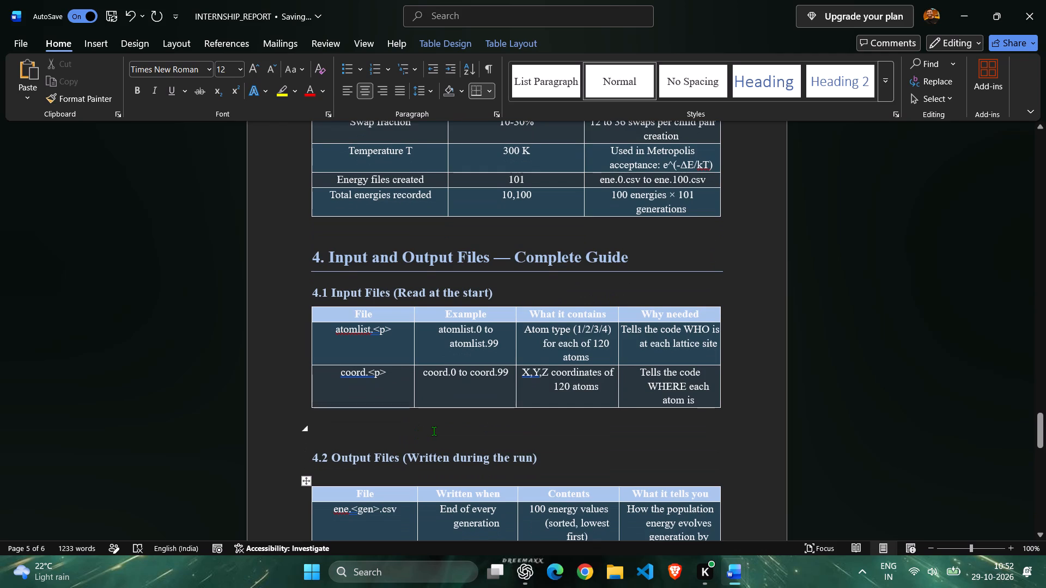
scroll(434, 431, "down", 3)
scroll(437, 427, "up", 10)
scroll(465, 383, "up", 6)
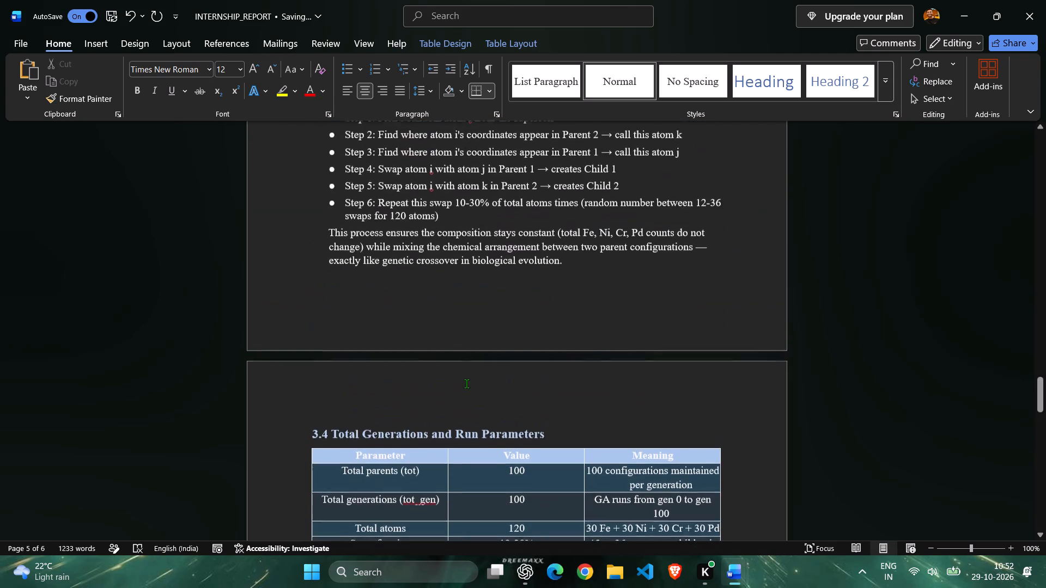
scroll(467, 381, "up", 12)
scroll(506, 376, "down", 12)
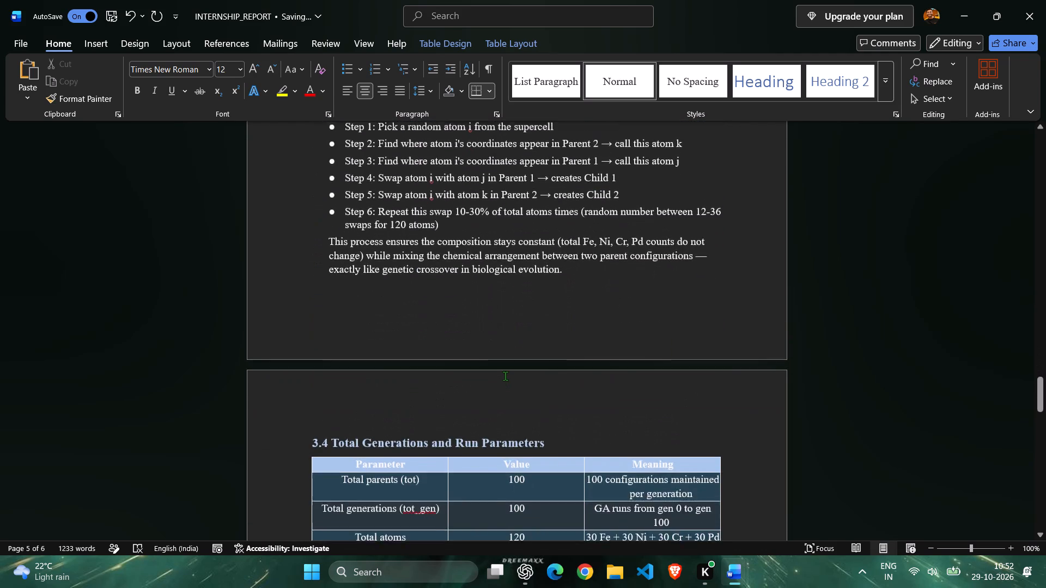
scroll(505, 376, "down", 20)
scroll(505, 376, "down", 7)
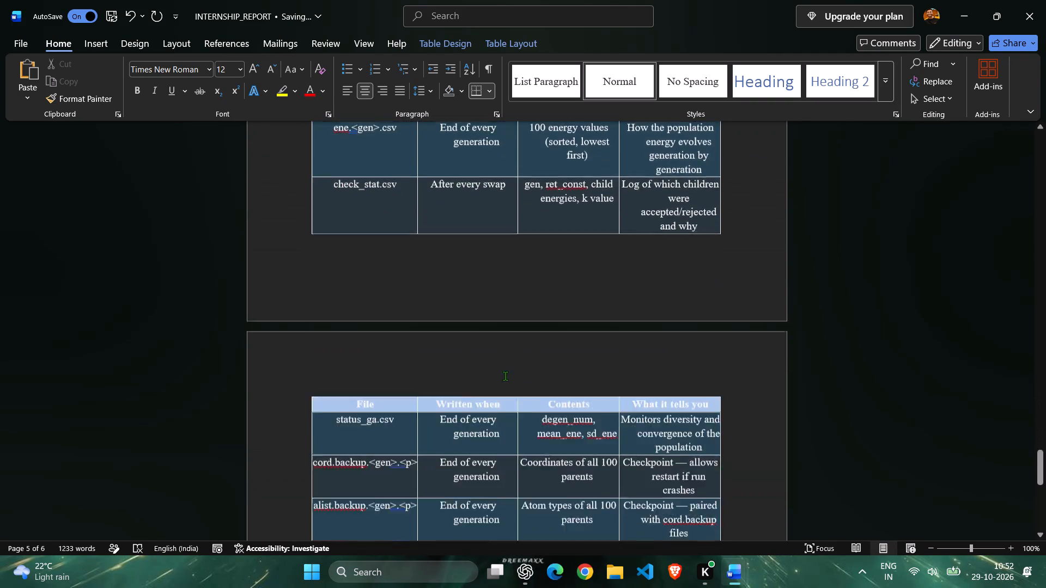
scroll(505, 376, "down", 14)
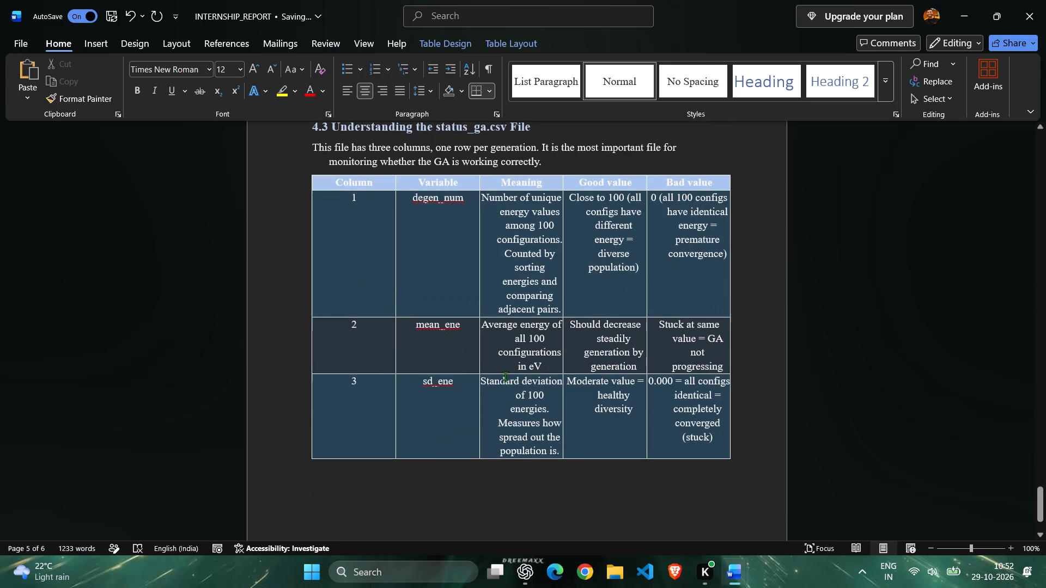
Insert a blank line above the 4.3 Understanding the status_ga.csv File heading to separate it from the 4.2 table.
scroll(505, 376, "down", 4)
scroll(505, 376, "up", 7)
left_click(345, 260)
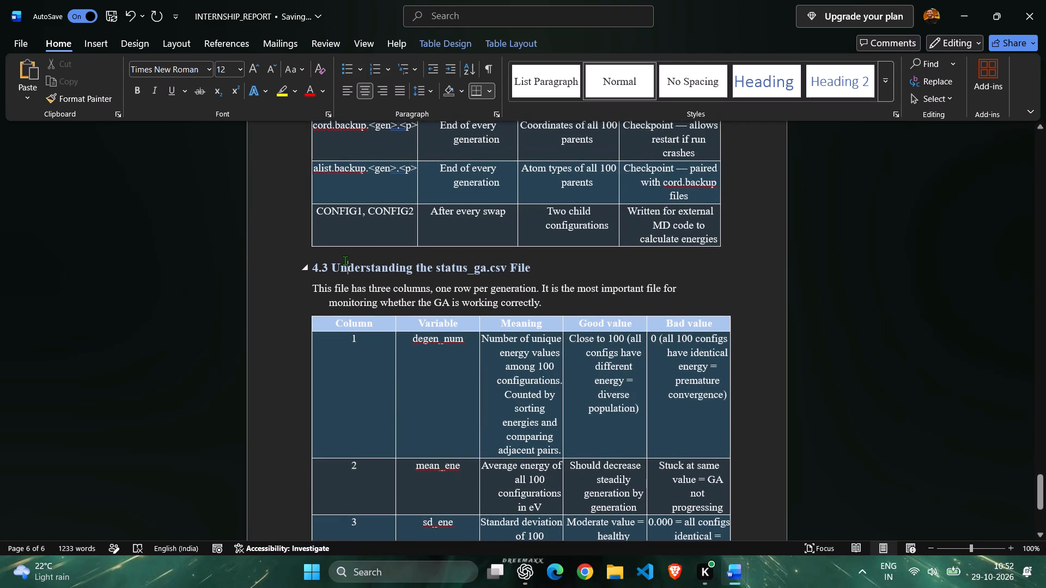
key("Left")
key("Left")
key("Left")
key("Left")
key("Left")
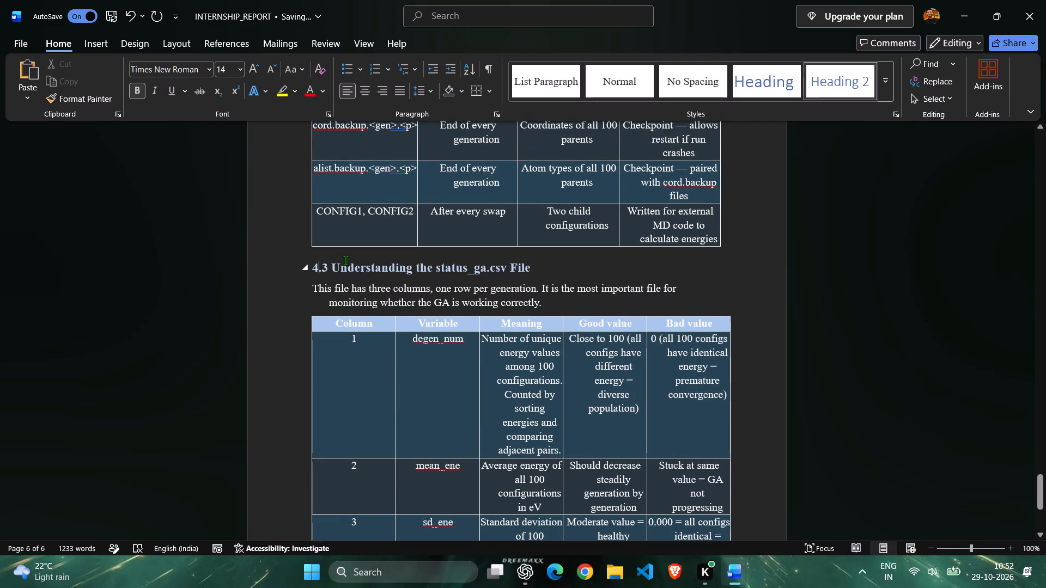
key("Left")
key("Return")
Indent the first line of the 4.3 introductory paragraph with six spaces to align it with its second line.
key("Down")
key("Down")
key("Left")
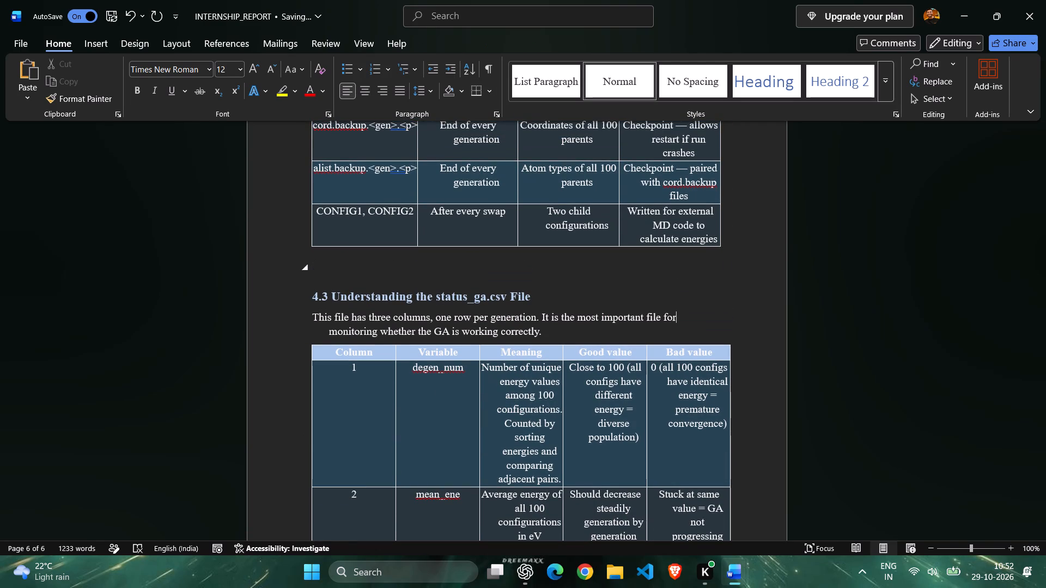
key("Up")
key("Left")
key("Down")
key("Left")
key("Left")
key("Left")
key("Left")
key("Left")
key("Left")
key("Left")
key("Left")
key("Left")
key("Left")
key("Left")
key("Left")
key("Left")
key("Left")
key("Left")
key("Left")
key("Left")
key("Left")
key("Left")
key("Left")
key("Left")
key("Left")
key("Left")
key("Left")
key("space")
key("space")
key("space")
key("space")
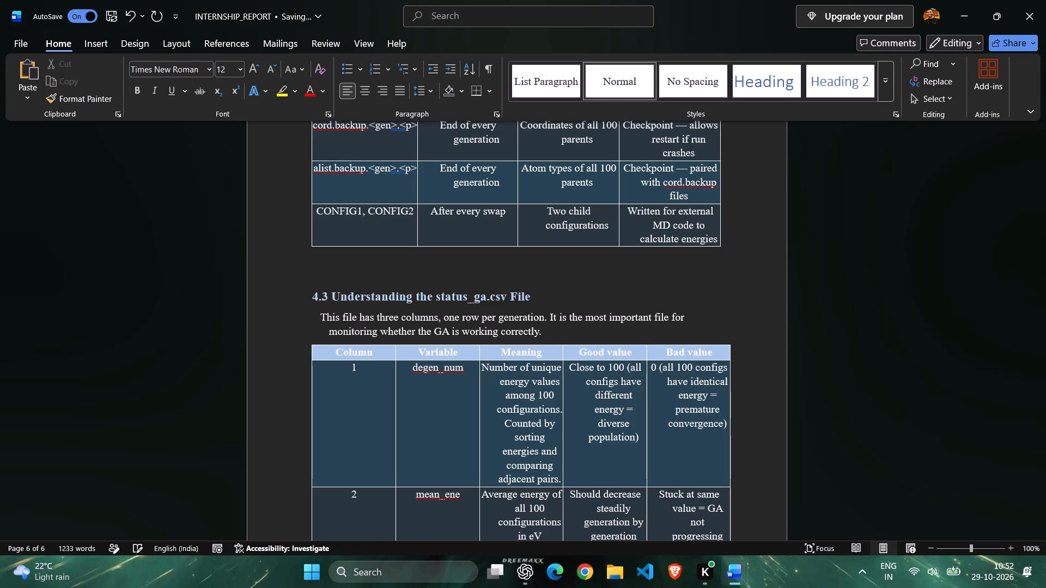
key("space")
key("space")
Insert a blank line between the 4.3 introductory paragraph and its table, undoing any line break added inside the header cell.
key("Down")
key("Down")
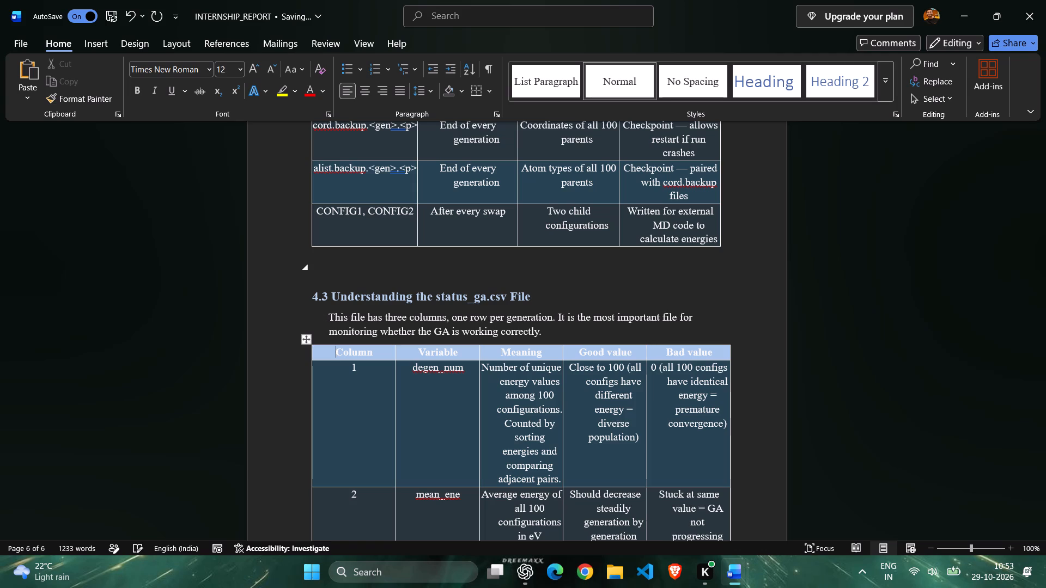
key("Up")
key("Right")
key("Right")
key("Right")
key("Right")
key("Right")
key("Right")
key("Right")
key("Right")
key("Right")
key("Right")
key("Right")
key("Right")
key("Right")
key("Right")
key("Right")
key("Right")
key("Right")
key("Right")
key("Right")
key("Right")
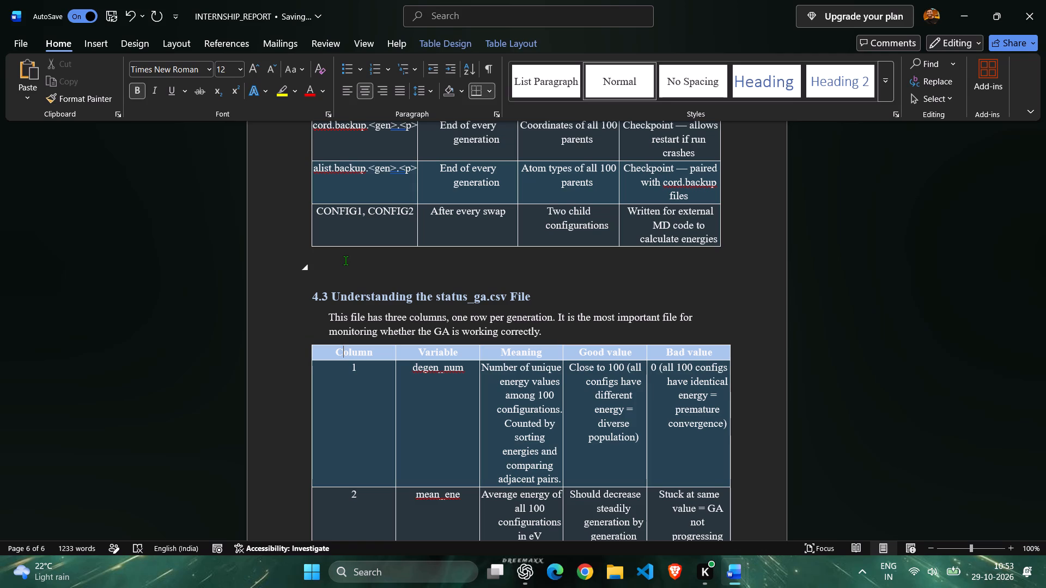
key("Left")
key("Return")
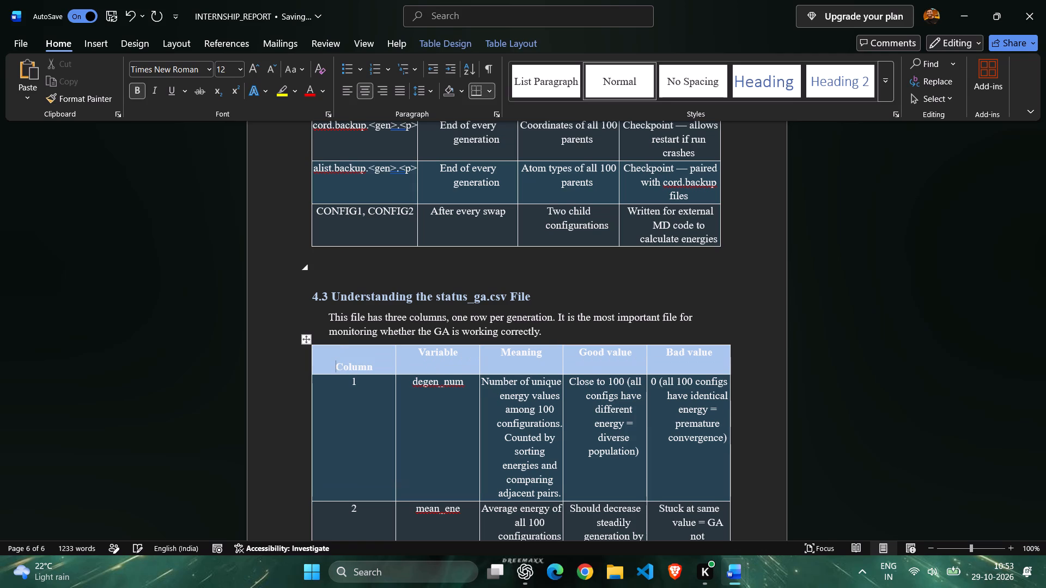
key("ctrl+z")
key("Left")
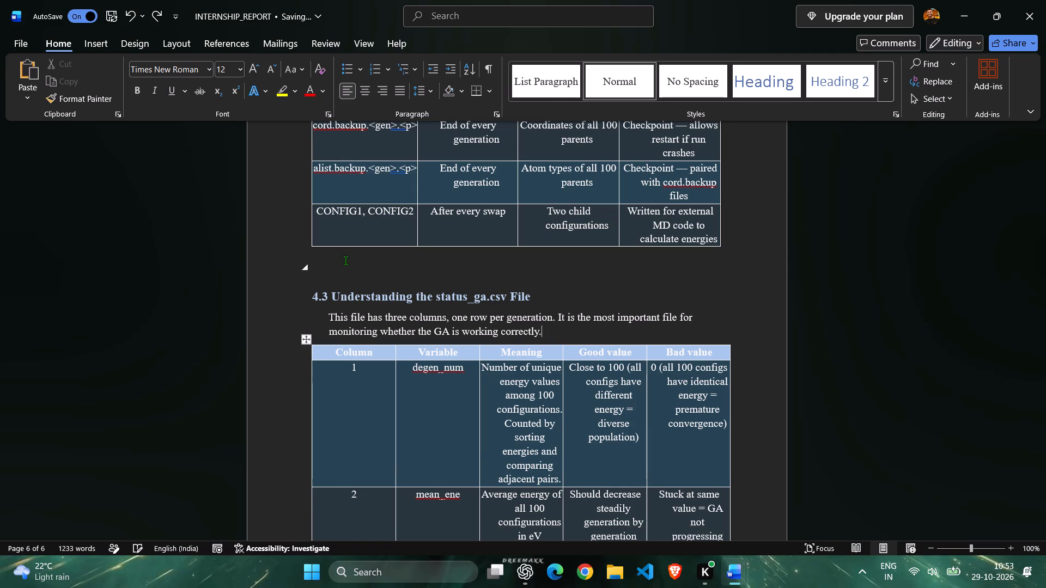
key("Return")
Insert a blank page after the 4.3 table at the end of INTERNSHIP_REPORT.
scroll(318, 281, "down", 7)
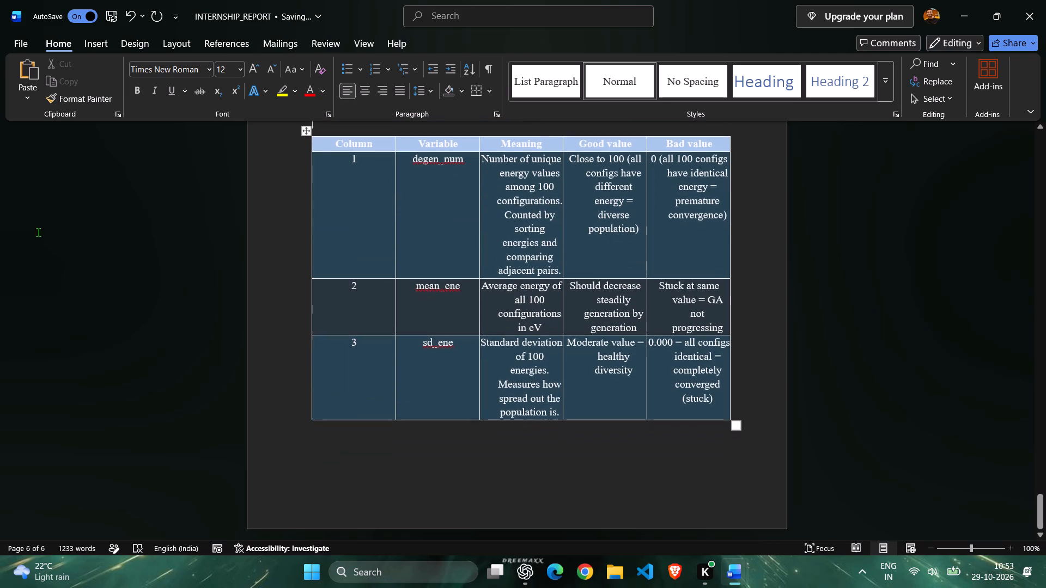
scroll(54, 258, "down", 5)
scroll(477, 310, "down", 6)
left_click(921, 449)
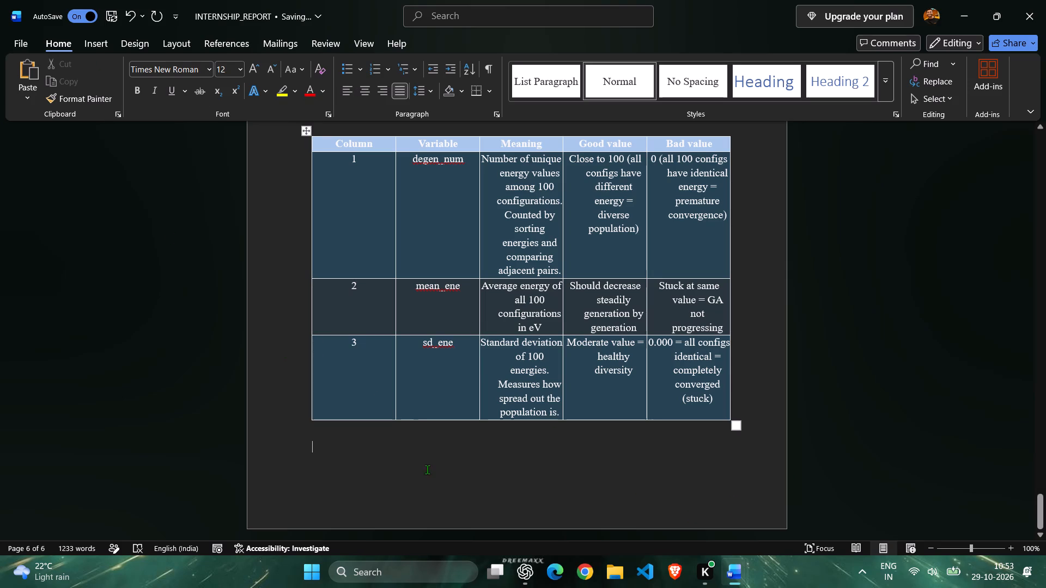
left_click(93, 44)
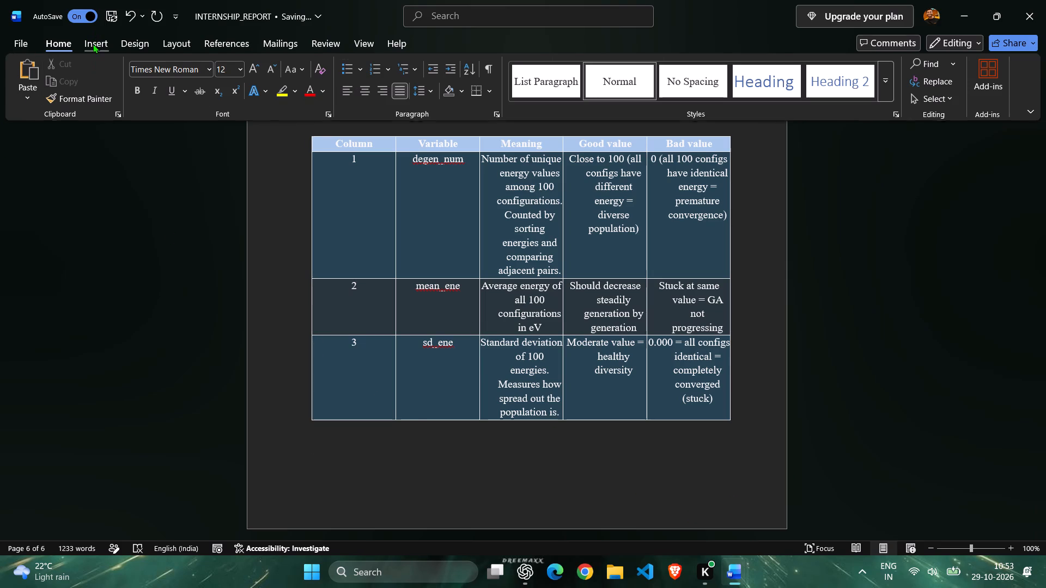
left_click(51, 78)
scroll(294, 372, "down", 5)
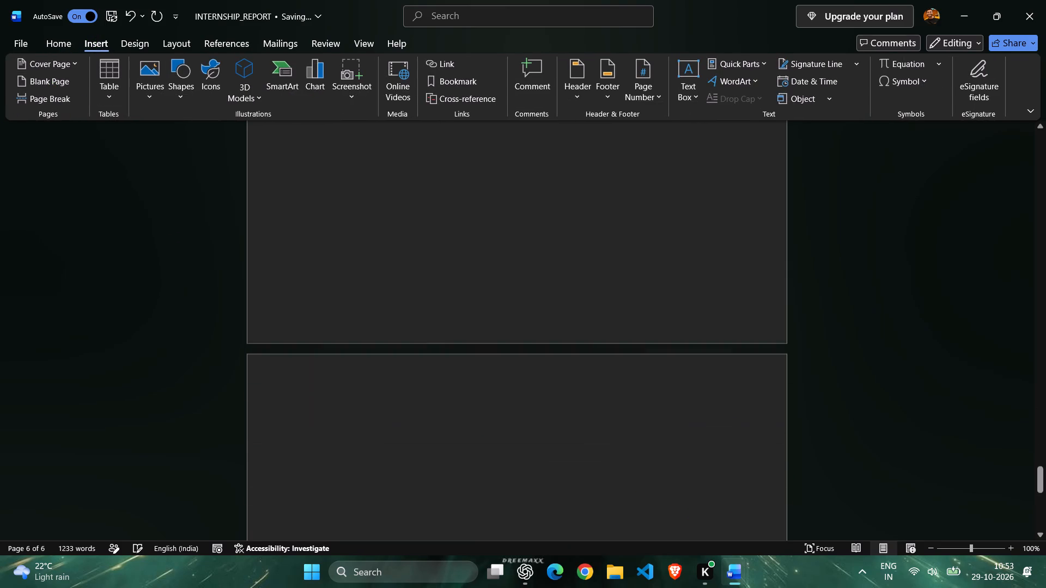
Examine the 4.3 table page and the pages following it to check where the next section can start.
scroll(301, 376, "up", 5)
scroll(321, 347, "up", 20)
scroll(321, 347, "up", 8)
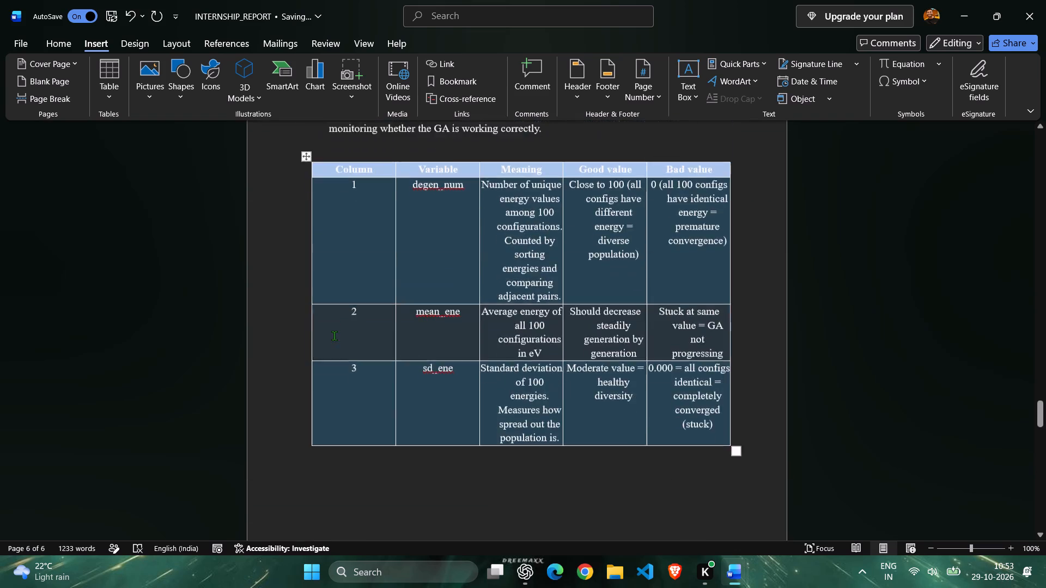
scroll(334, 335, "down", 14)
scroll(336, 335, "down", 16)
scroll(338, 337, "down", 7)
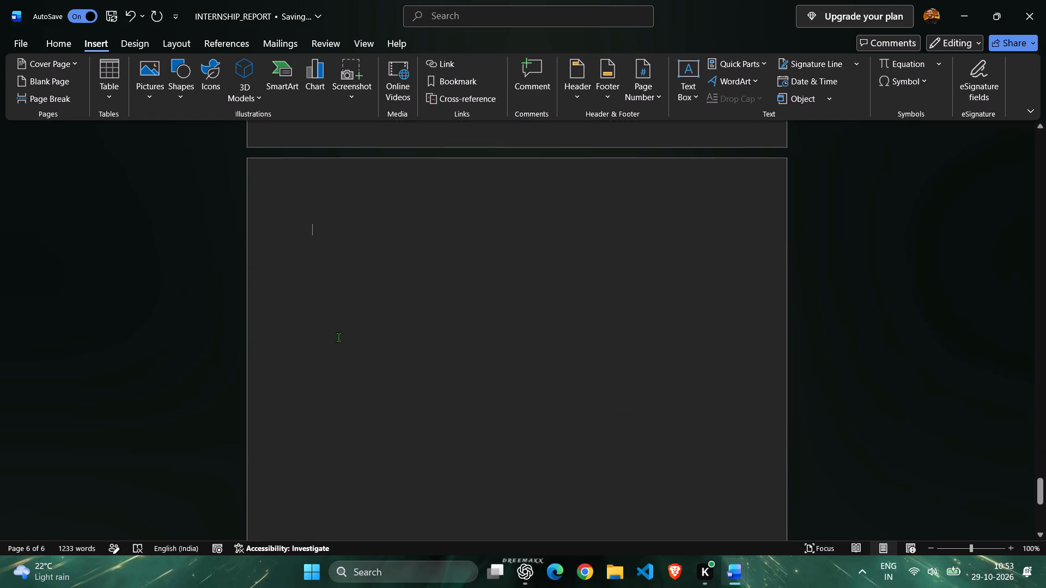
scroll(338, 337, "down", 8)
scroll(338, 337, "up", 14)
scroll(340, 337, "up", 7)
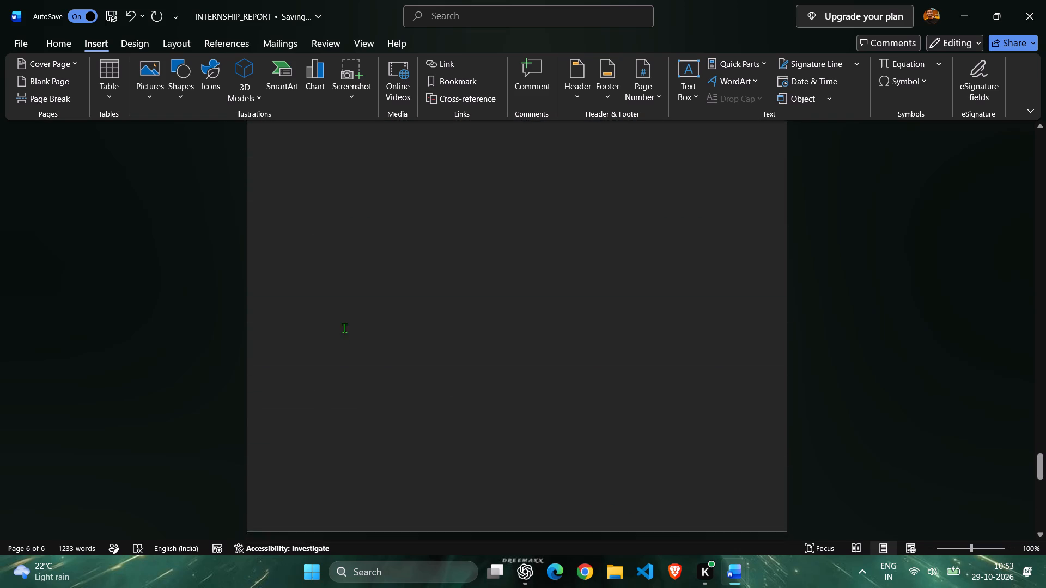
scroll(344, 328, "up", 20)
scroll(344, 328, "up", 5)
scroll(350, 318, "down", 4)
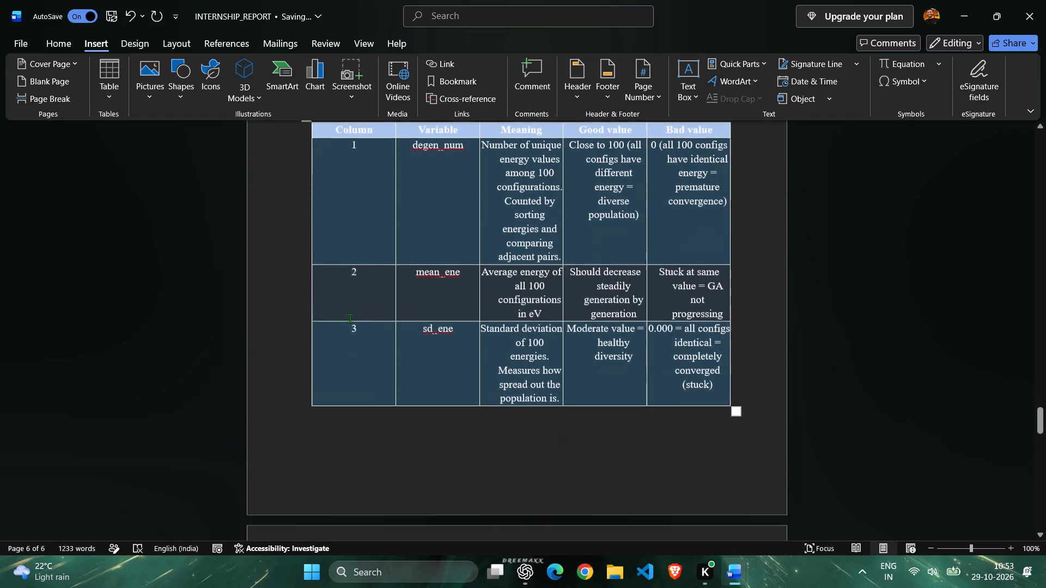
scroll(350, 318, "down", 2)
left_click(364, 460)
scroll(372, 387, "down", 4)
scroll(373, 386, "up", 13)
Switch to GAASP_Full_Report and locate section 5, Case Study — Effect of Swap Type on GA Performance.
key("alt+Tab")
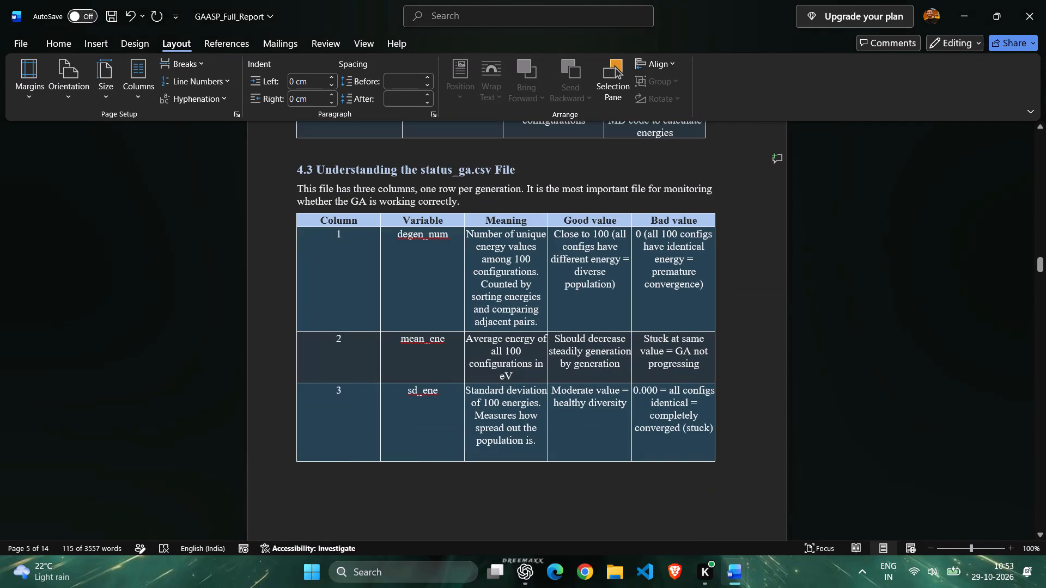
scroll(385, 406, "down", 13)
scroll(397, 418, "up", 10)
scroll(397, 418, "down", 10)
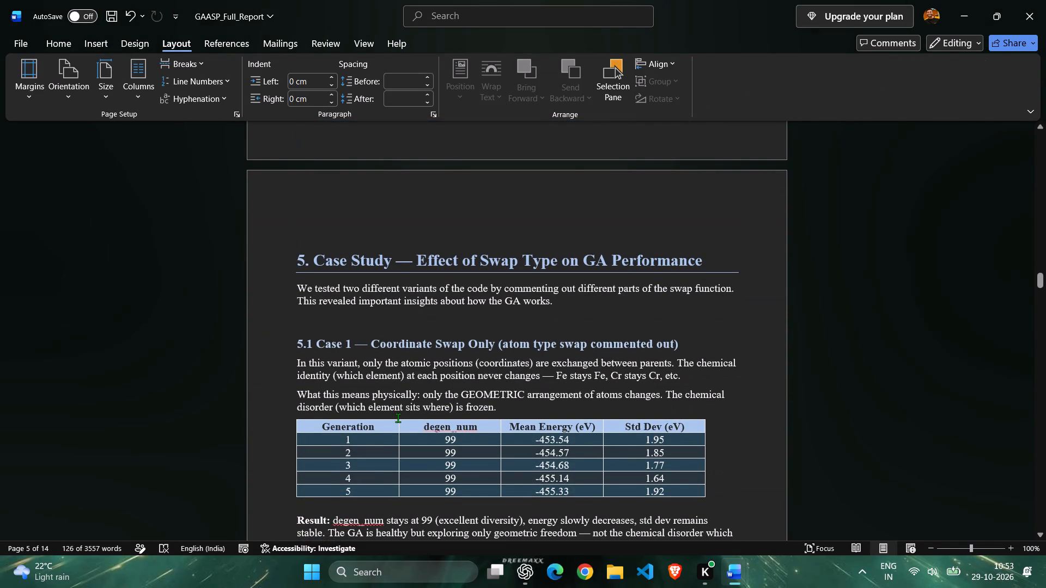
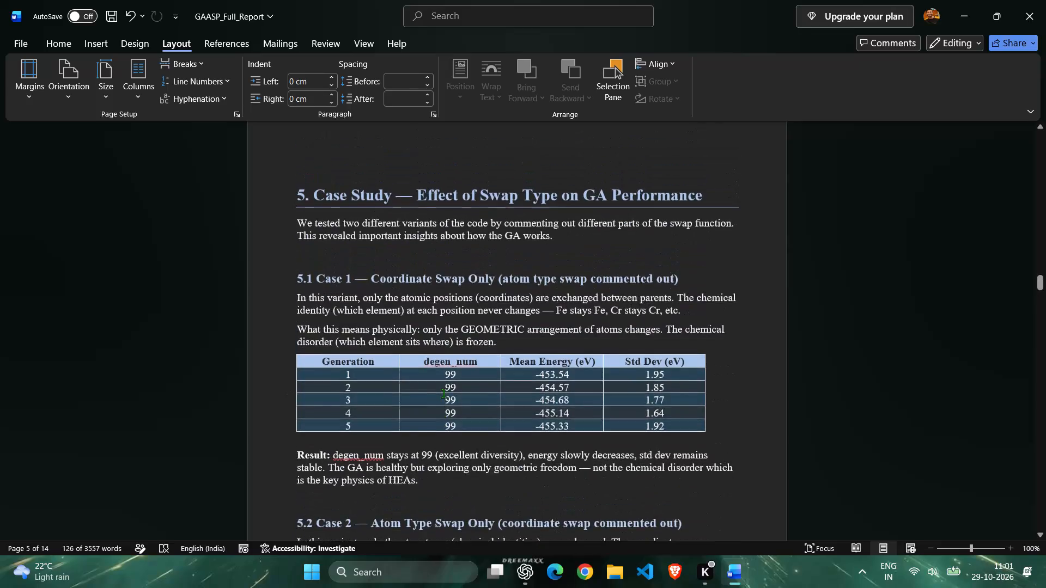
Review the source report's sections 4.1 to 4.3, clearing the 4.3 selection, to check the tables and layout preceding section 5.
scroll(443, 392, "up", 19)
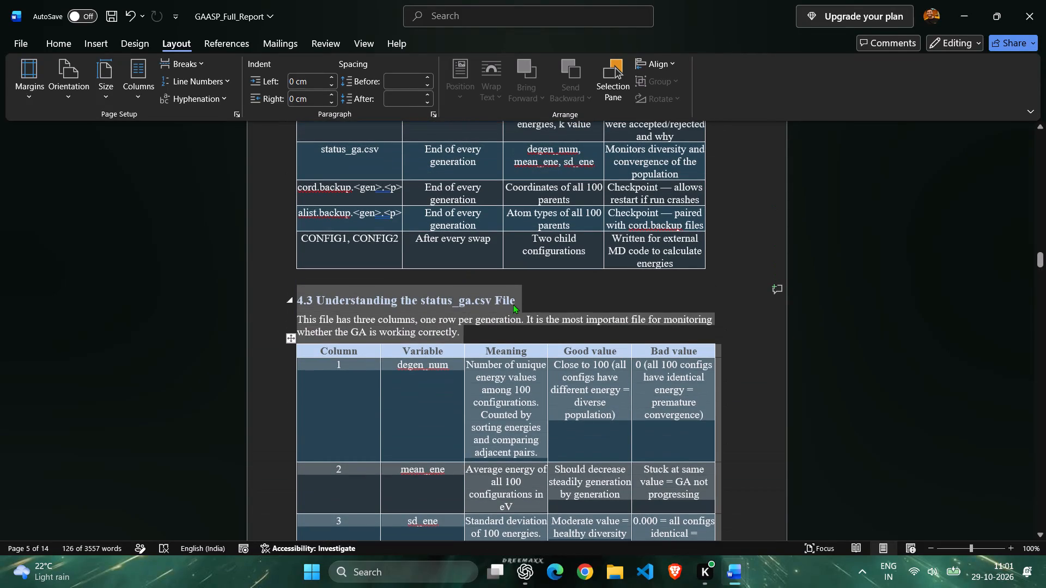
left_click(270, 210)
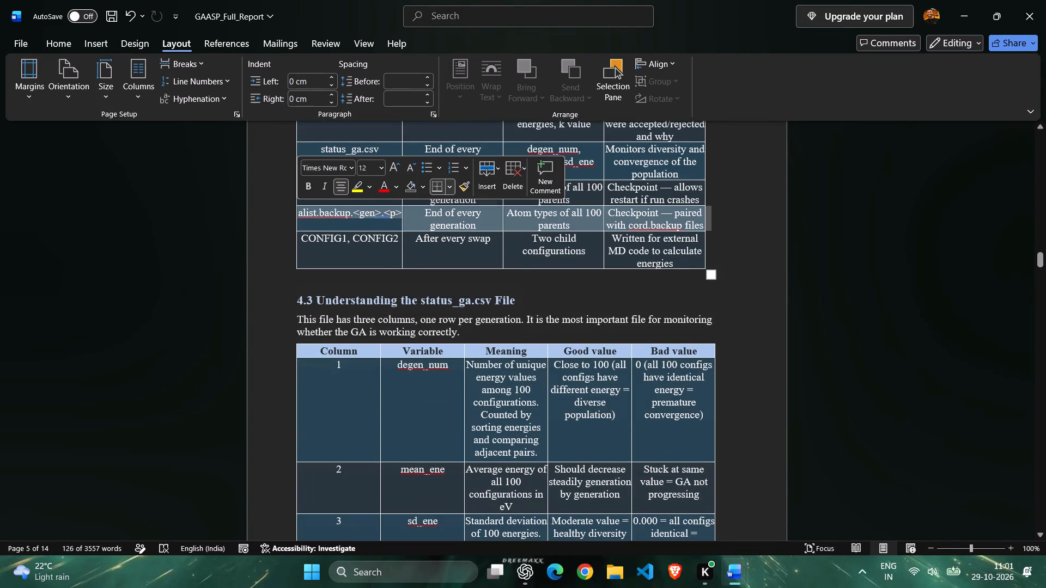
left_click(274, 259)
scroll(283, 278, "down", 3)
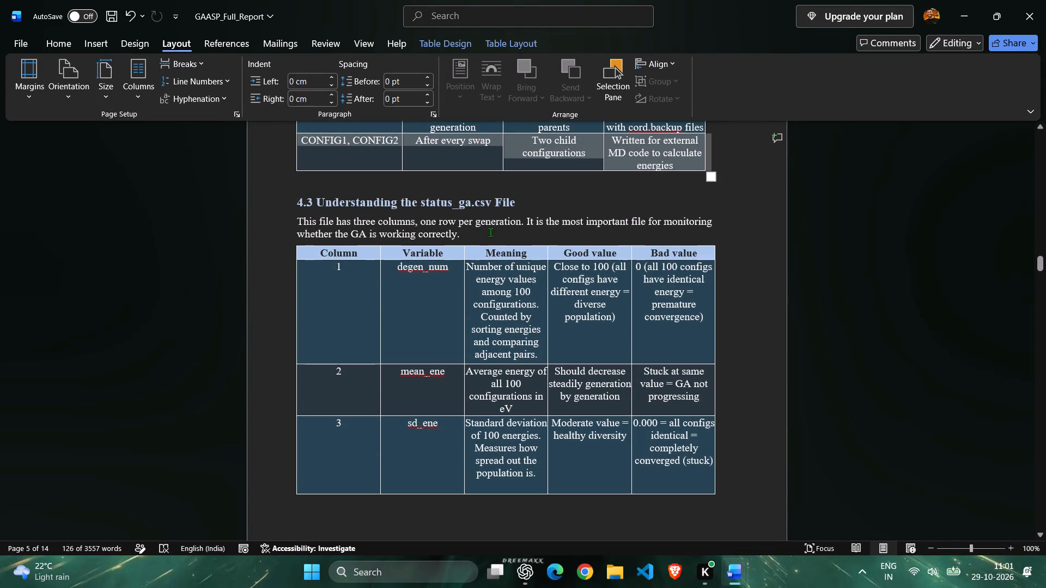
scroll(443, 314, "up", 14)
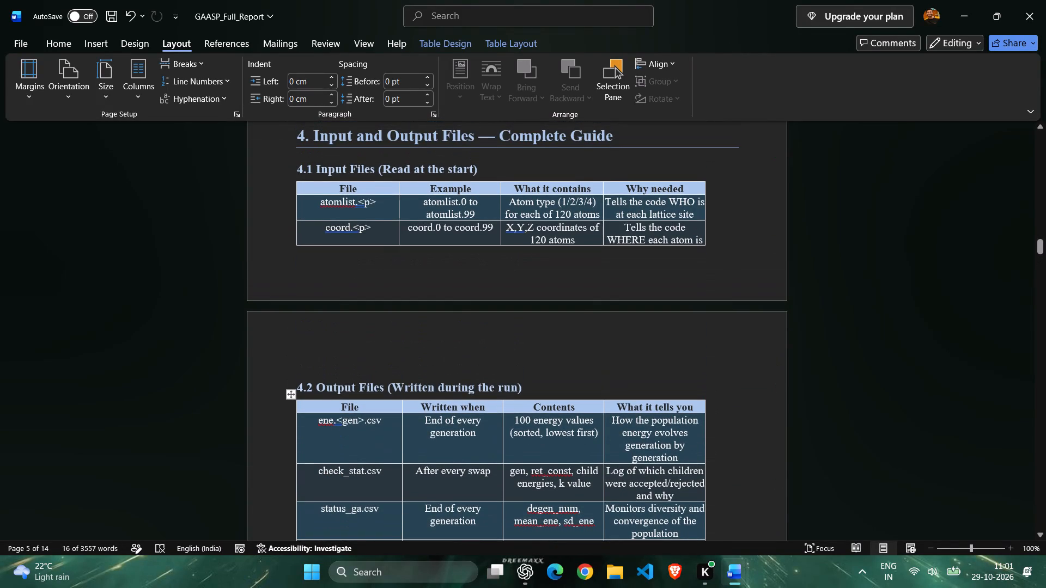
scroll(444, 304, "up", 1)
scroll(448, 297, "down", 7)
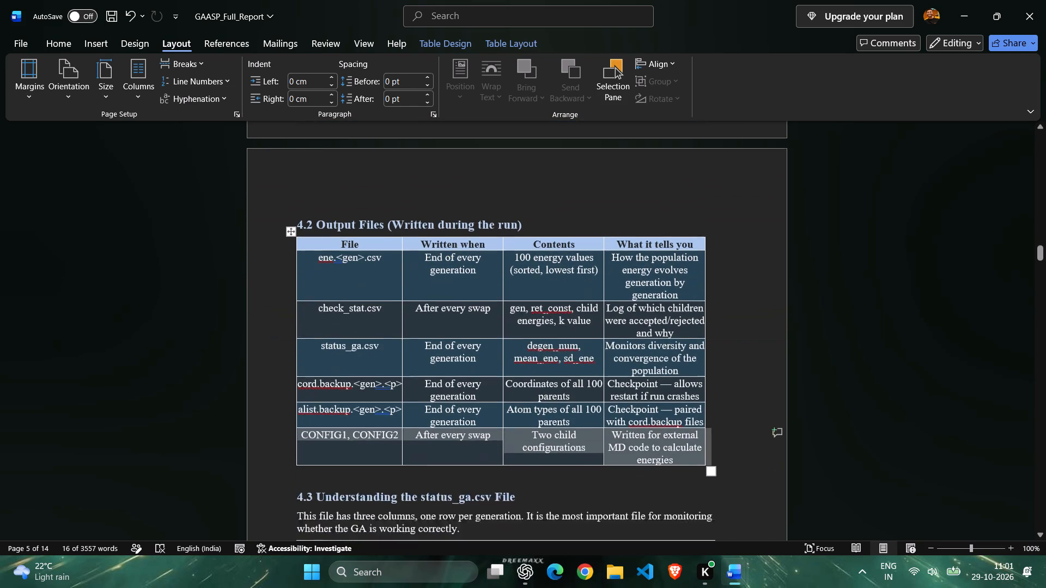
scroll(451, 289, "down", 2)
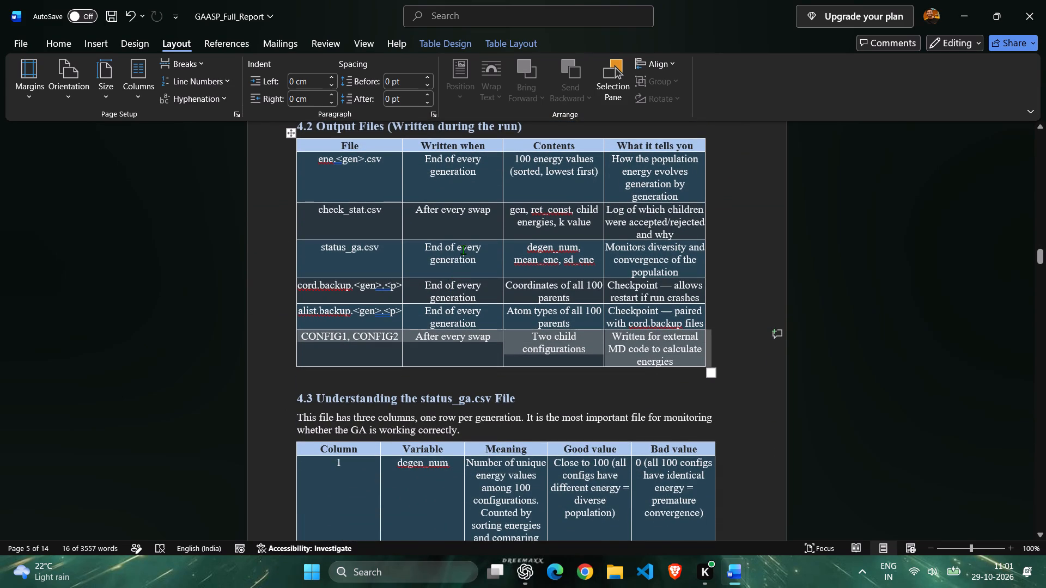
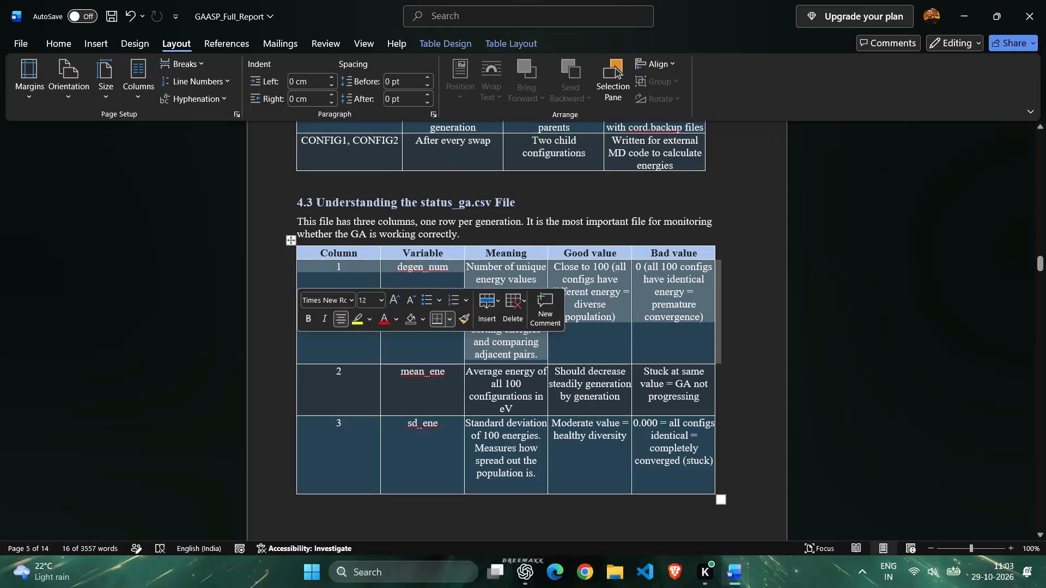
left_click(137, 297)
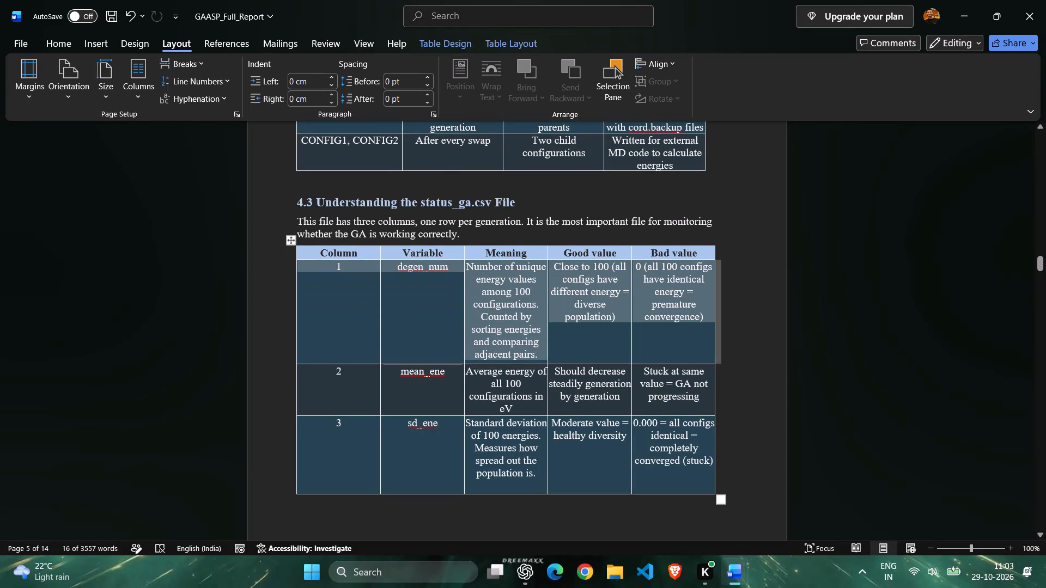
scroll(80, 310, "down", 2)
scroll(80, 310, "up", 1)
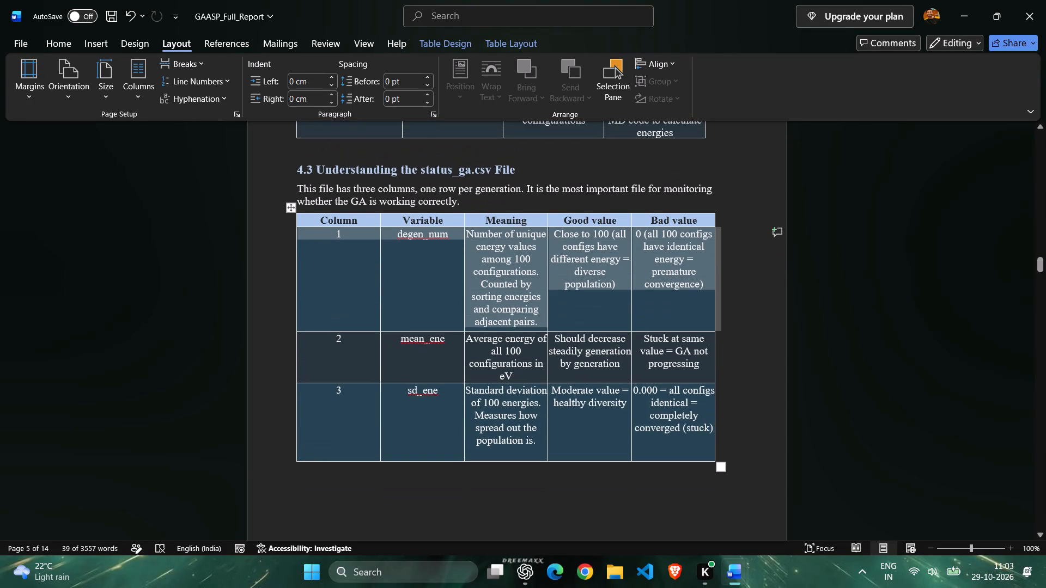
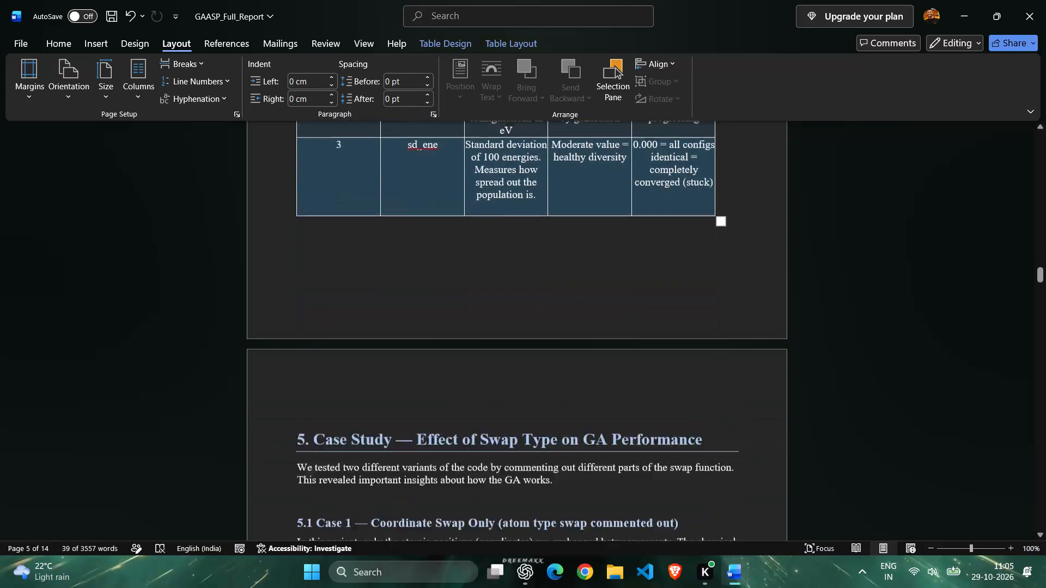
Review section 5, Case Study — Effect of Swap Type on GA Performance, including the 5.1 Case 1 text and table.
scroll(60, 362, "down", 4)
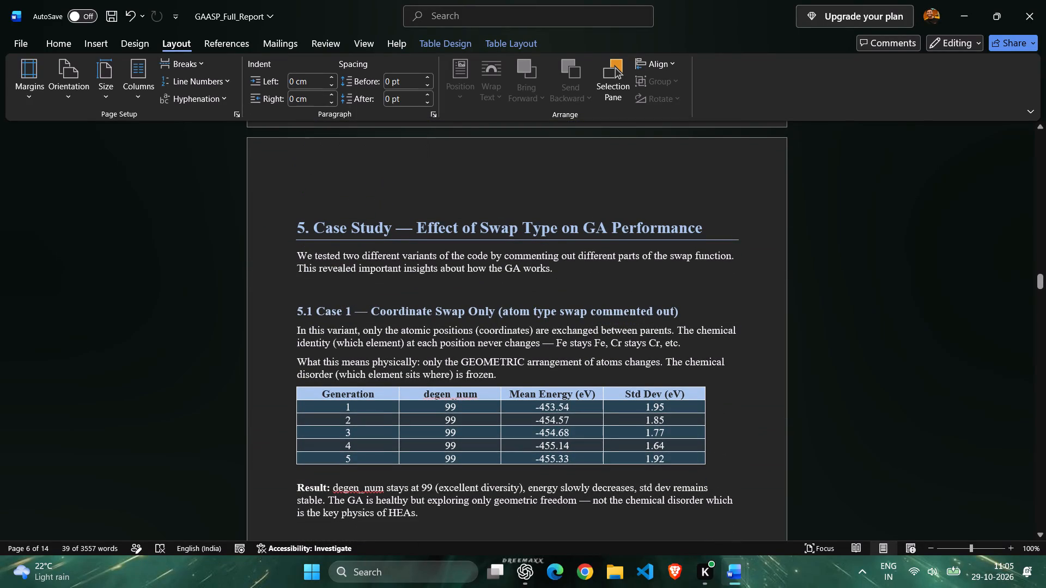
scroll(252, 273, "down", 2)
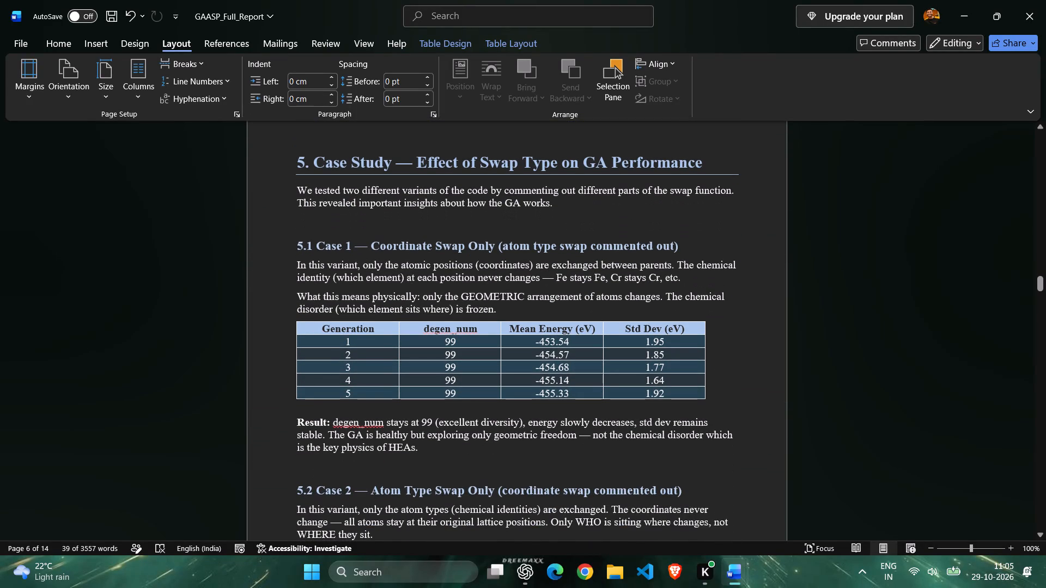
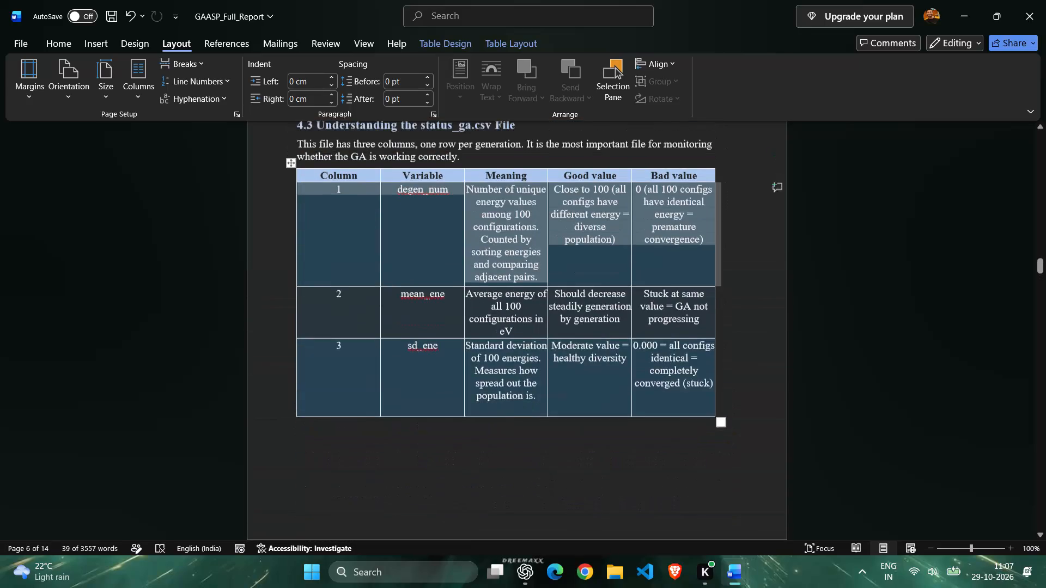
Read on from the section 4.3 status_ga.csv table through section 5, covering the 5.1 Case 1 and 5.2 Case 2 text and tables.
scroll(230, 209, "down", 3)
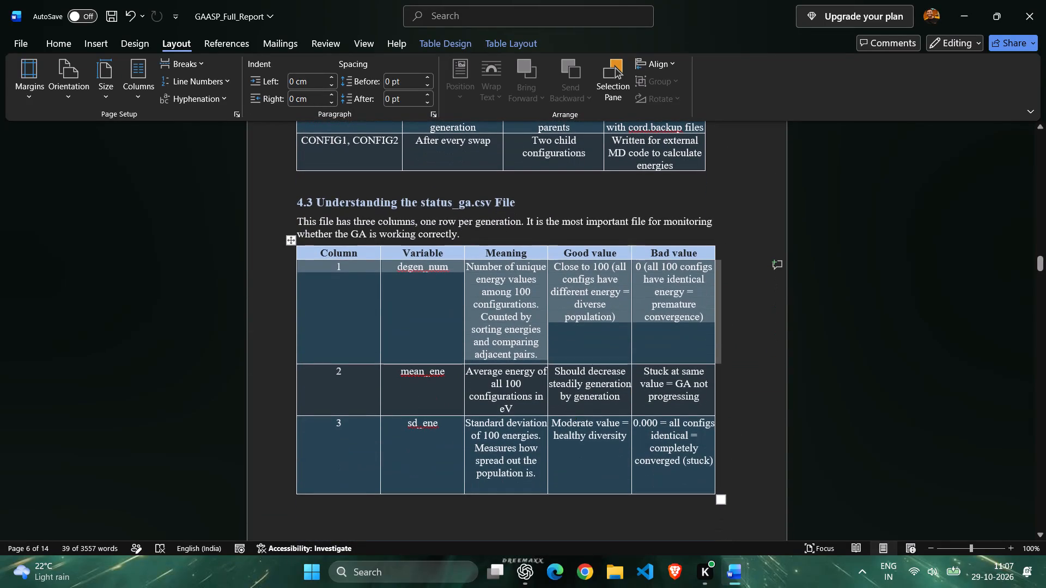
left_click(754, 323)
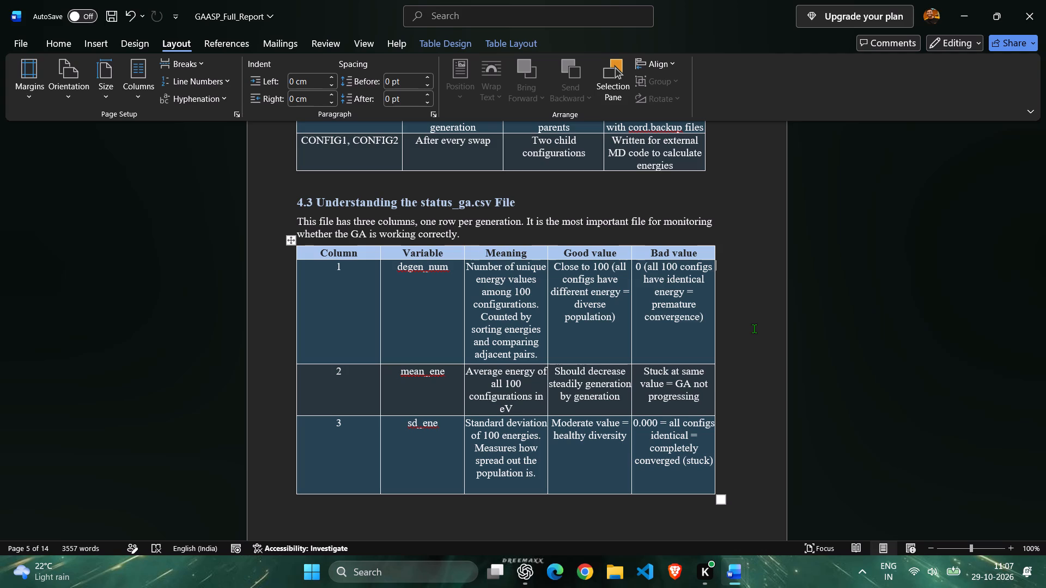
scroll(754, 328, "down", 3)
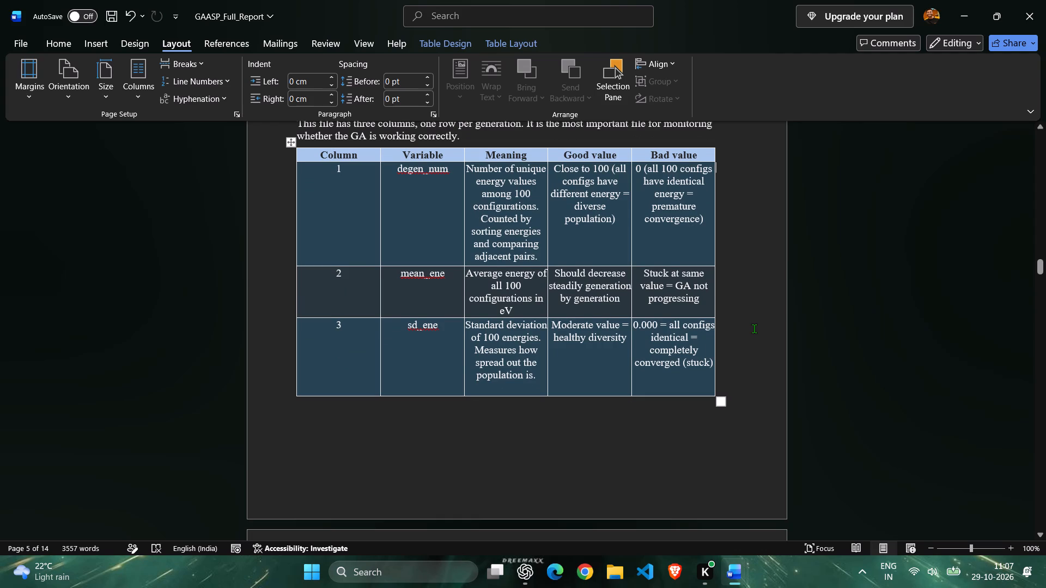
scroll(754, 328, "down", 15)
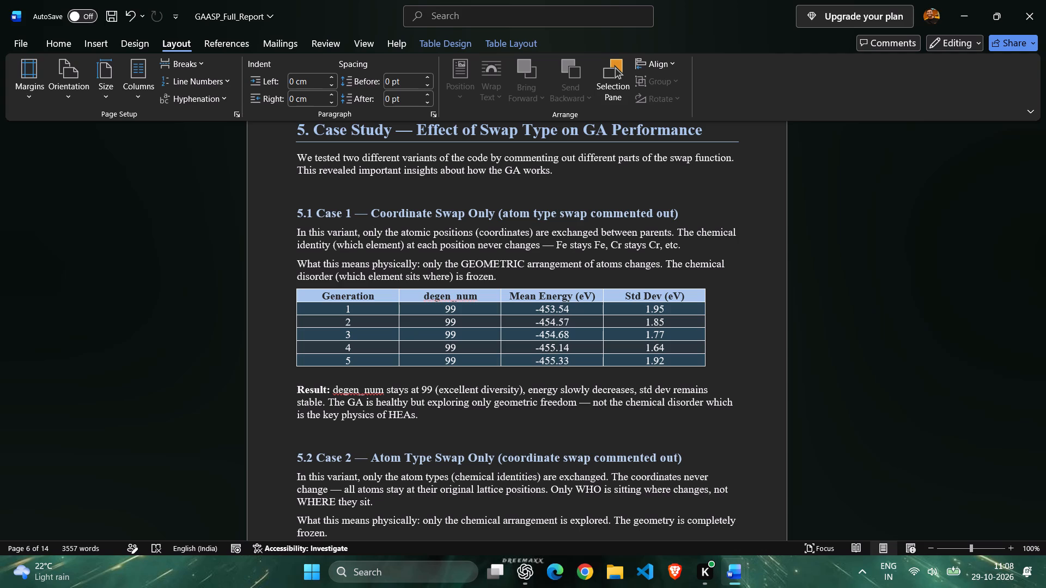
scroll(718, 321, "down", 3)
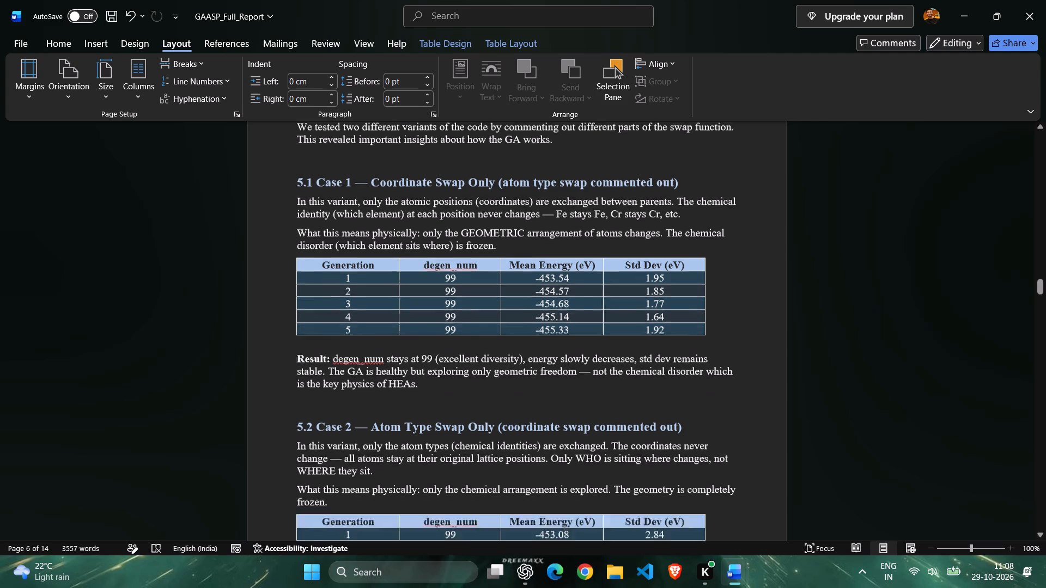
scroll(697, 324, "down", 6)
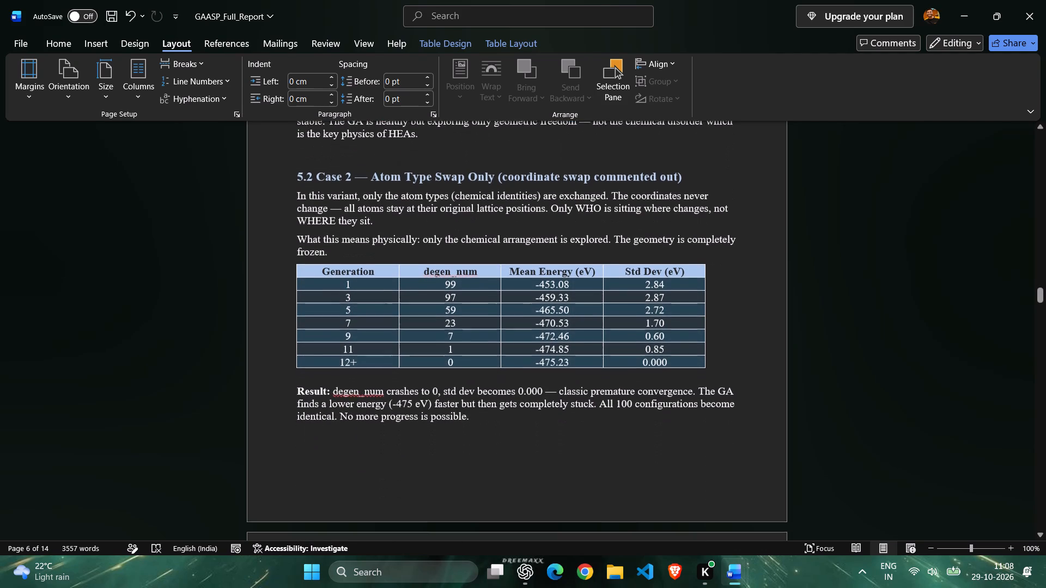
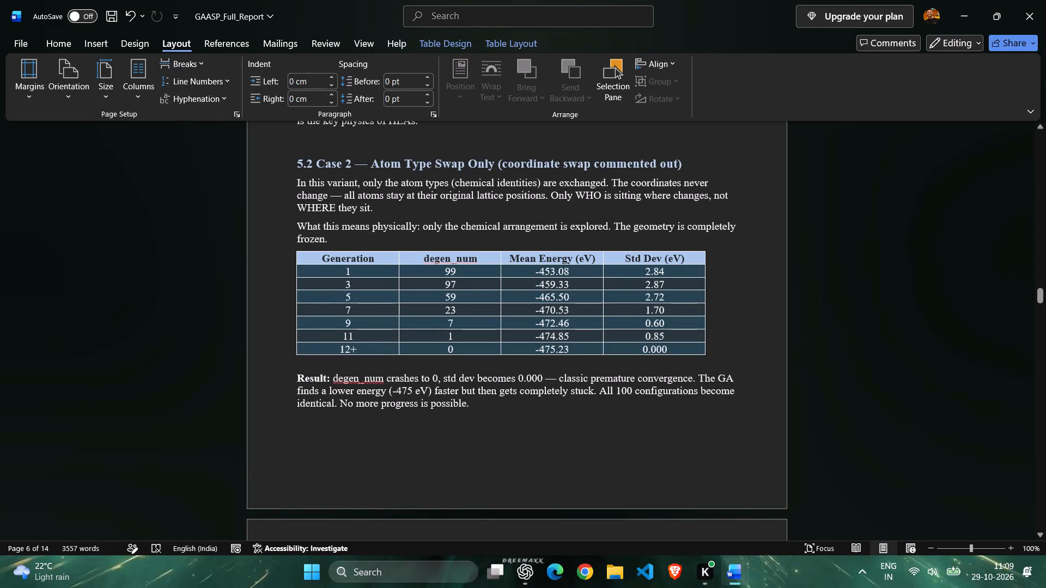
Review section 5 of GAASP_Full_Report at larger magnification, examining the 5.2 Case 2 text and table, the section introduction, and 5.1 Case 1.
scroll(640, 479, "down", 2, "ctrl")
scroll(640, 477, "up", 4, "ctrl")
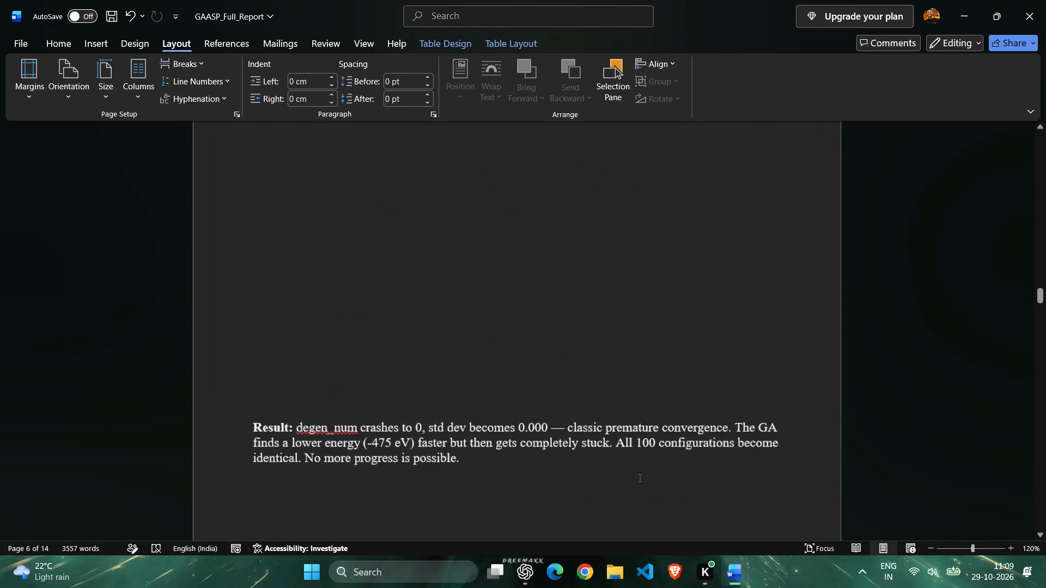
scroll(640, 477, "up", 5, "ctrl")
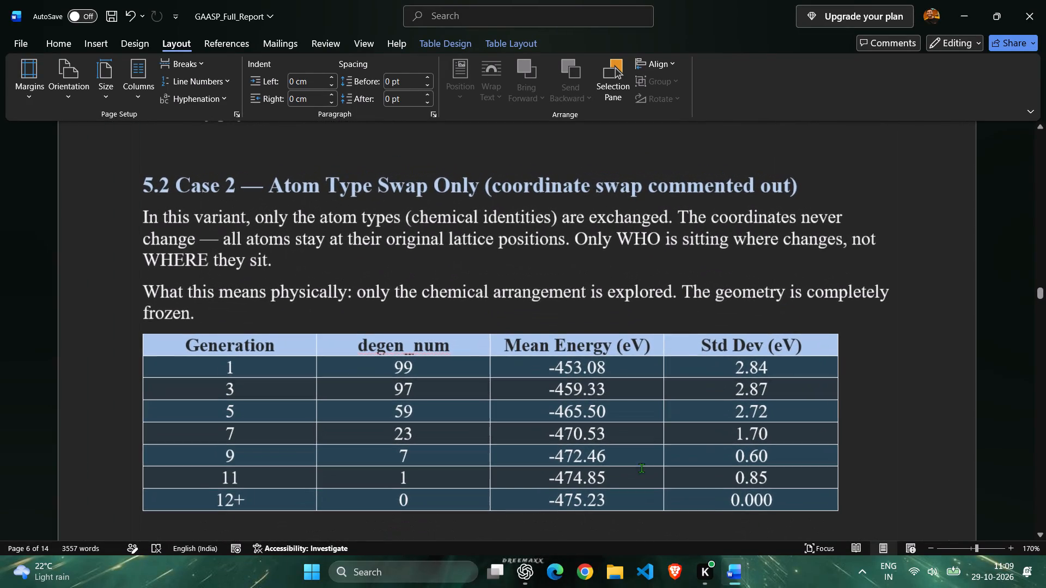
left_click(995, 400)
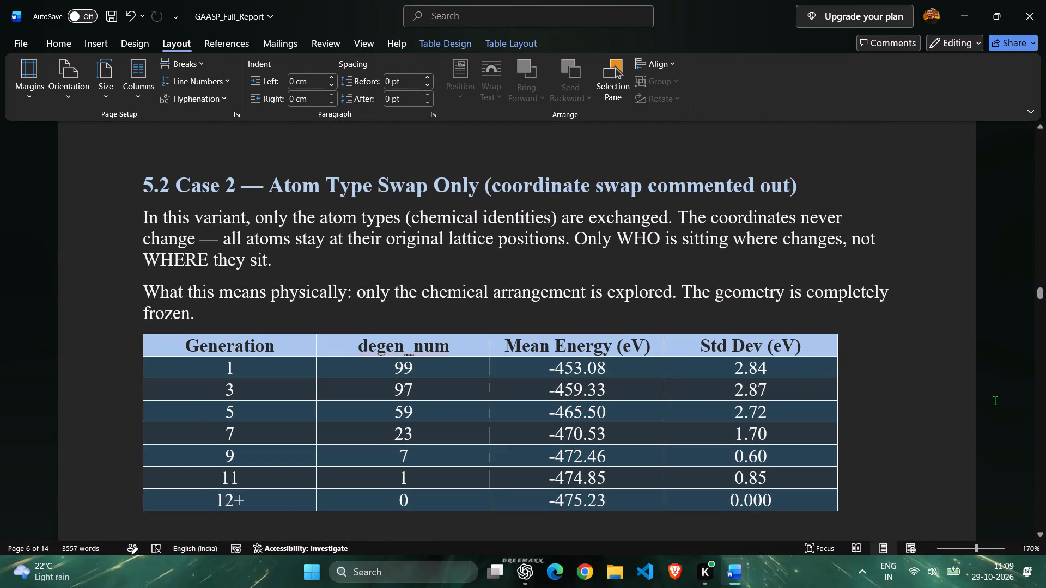
scroll(940, 347, "up", 4)
scroll(981, 290, "up", 7)
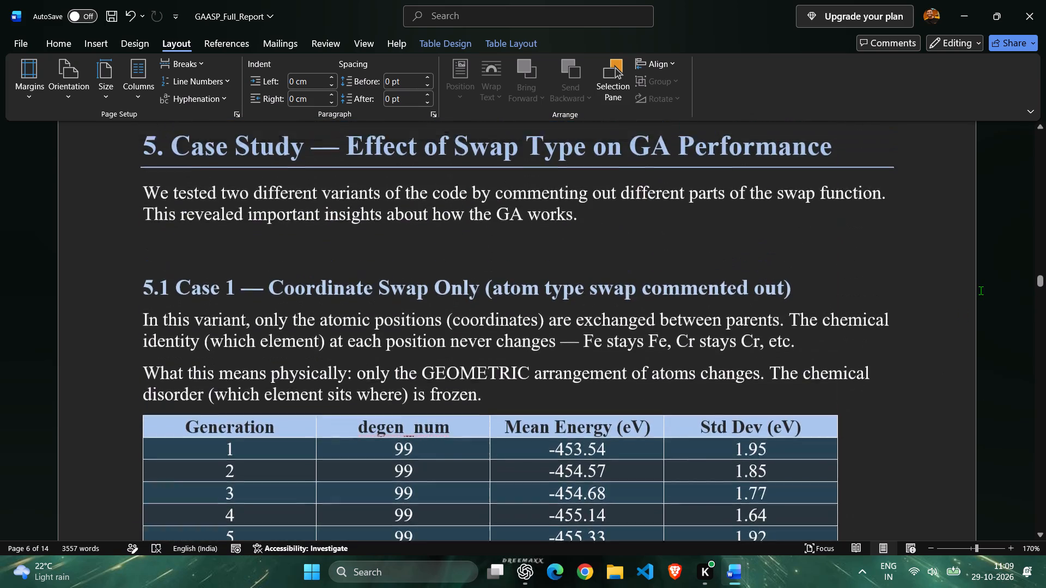
scroll(981, 290, "up", 2)
scroll(981, 290, "down", 5)
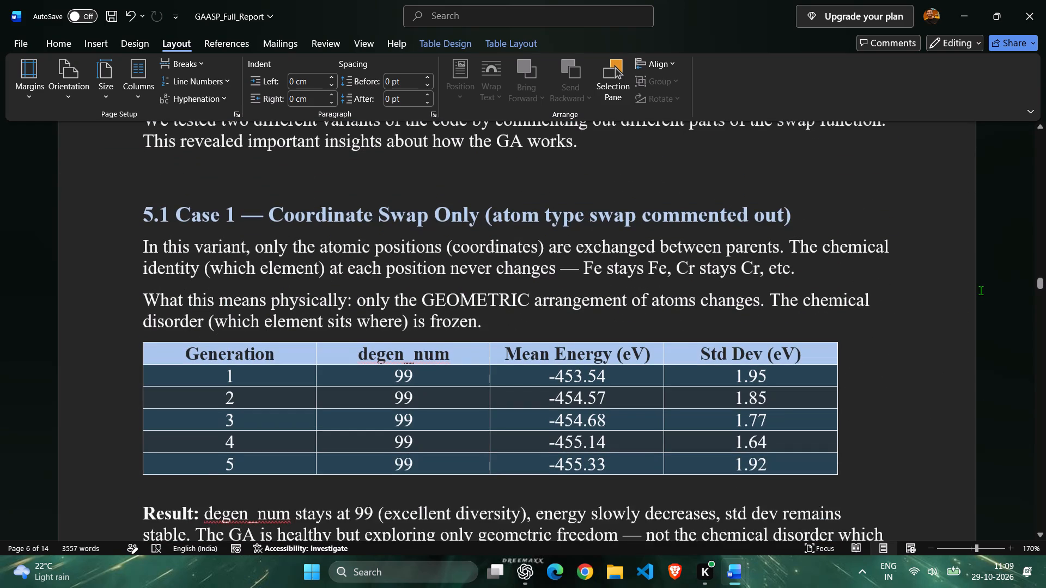
scroll(981, 290, "down", 2)
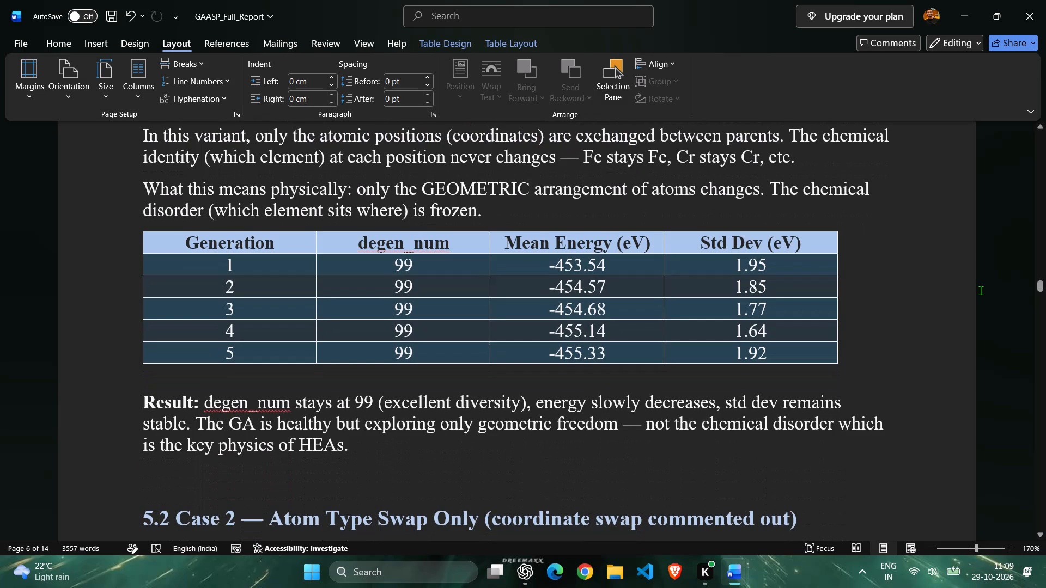
scroll(981, 290, "up", 1)
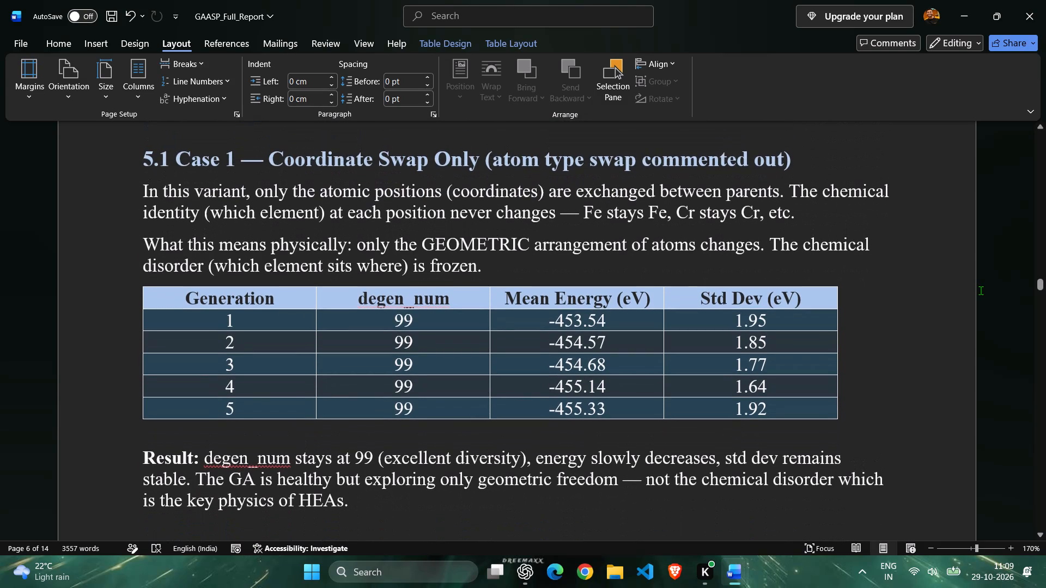
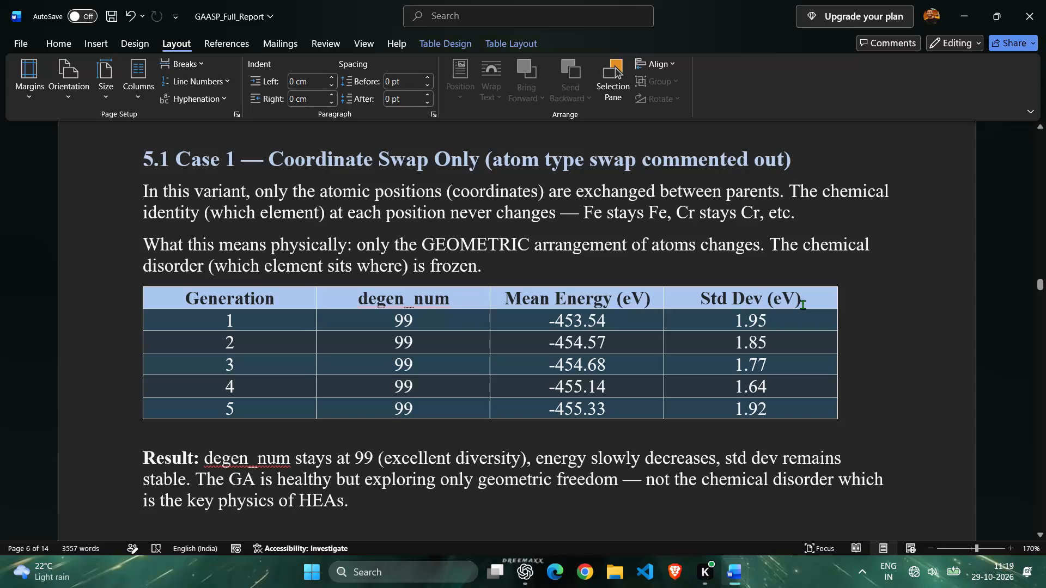
Read through section 5 from the 5.1 Case 1 table and result, through 5.2 Case 2, to the Figure 1 comparison plots.
scroll(768, 293, "down", 3)
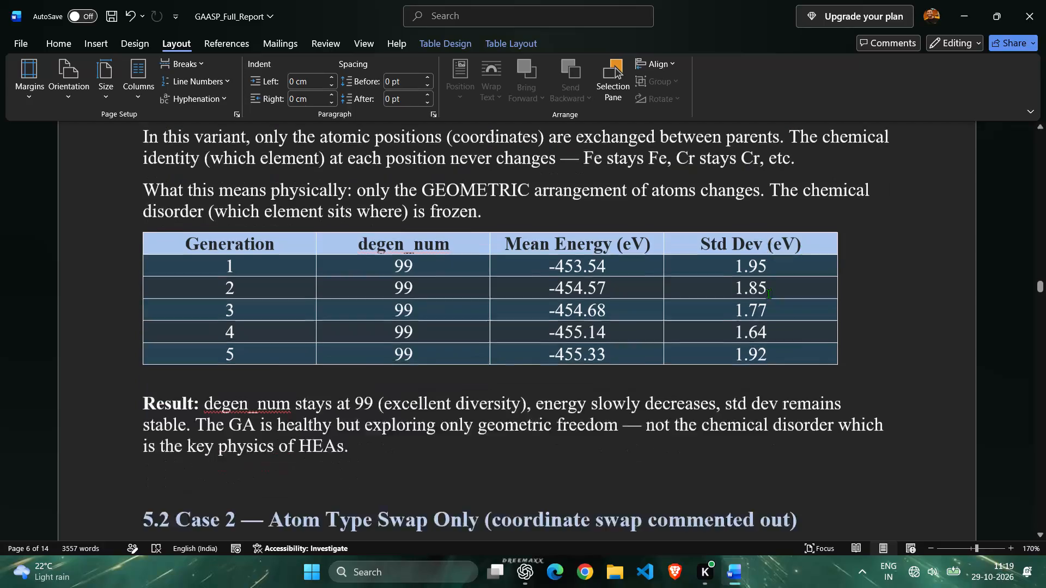
scroll(768, 293, "down", 4)
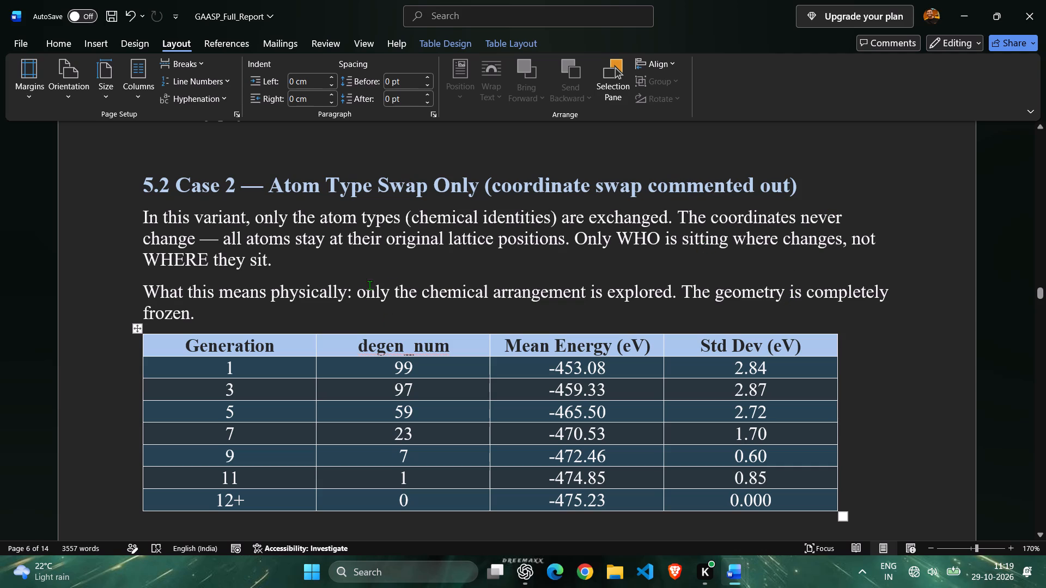
scroll(436, 265, "down", 5)
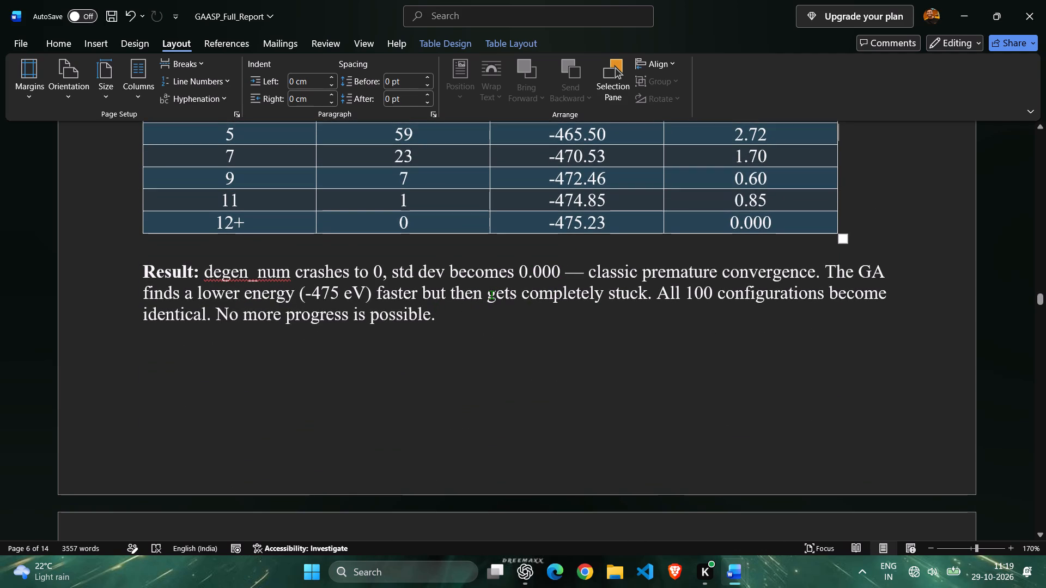
scroll(492, 295, "up", 1)
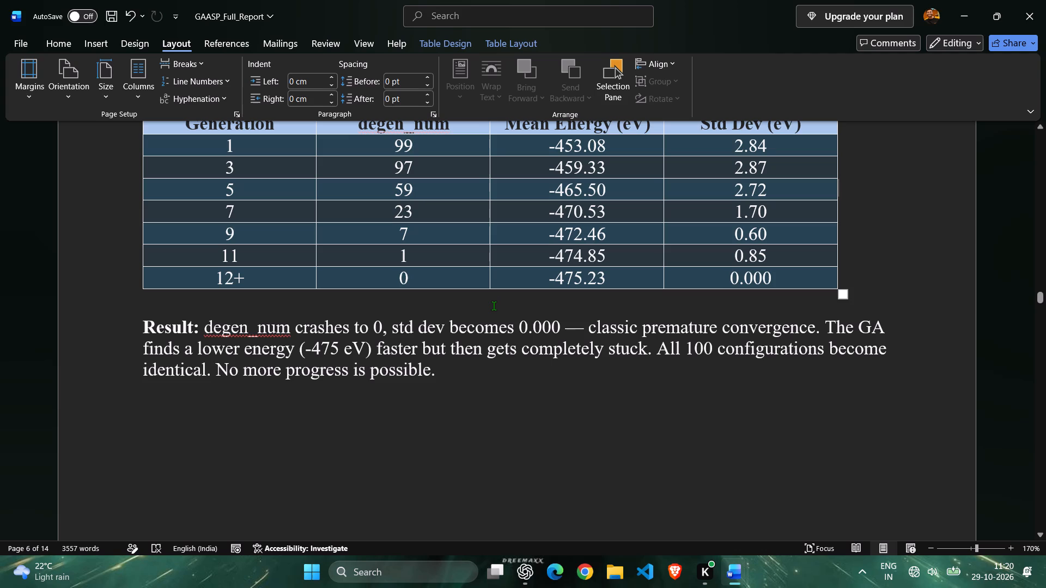
scroll(494, 305, "down", 2)
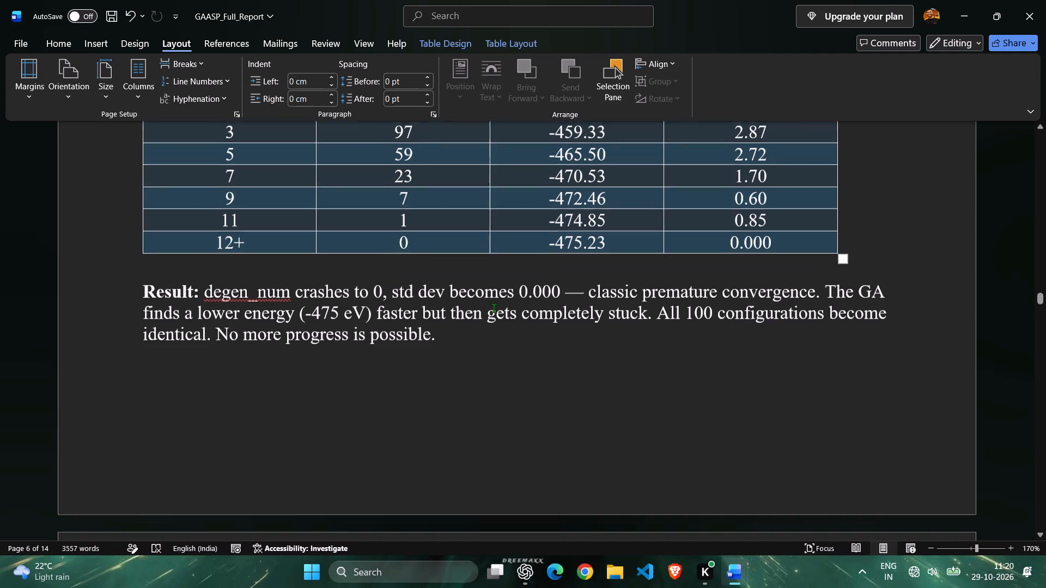
scroll(494, 308, "down", 7)
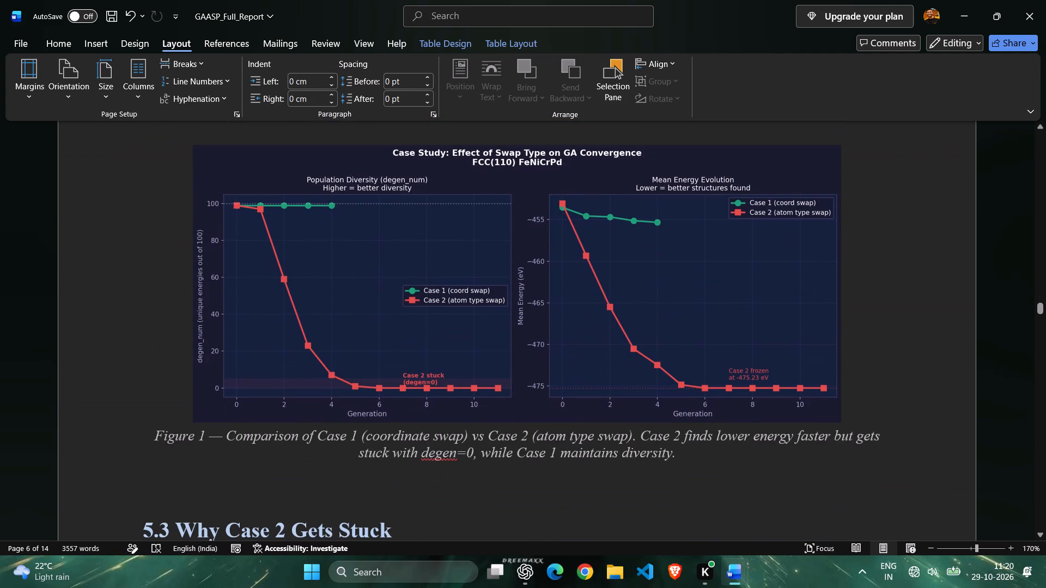
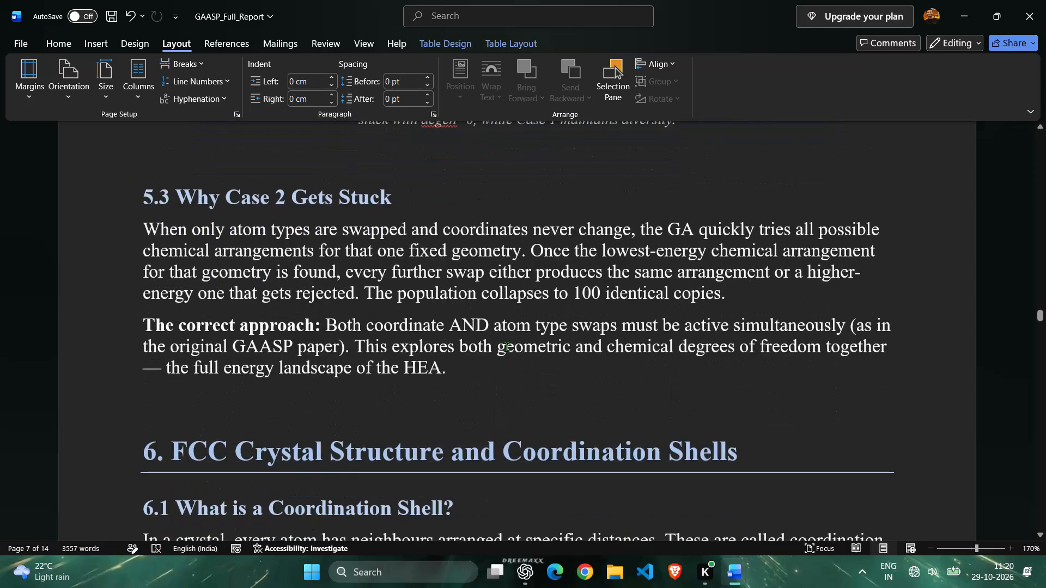
Read section 5.3, Why Case 2 Gets Stuck, down to the start of section 6 on FCC crystal structure.
scroll(506, 346, "down", 1)
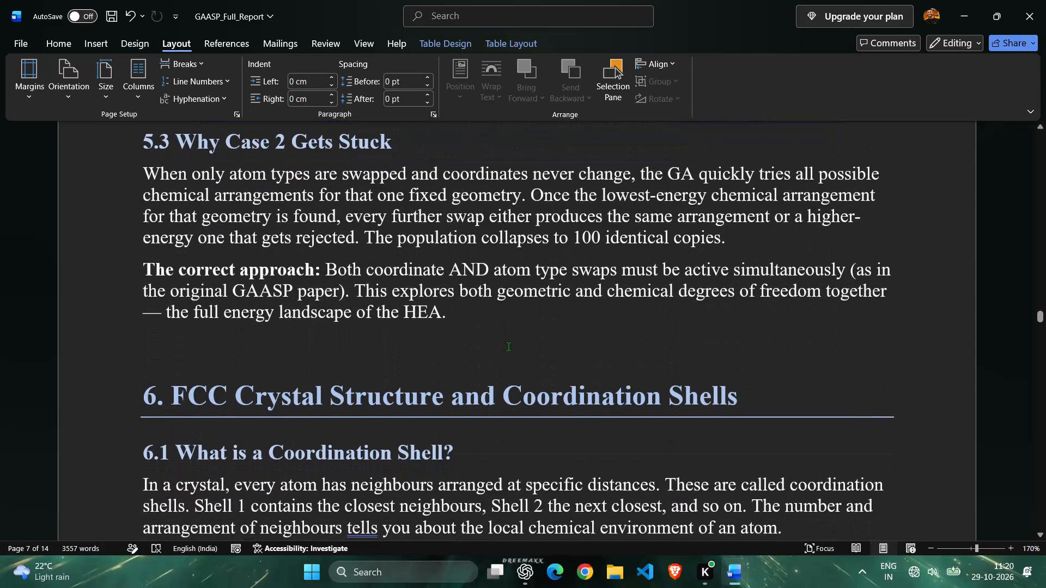
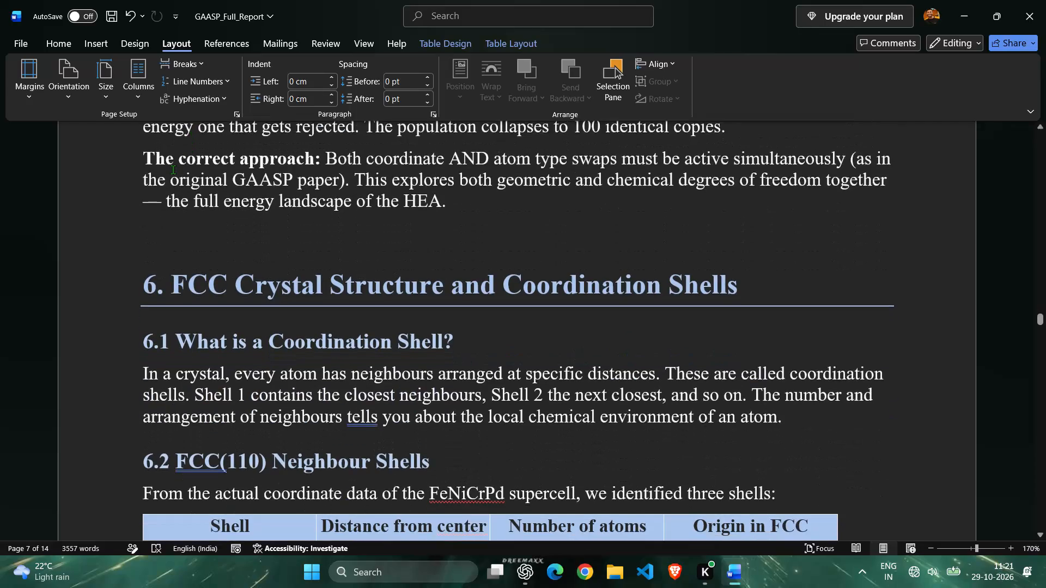
Compare the section 5 pages of GAASP_Full_Report with the end of section 4.3 in INTERNSHIP_REPORT.
scroll(173, 169, "down", 2)
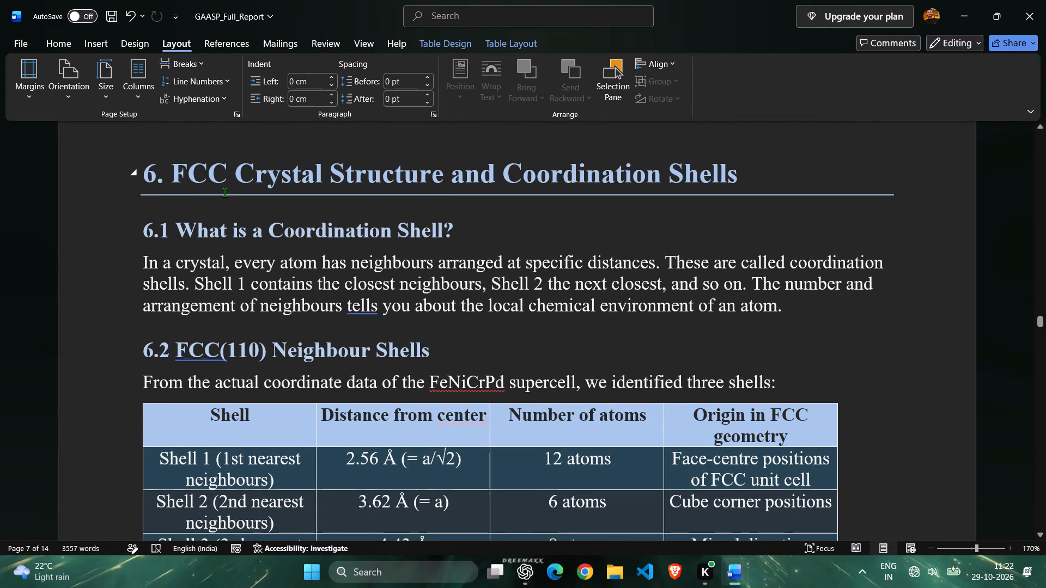
scroll(226, 192, "up", 17)
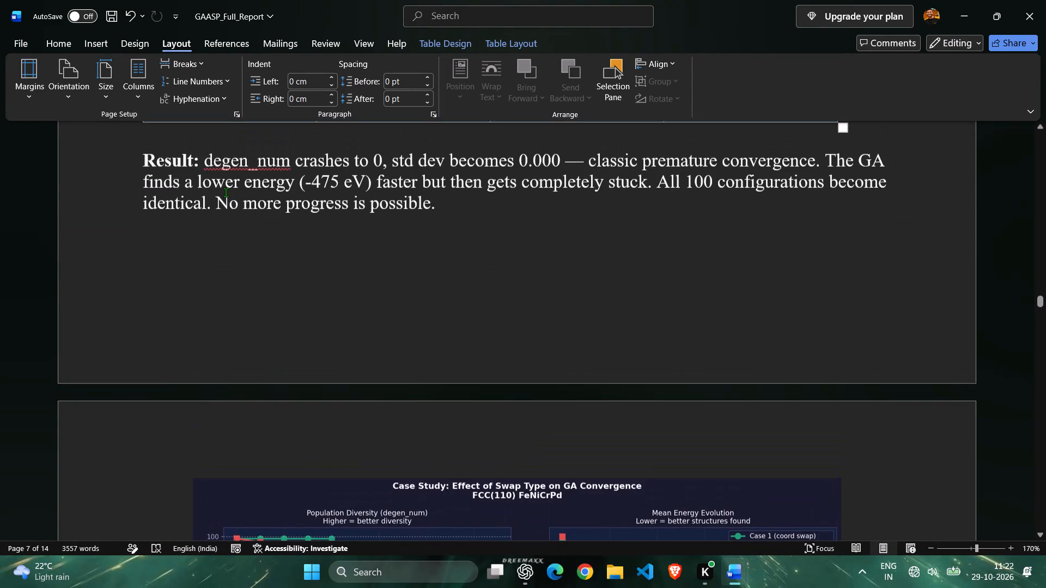
scroll(226, 192, "down", 9, "ctrl")
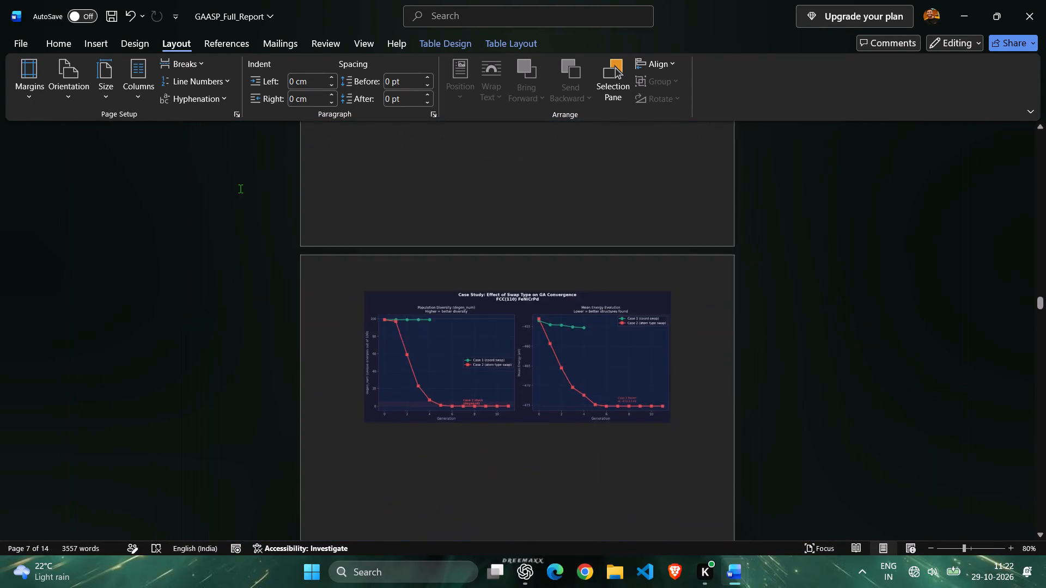
scroll(325, 196, "up", 9)
key("alt+Tab")
scroll(318, 230, "down", 2)
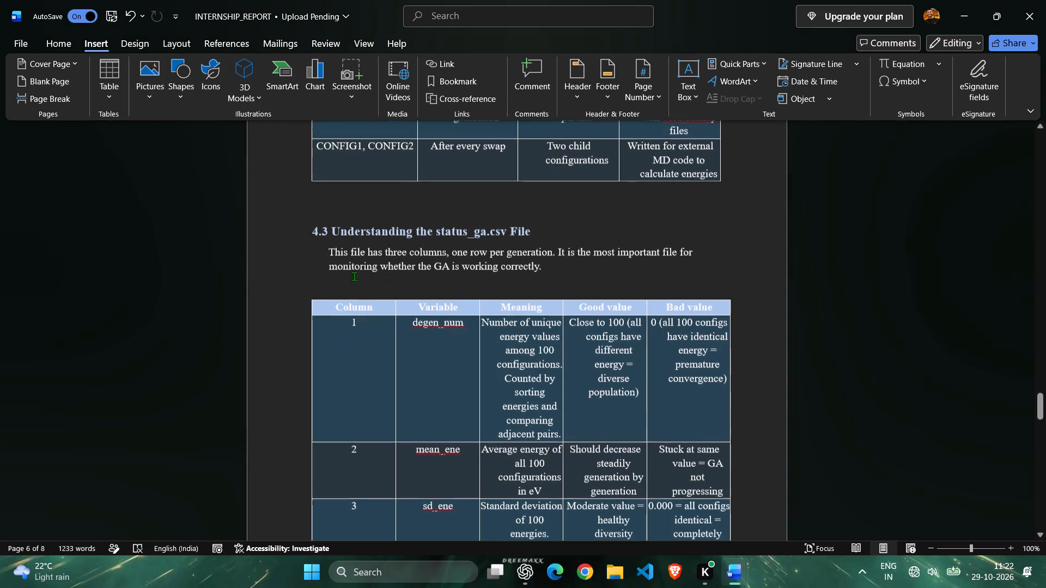
scroll(354, 276, "down", 16)
scroll(391, 283, "up", 13)
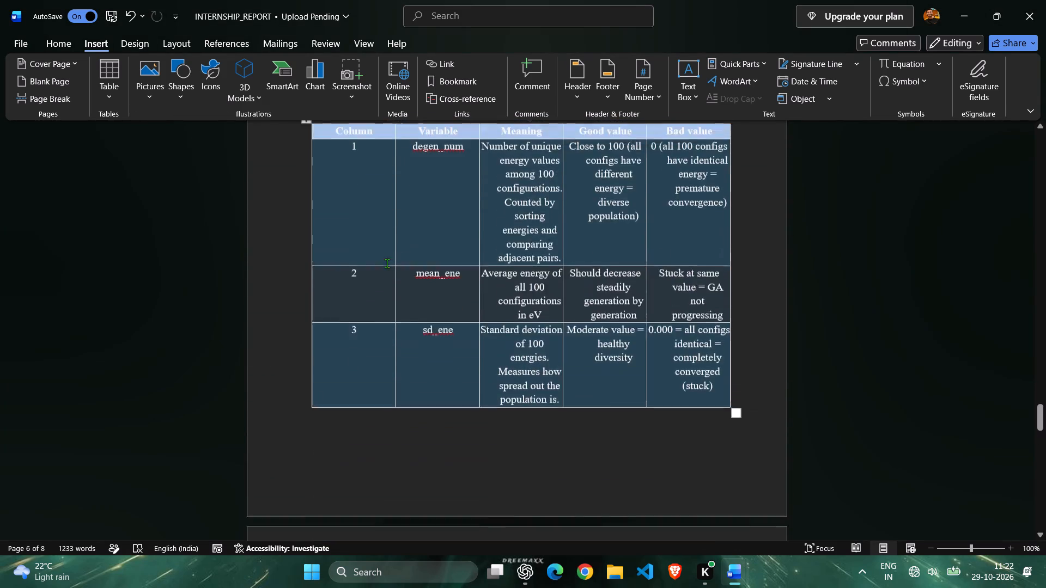
scroll(387, 263, "up", 13)
scroll(378, 225, "down", 15)
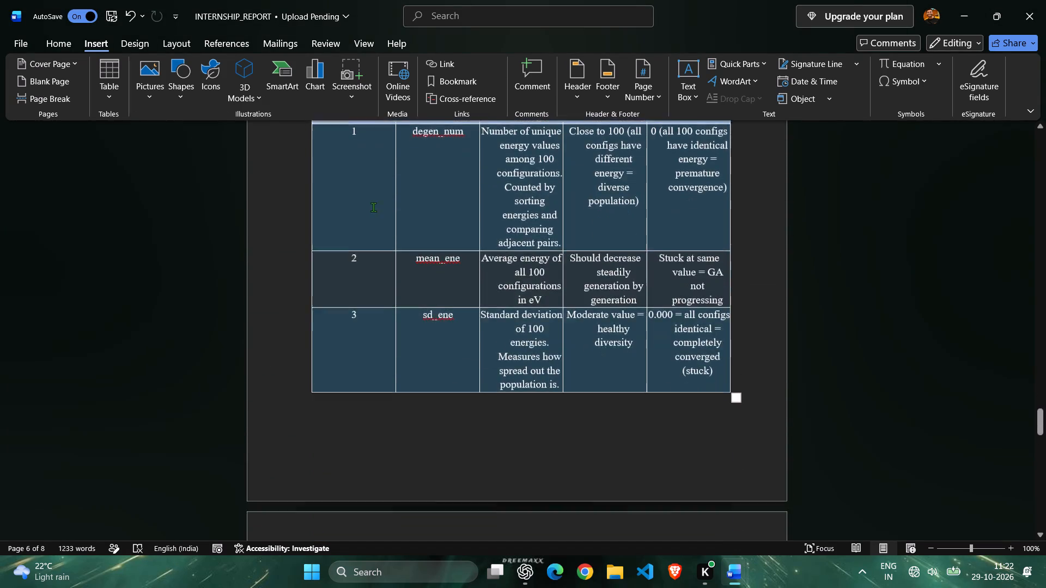
scroll(373, 207, "down", 10)
Copy section 5 of GAASP_Full_Report from its heading through the 5.2 Result text onto the blank page after section 4.3 in INTERNSHIP_REPORT.
key("alt+Tab")
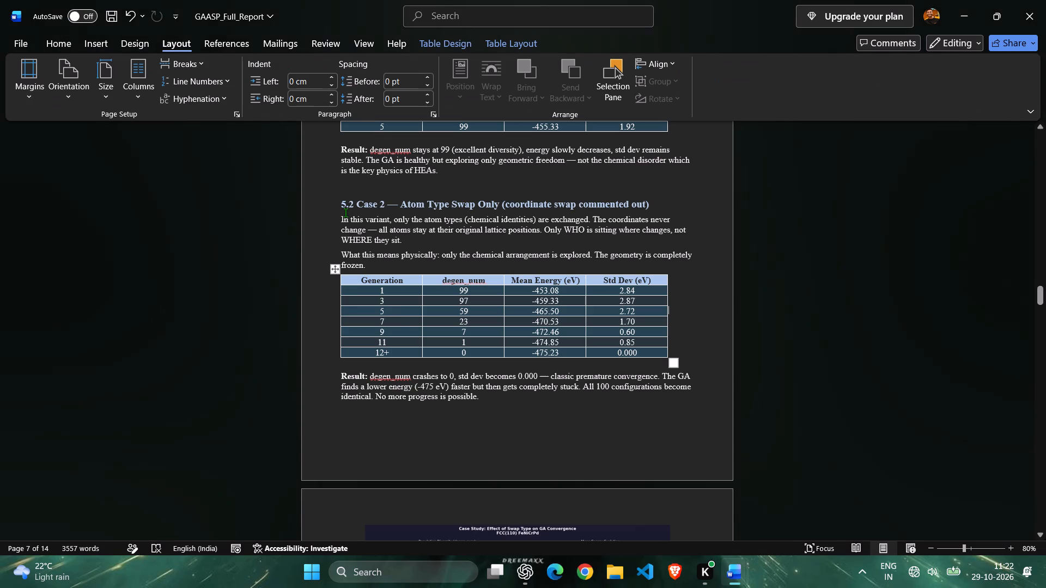
scroll(345, 212, "up", 12)
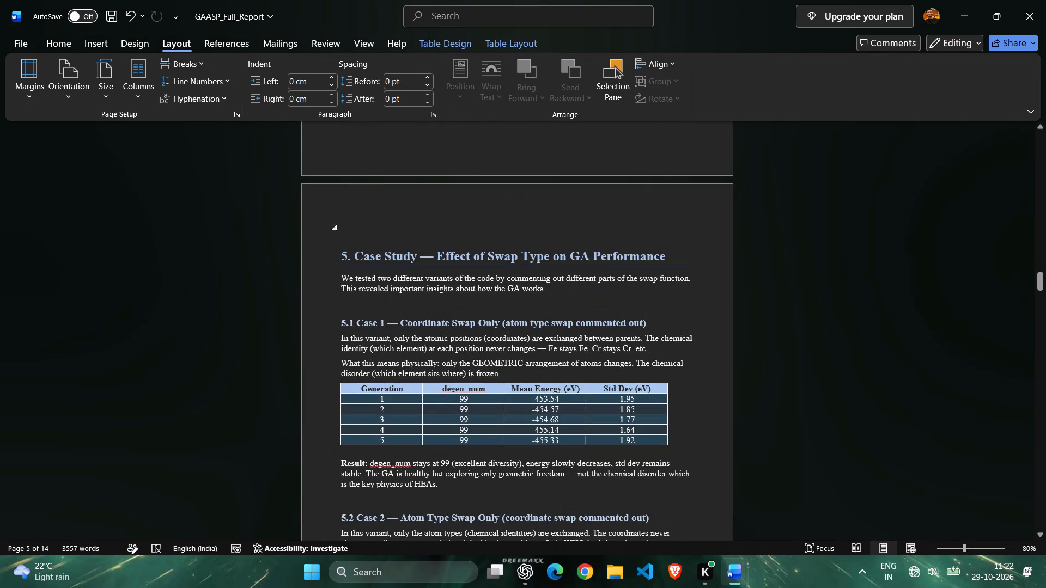
left_click_drag(337, 249, 448, 452)
scroll(443, 453, "down", 2)
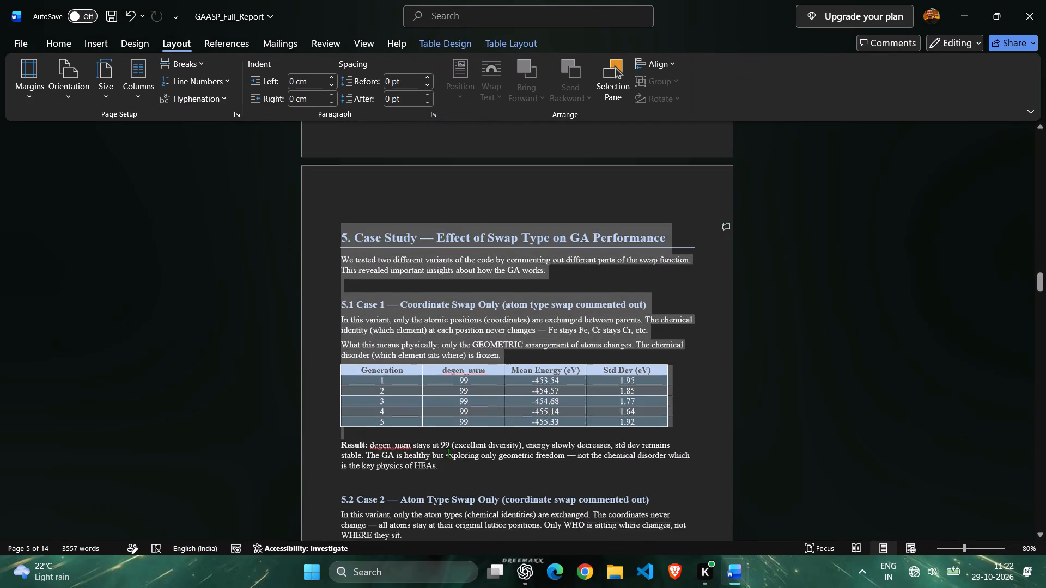
scroll(448, 452, "down", 2)
left_click_drag(448, 452, 452, 451)
scroll(452, 451, "down", 6)
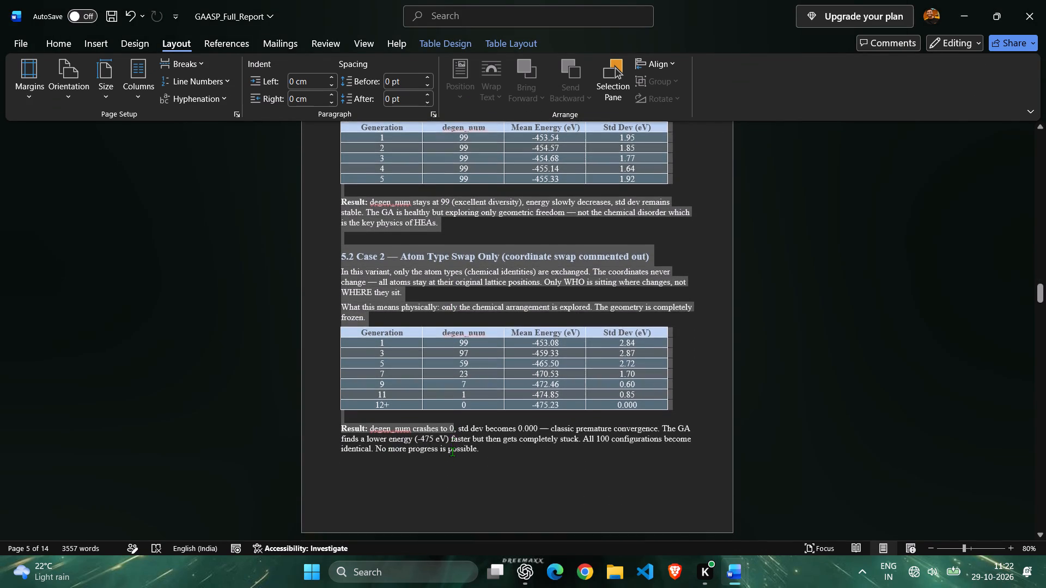
left_click_drag(452, 451, 453, 434)
scroll(452, 451, "down", 1)
key("ctrl+c")
key("alt+Tab")
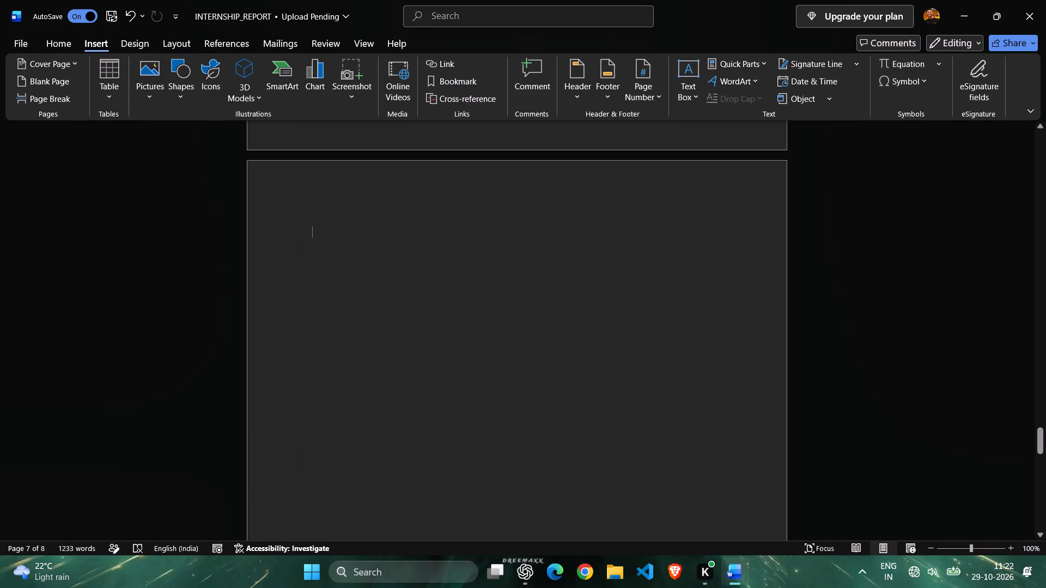
key("ctrl+v")
Try to realign the second line of the Result paragraph in section 5.1 by adding spaces before "remains stable".
scroll(442, 338, "down", 5)
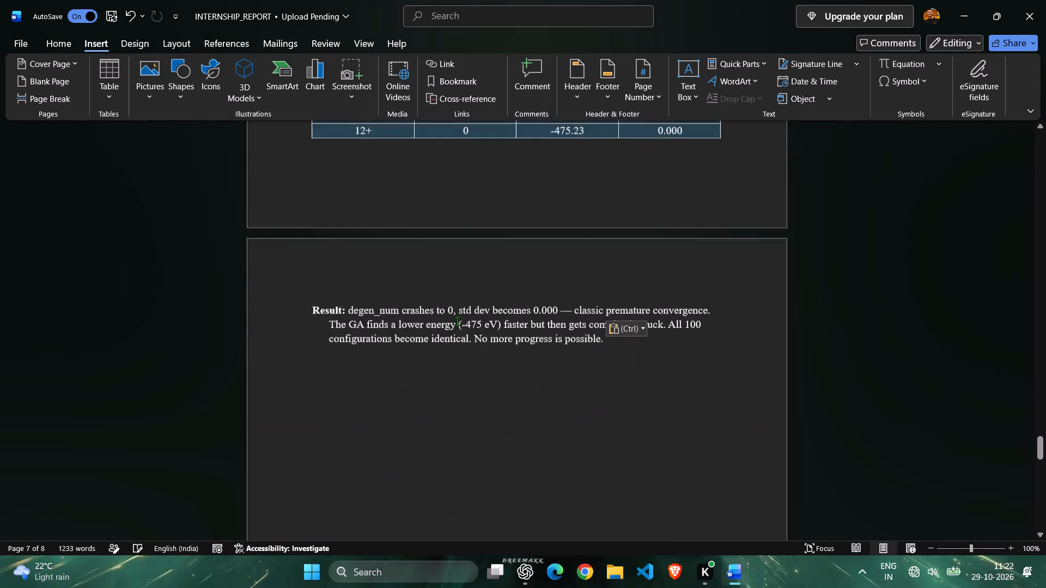
scroll(457, 321, "up", 12)
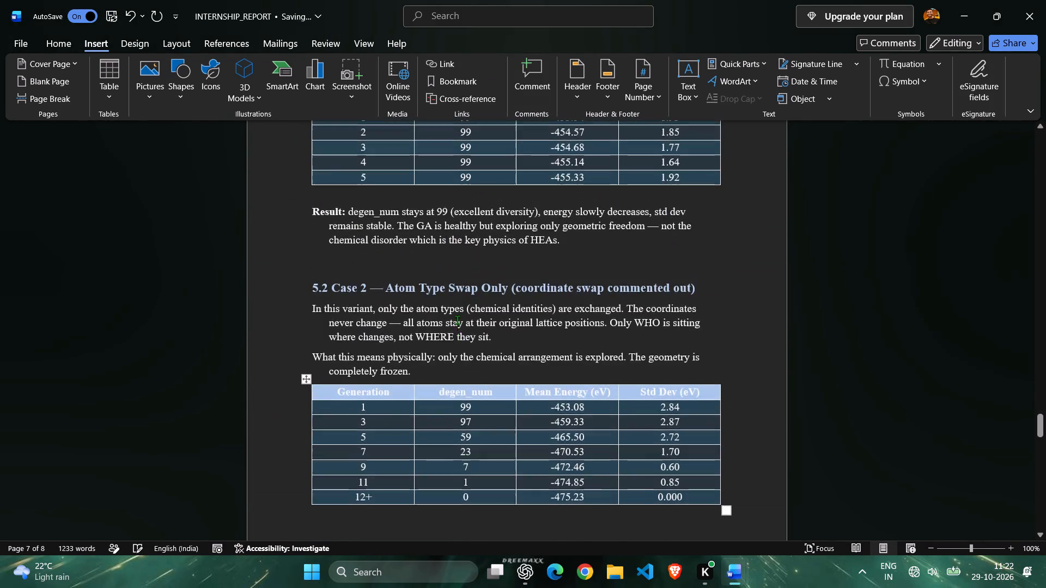
scroll(459, 320, "up", 3)
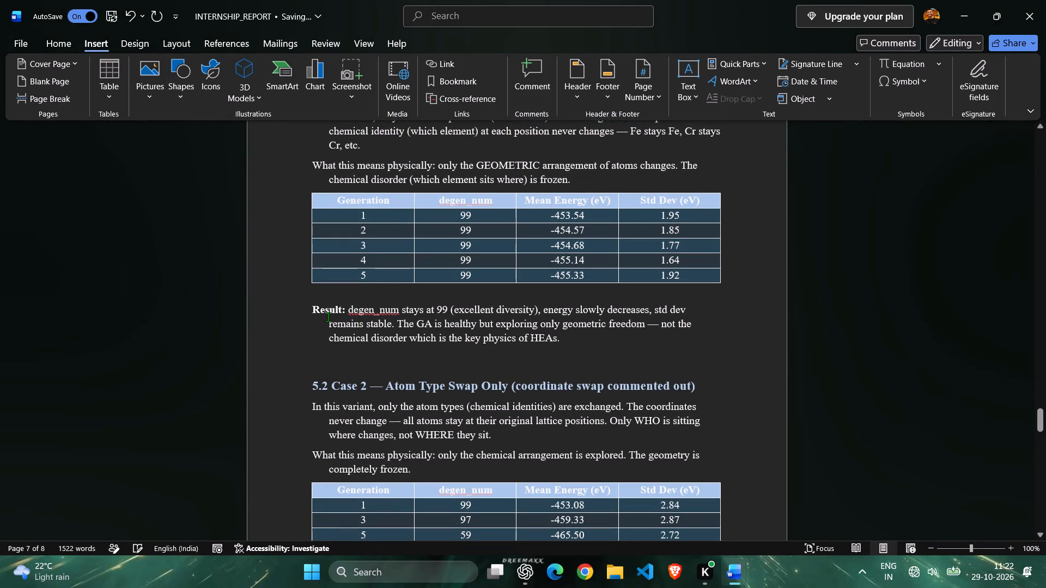
left_click(328, 321)
key("space")
key("space")
key("space")
key("space")
key("space")
key("space")
key("space")
Remove the hanging indent from the Result paragraph below the section 5.1 table.
left_click(307, 305)
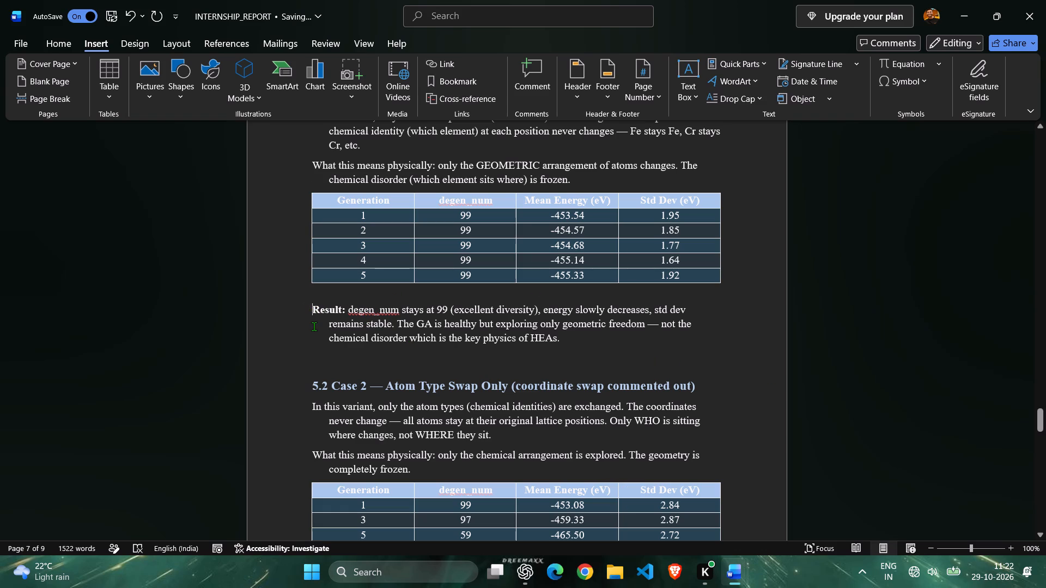
key("BackSpace")
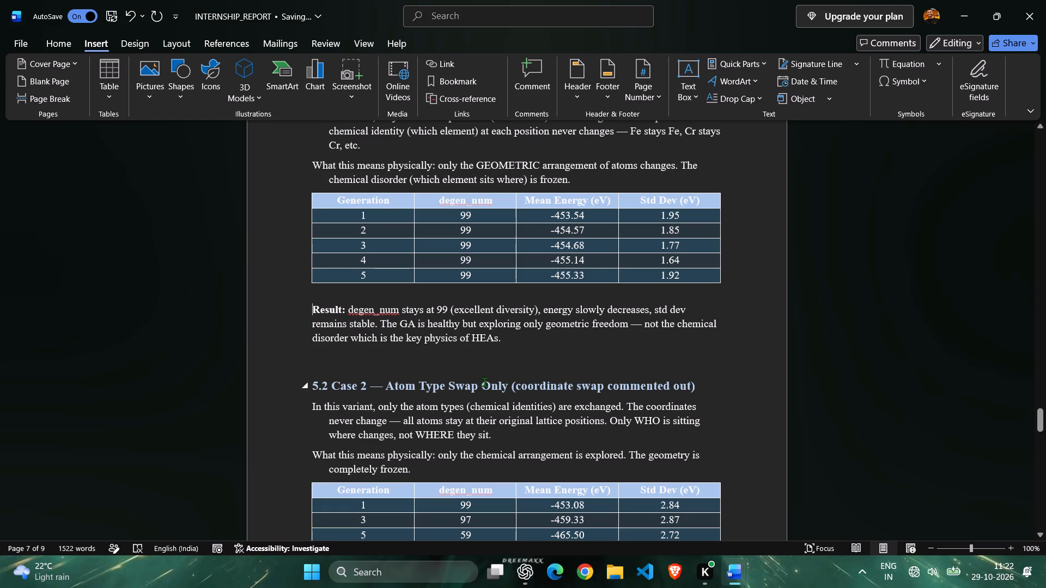
left_click(612, 367)
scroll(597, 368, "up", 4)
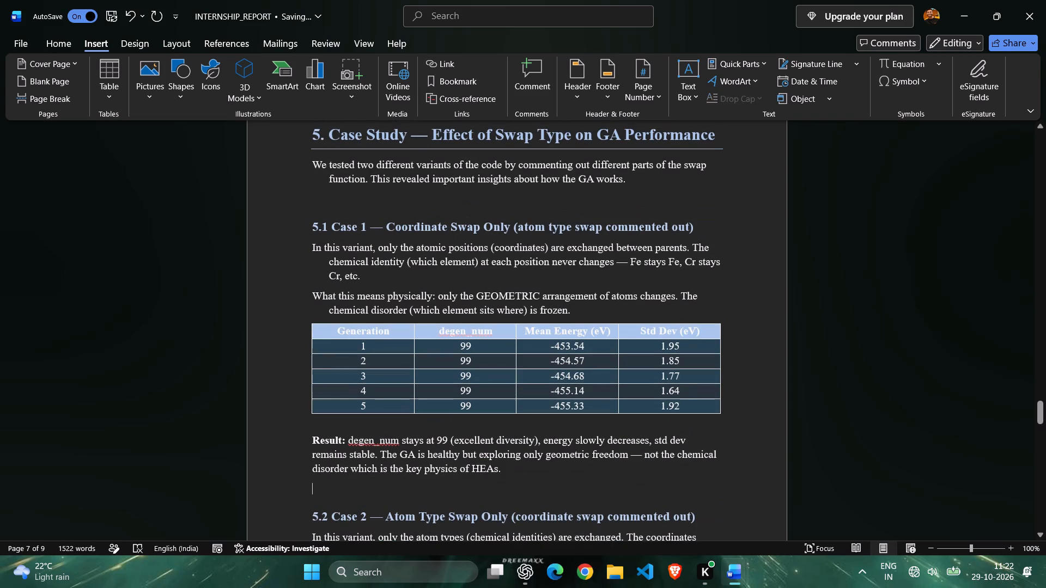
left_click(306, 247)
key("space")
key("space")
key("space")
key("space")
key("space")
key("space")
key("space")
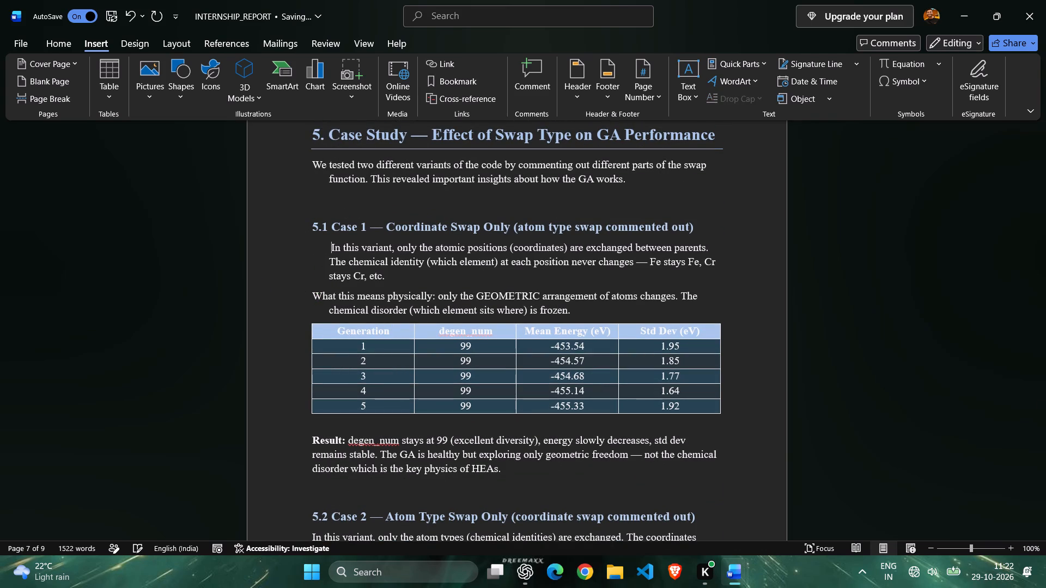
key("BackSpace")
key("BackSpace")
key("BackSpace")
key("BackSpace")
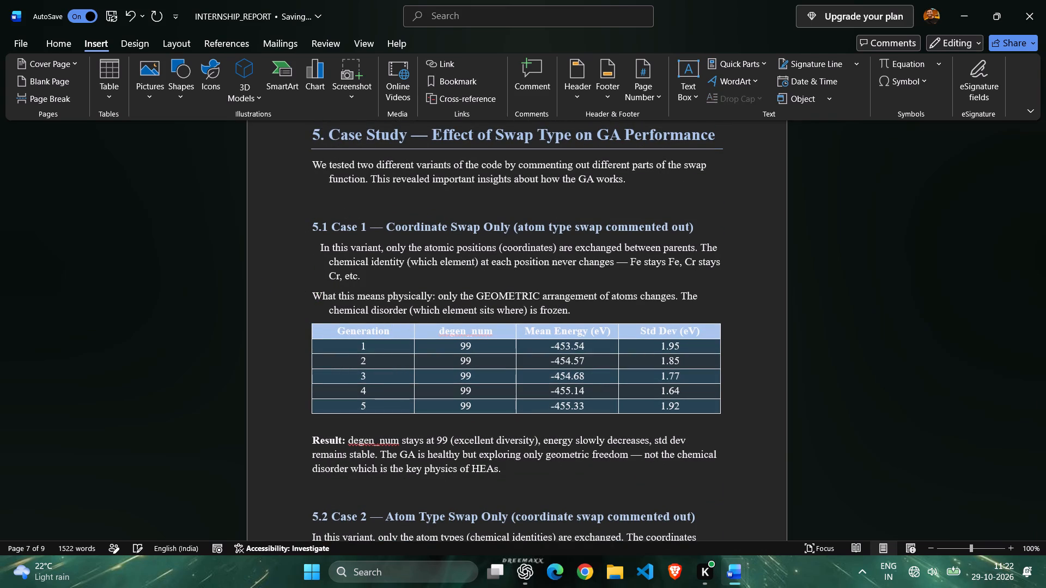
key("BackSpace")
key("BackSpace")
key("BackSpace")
Remove the hanging indents from the "In this variant" and "What this means physically" paragraphs in section 5.1.
key("BackSpace")
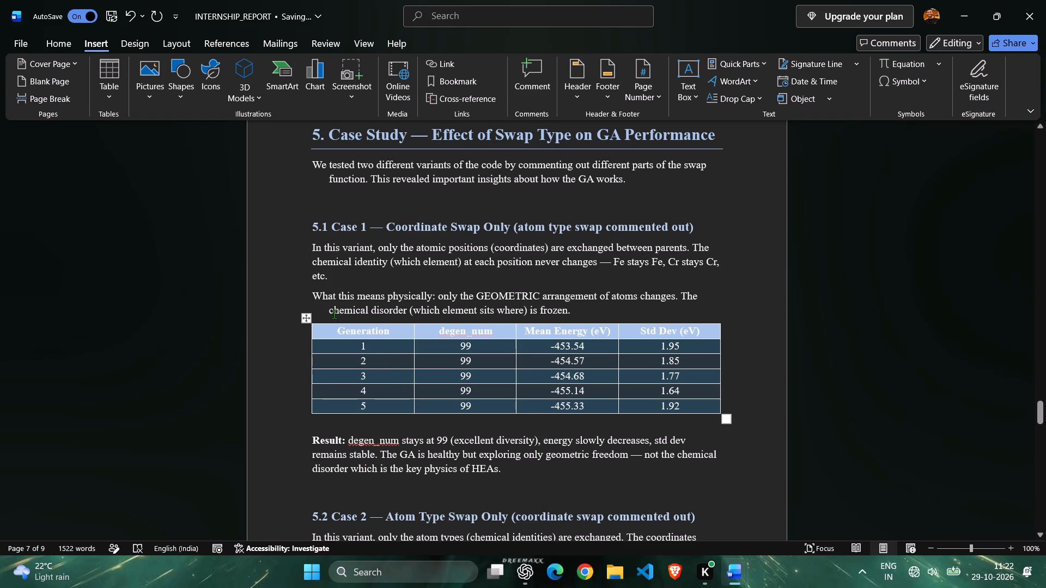
left_click(316, 297)
key("BackSpace")
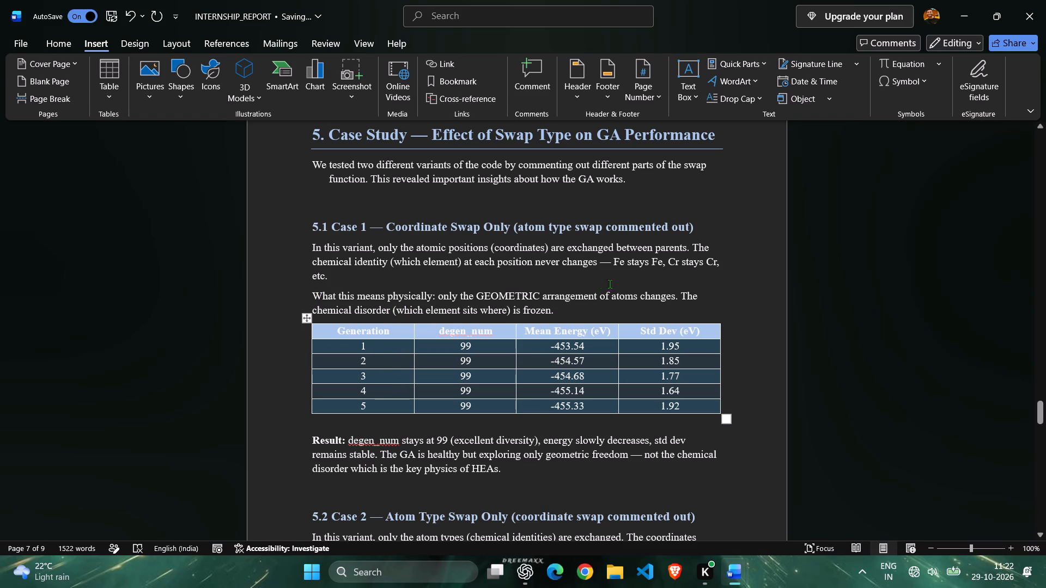
Insert a blank line between the "What this means physically" paragraph and the table in section 5.1.
left_click(674, 332)
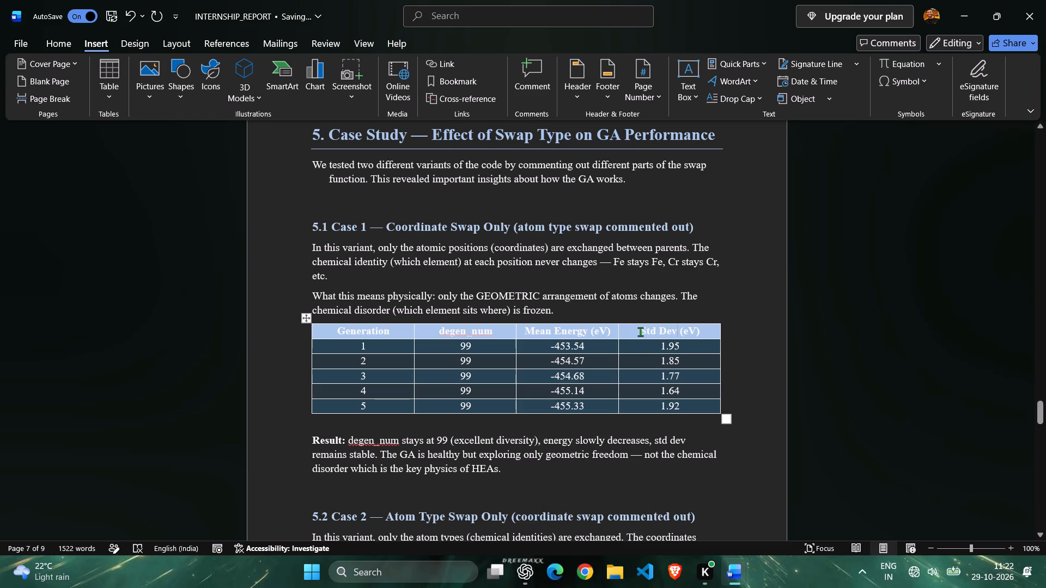
left_click(638, 332)
left_click_drag(619, 309, 613, 307)
key("Return")
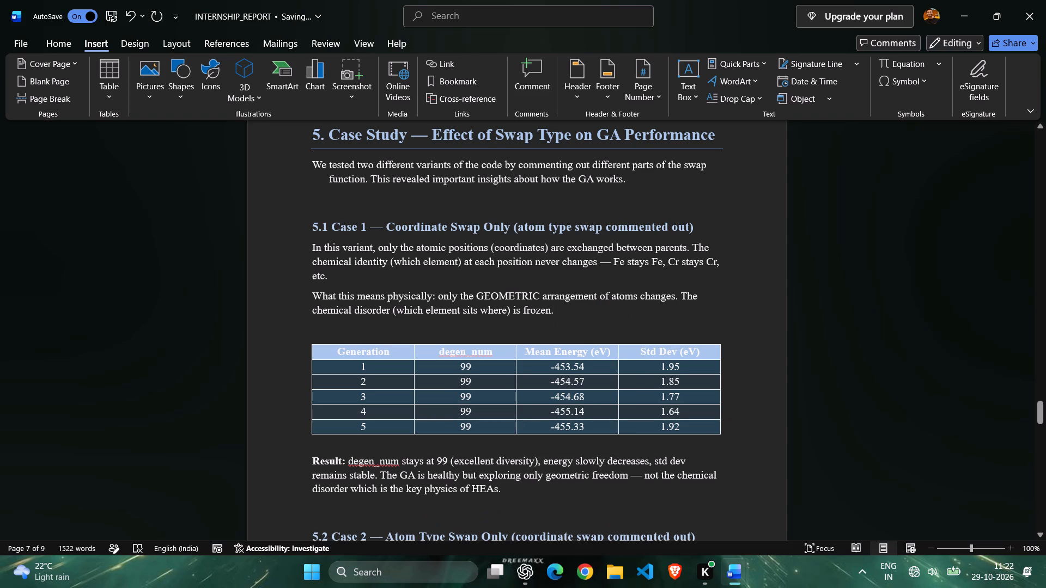
Remove the hanging indent from the "In this variant" paragraph under the 5.2 Case 2 heading.
scroll(688, 321, "down", 4)
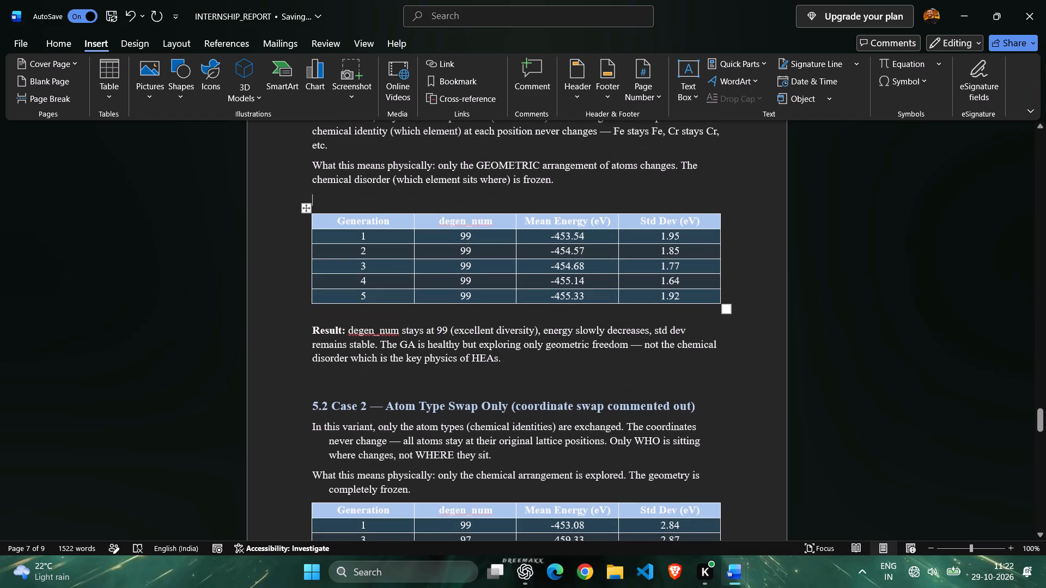
scroll(540, 402, "down", 5)
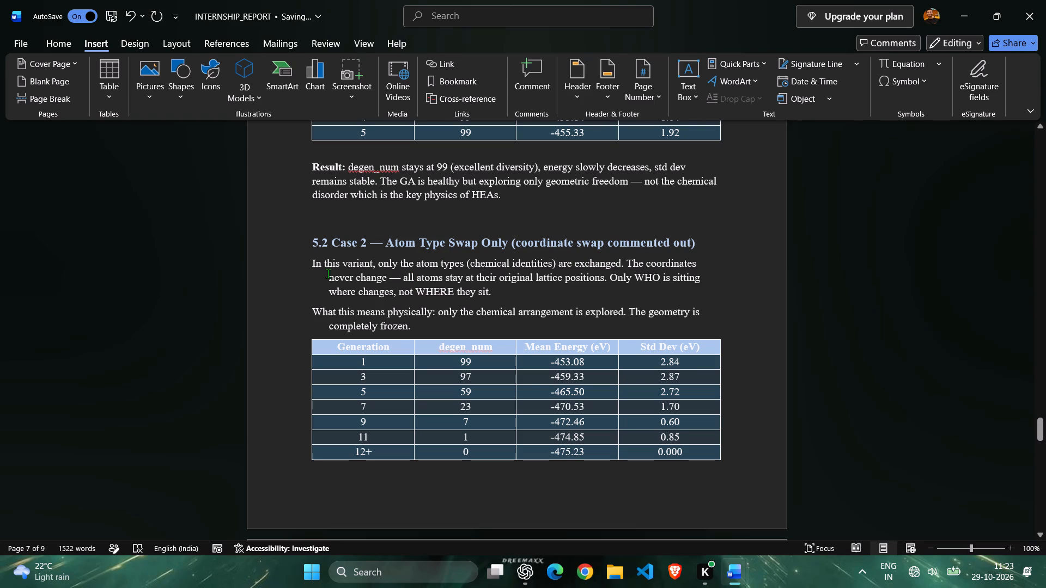
left_click(317, 262)
key("Left")
key("BackSpace")
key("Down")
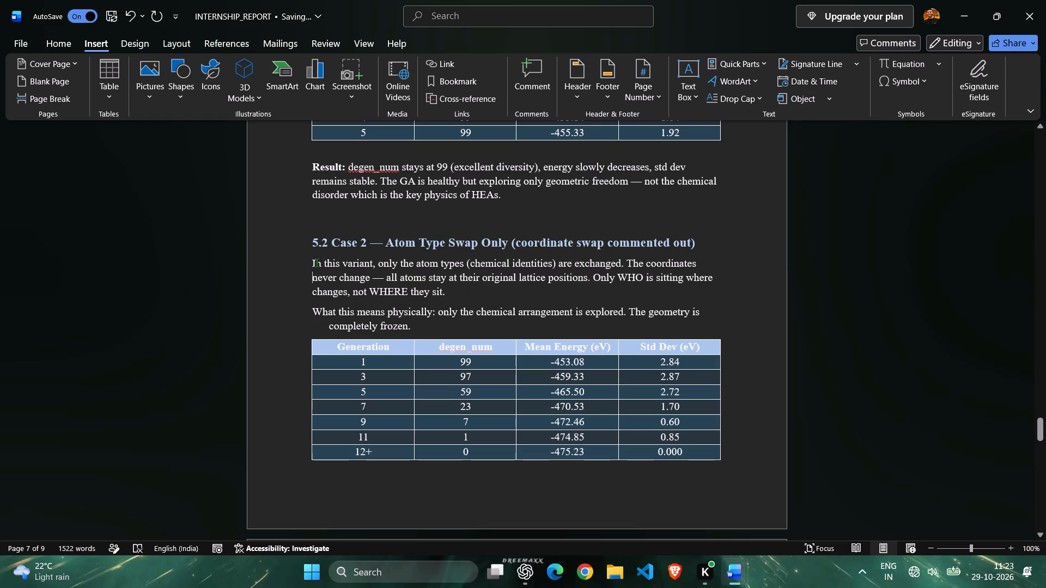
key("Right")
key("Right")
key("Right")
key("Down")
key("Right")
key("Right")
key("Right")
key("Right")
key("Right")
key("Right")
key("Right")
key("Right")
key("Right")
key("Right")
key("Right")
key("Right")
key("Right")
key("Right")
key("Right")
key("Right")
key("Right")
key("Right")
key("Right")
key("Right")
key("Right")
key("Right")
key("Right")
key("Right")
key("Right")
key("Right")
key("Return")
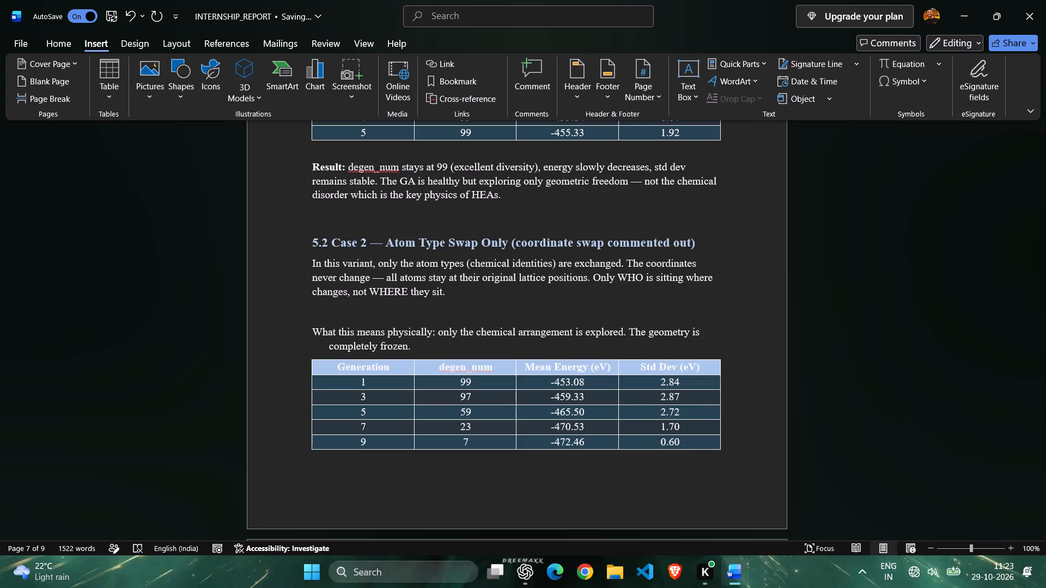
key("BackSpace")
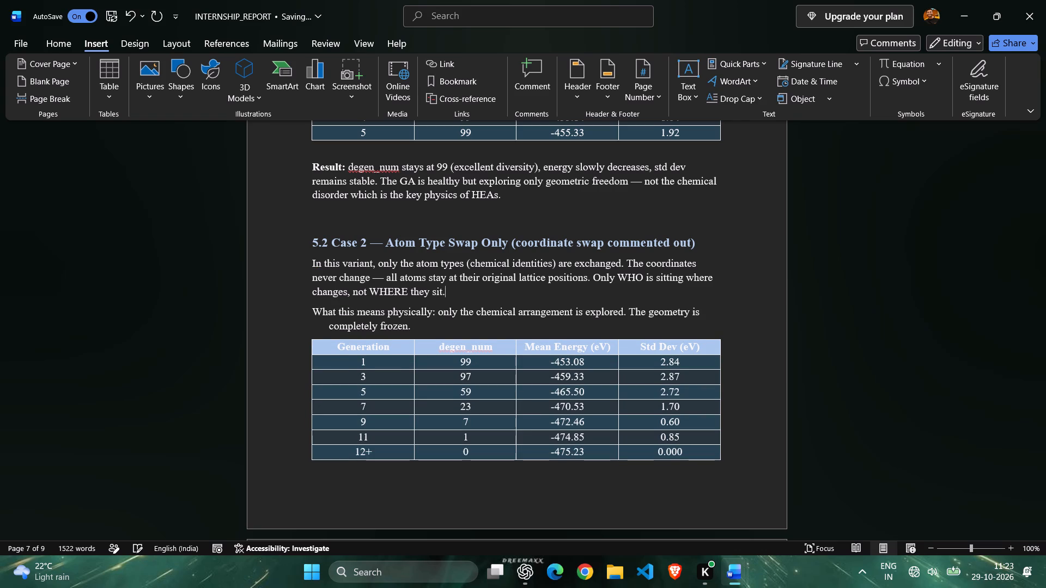
Remove the hanging indent from the "What this means physically" paragraph under the 5.2 Case 2 heading.
key("Down")
key("Left")
key("Left")
key("Left")
key("Left")
key("Left")
key("Left")
key("Left")
key("Left")
key("Left")
key("Left")
key("Left")
key("Left")
key("Left")
key("Left")
key("Left")
key("Left")
key("Left")
key("Left")
key("Left")
key("Left")
key("BackSpace")
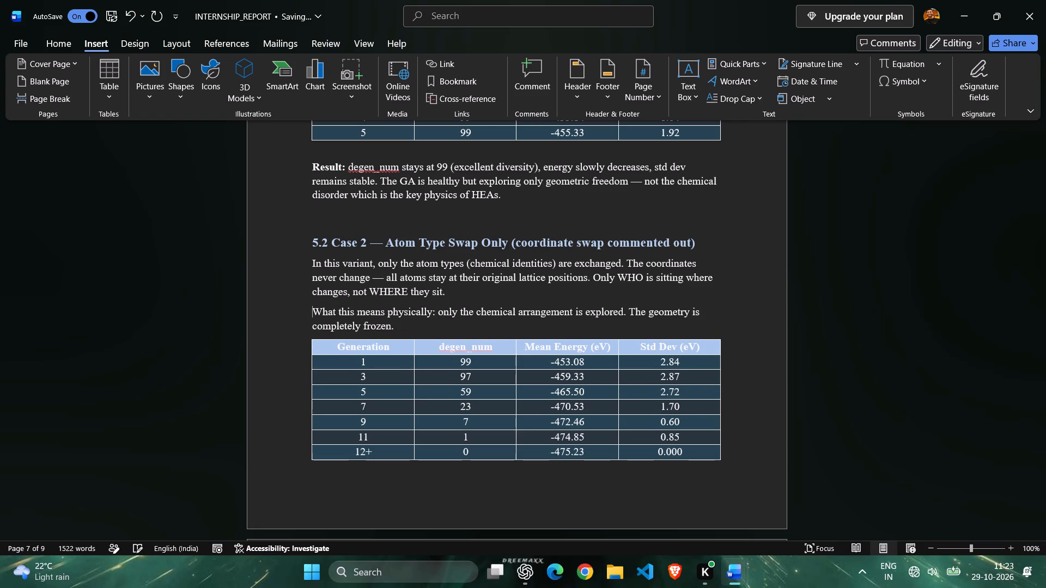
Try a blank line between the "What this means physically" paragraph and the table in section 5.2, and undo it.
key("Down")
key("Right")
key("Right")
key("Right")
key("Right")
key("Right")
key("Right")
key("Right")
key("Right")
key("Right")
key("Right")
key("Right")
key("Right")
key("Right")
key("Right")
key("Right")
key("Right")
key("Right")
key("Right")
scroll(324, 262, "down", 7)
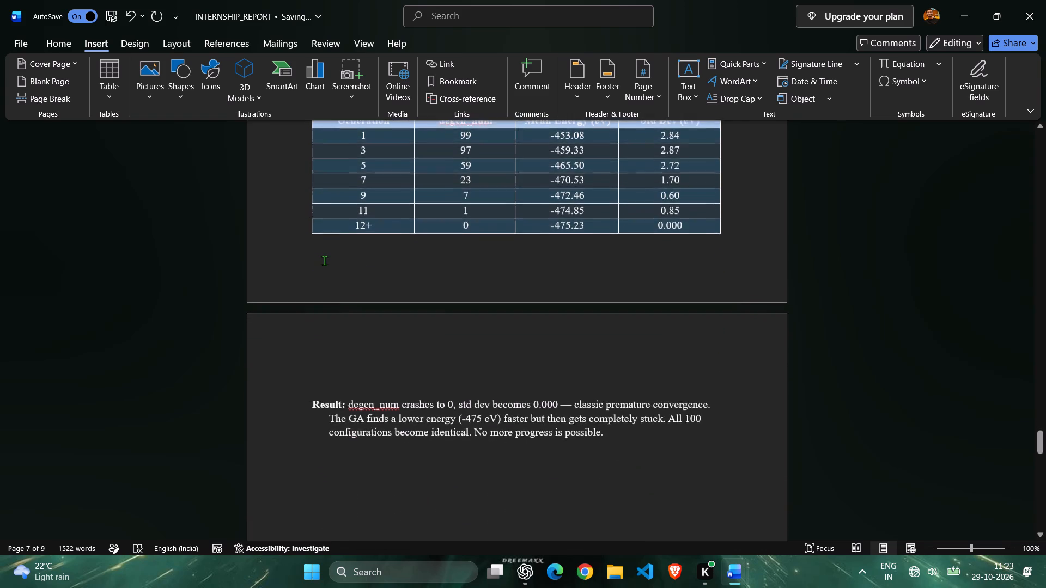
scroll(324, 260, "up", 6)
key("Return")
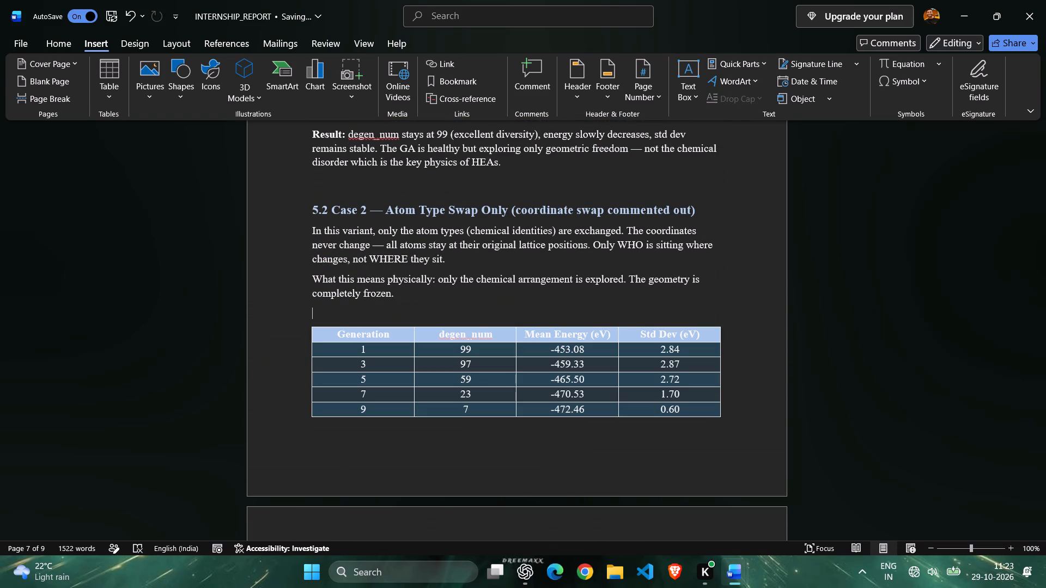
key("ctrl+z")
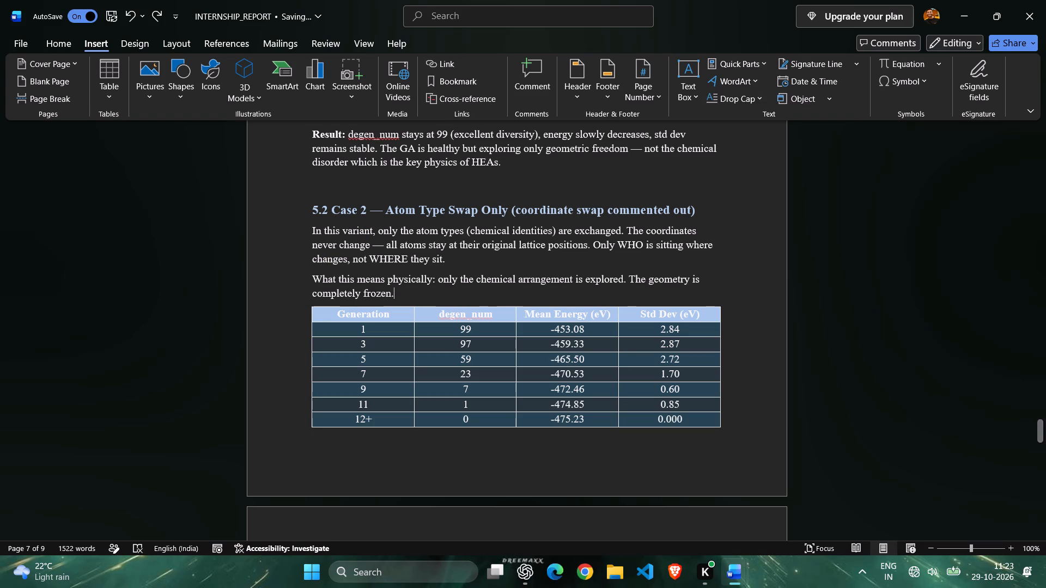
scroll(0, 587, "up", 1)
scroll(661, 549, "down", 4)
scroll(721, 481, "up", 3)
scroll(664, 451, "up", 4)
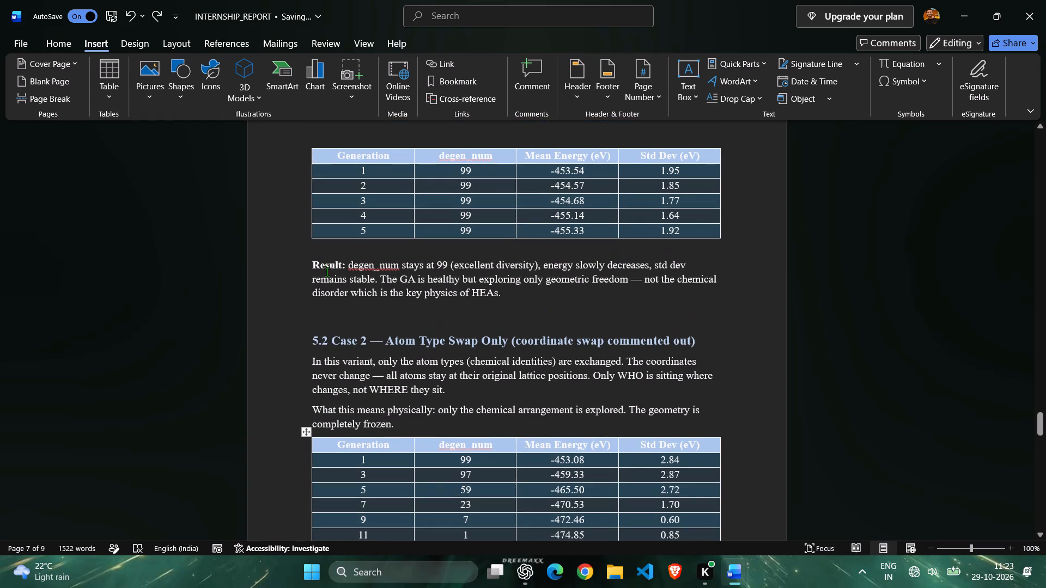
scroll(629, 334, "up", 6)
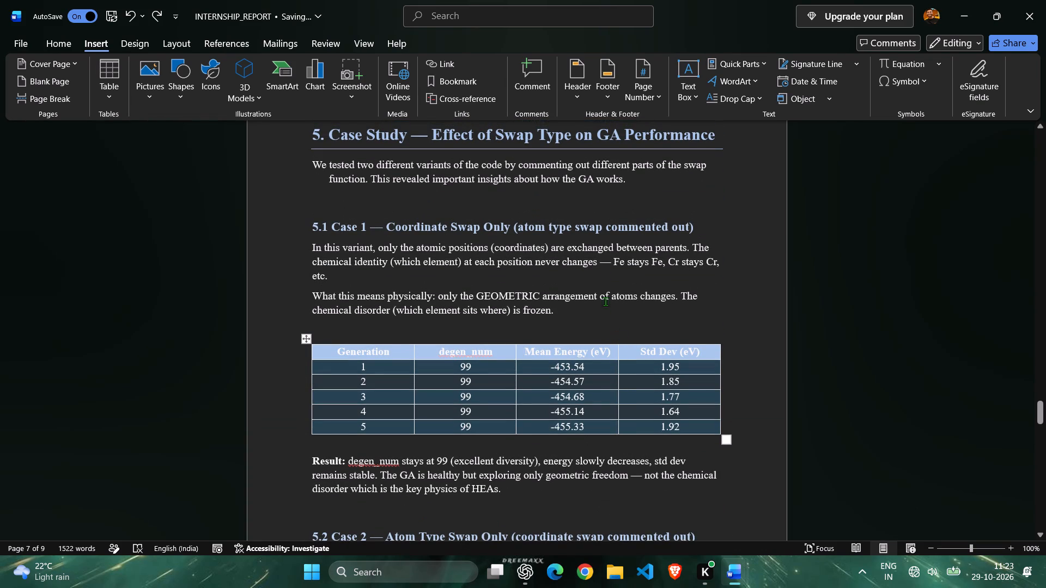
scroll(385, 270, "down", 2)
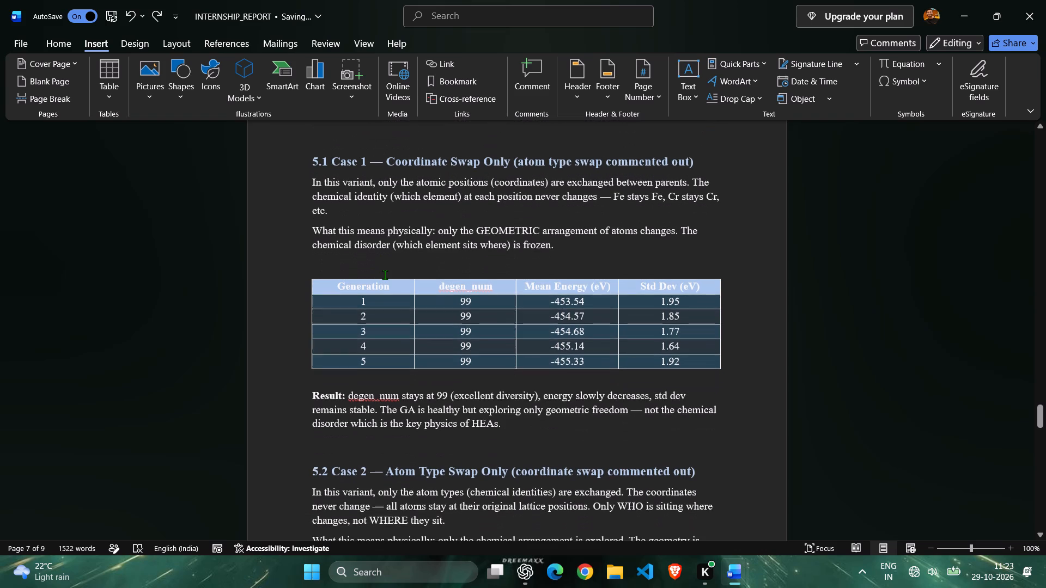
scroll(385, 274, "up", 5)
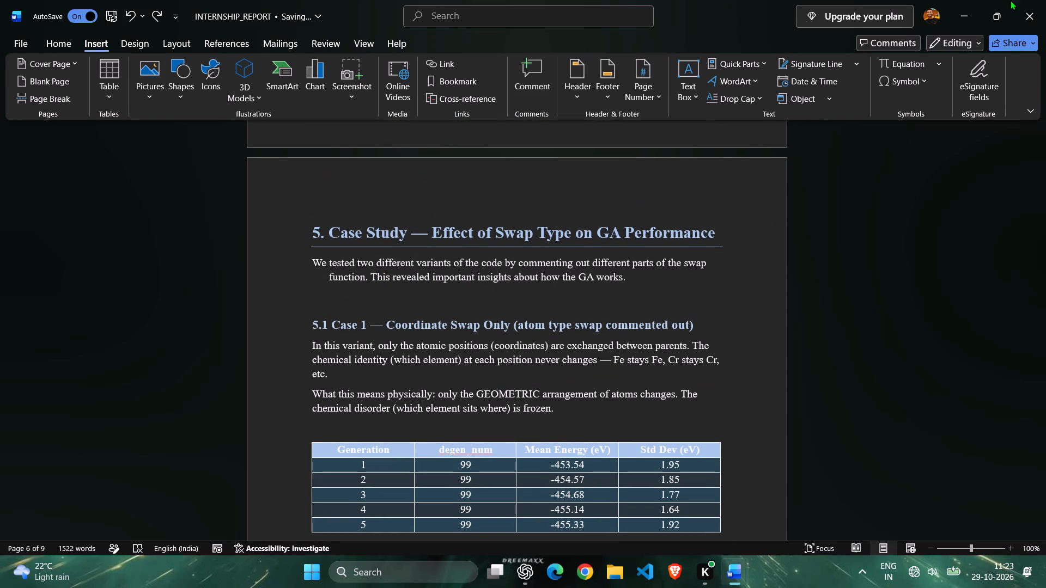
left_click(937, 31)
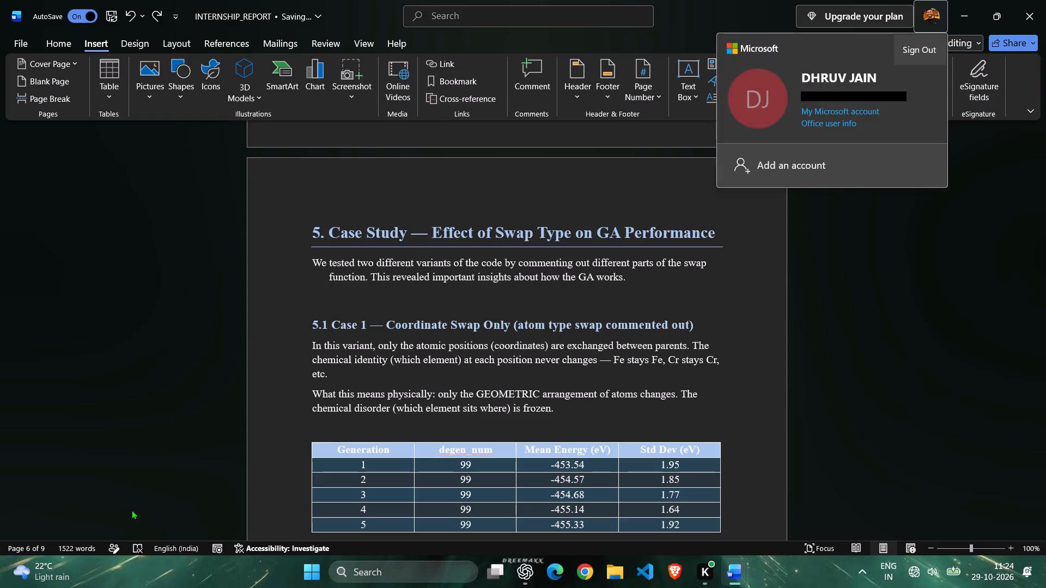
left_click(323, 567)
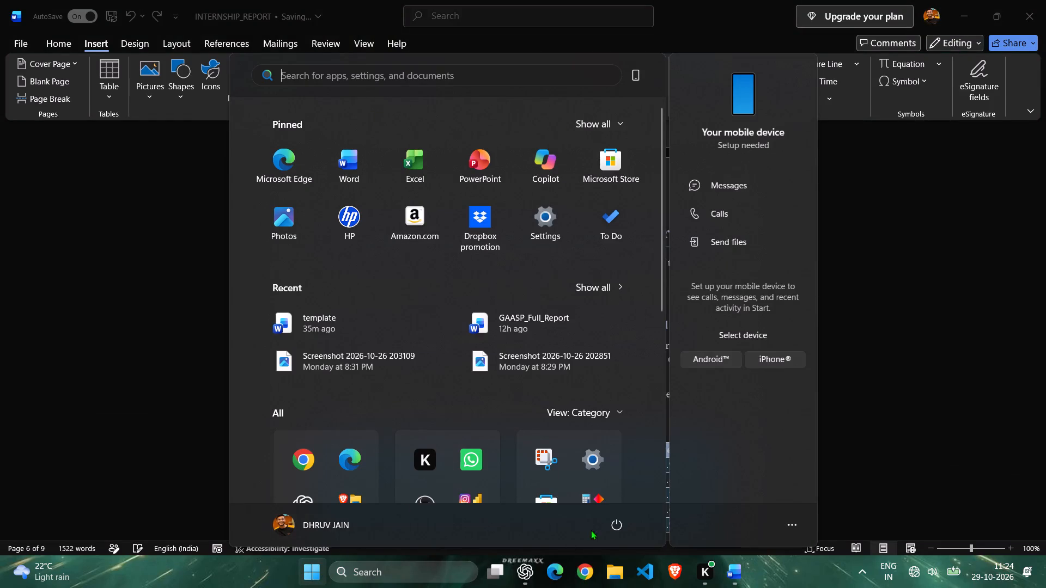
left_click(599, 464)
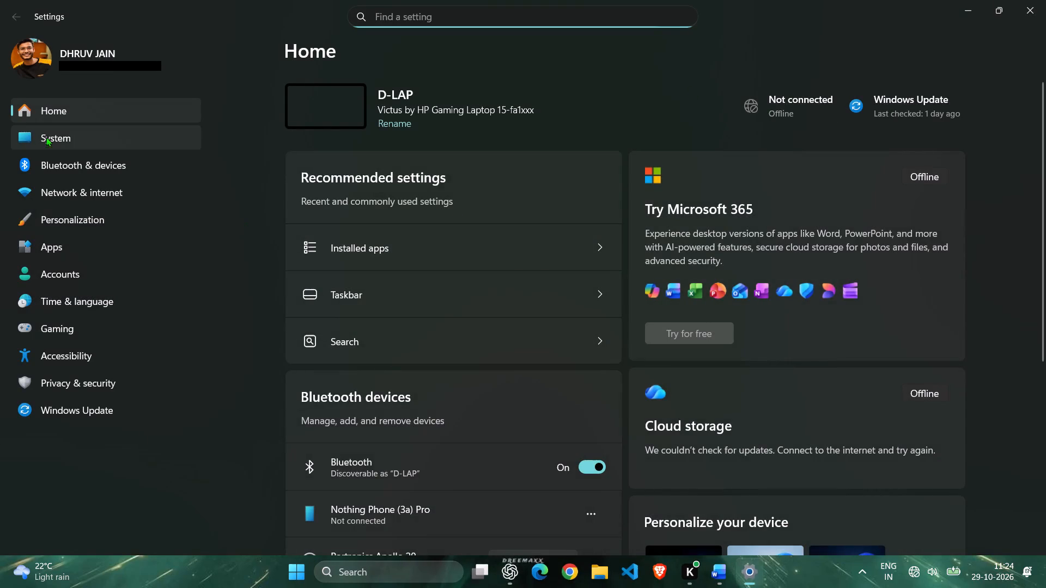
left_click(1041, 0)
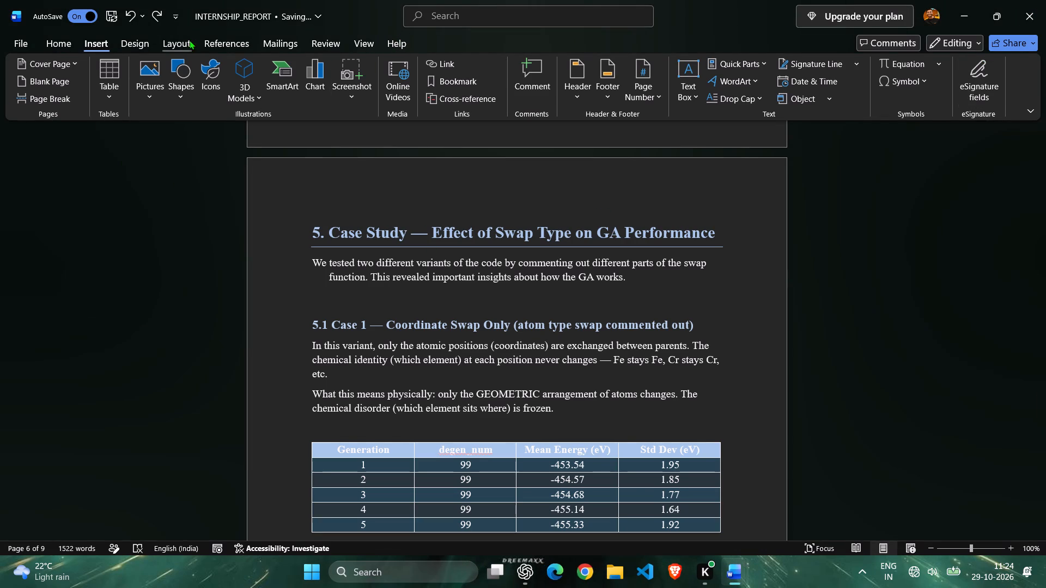
Look through the Word Options categories, including General, Display, Save, Language, Customize Ribbon and Trust Center, and close the dialog.
left_click(14, 44)
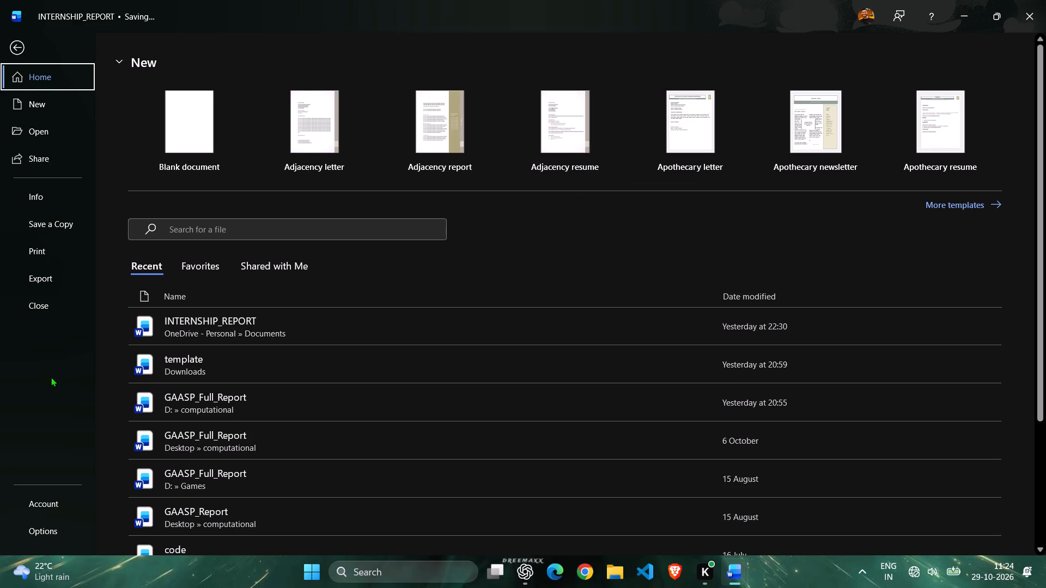
left_click(44, 535)
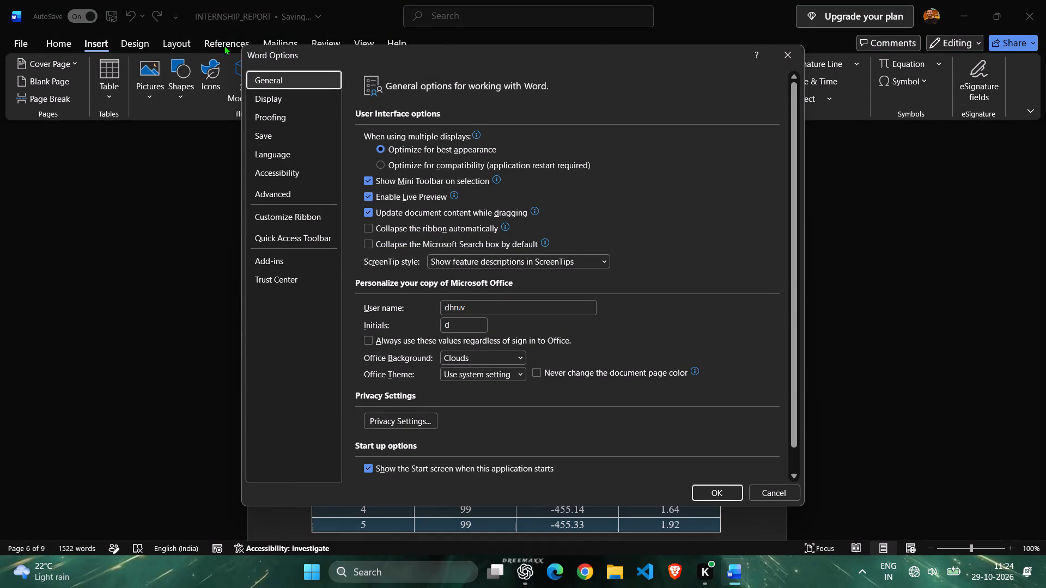
left_click(278, 93)
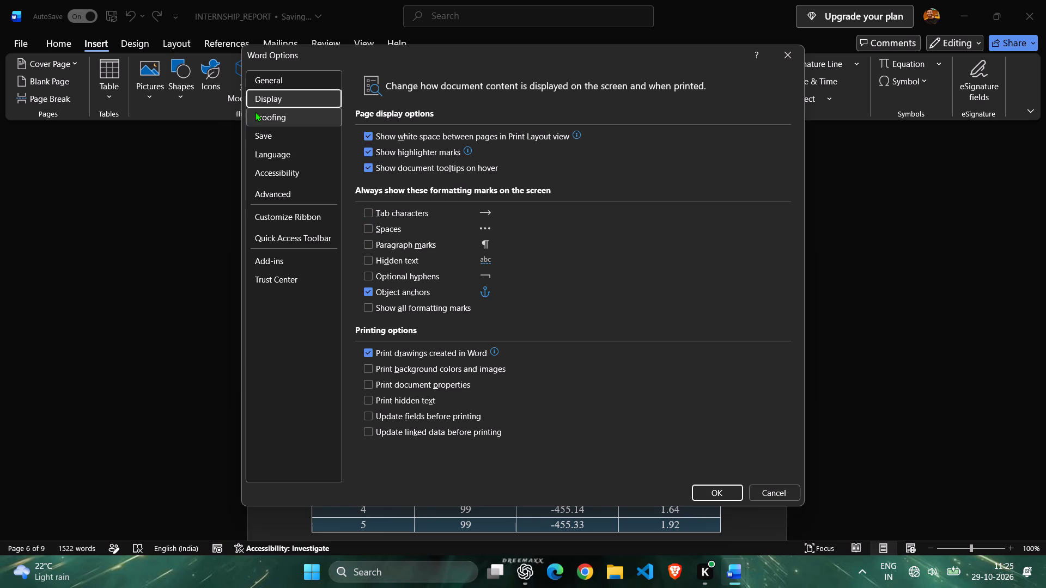
left_click(264, 122)
left_click(278, 142)
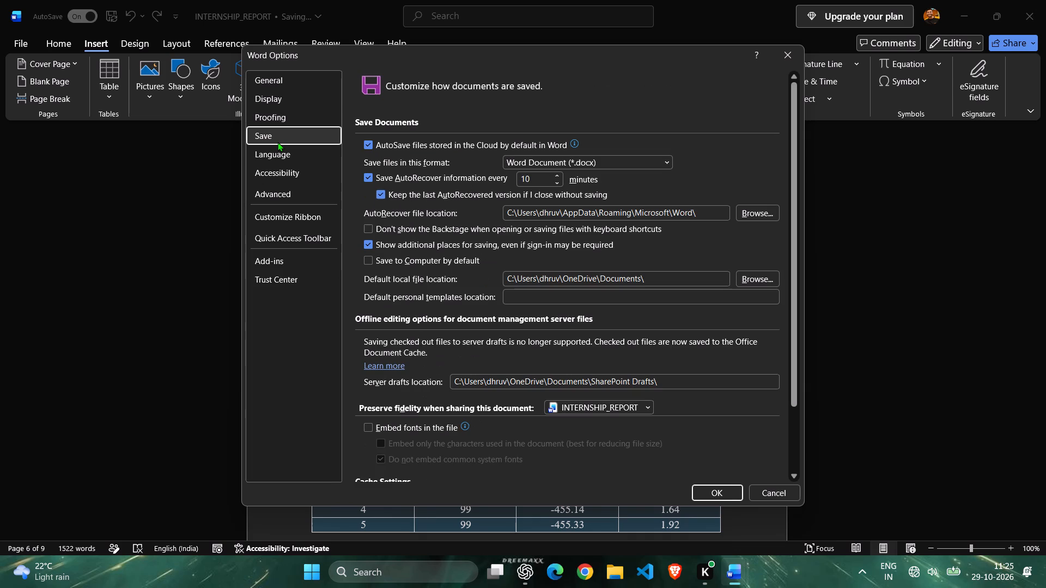
left_click(285, 156)
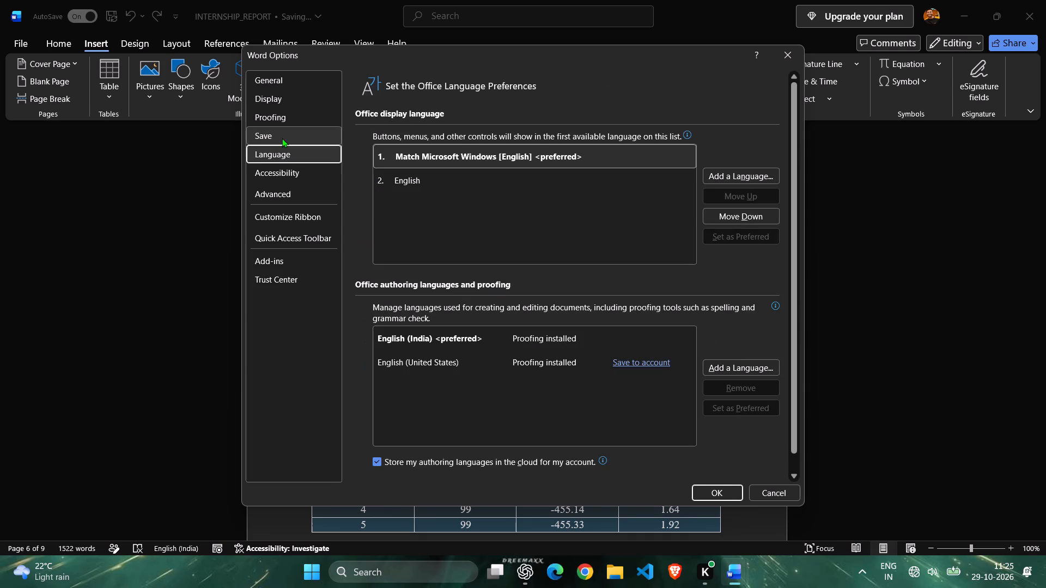
left_click(282, 138)
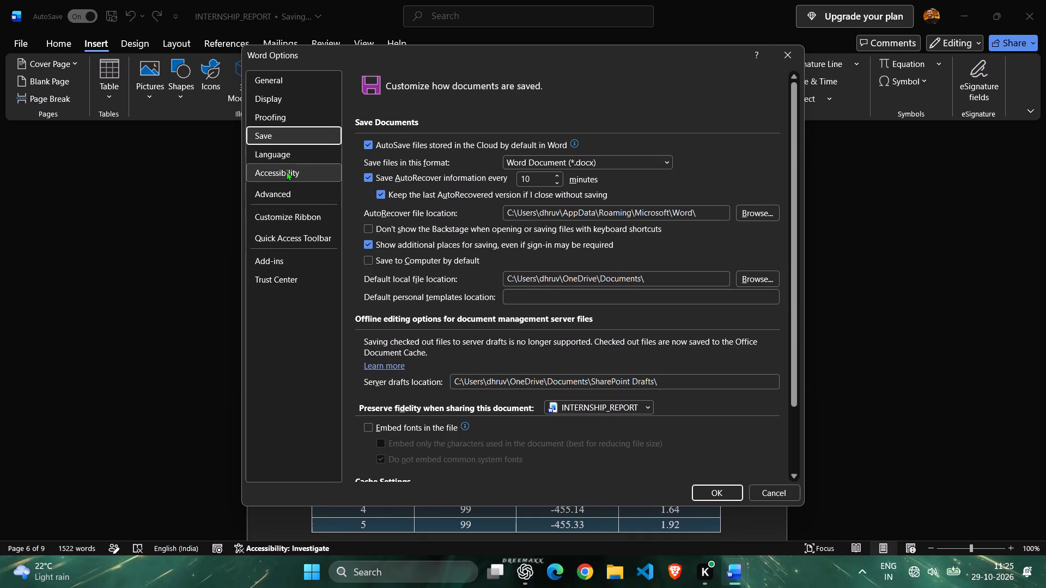
left_click(296, 221)
left_click(284, 240)
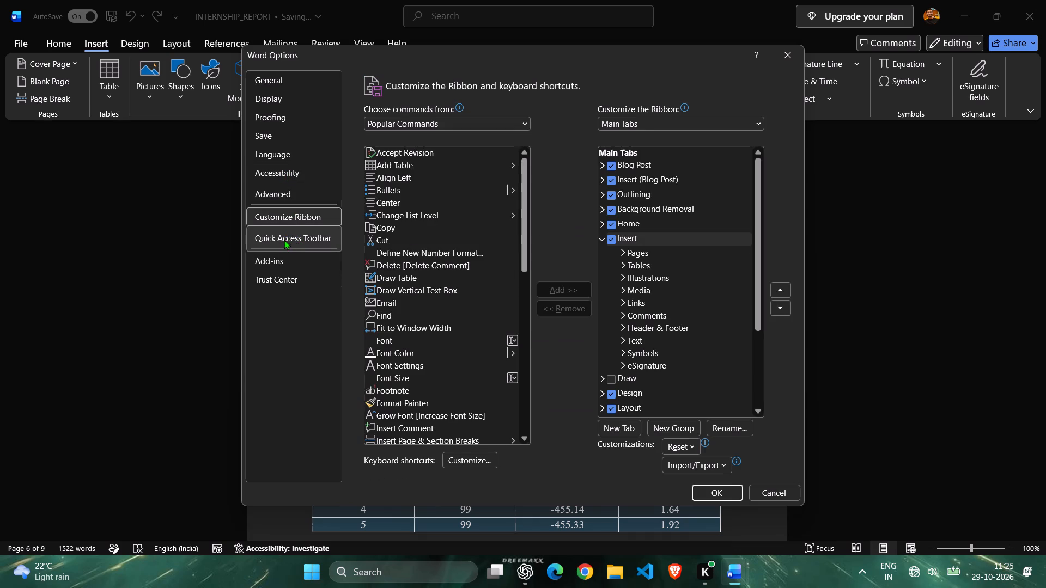
left_click(283, 265)
left_click(283, 280)
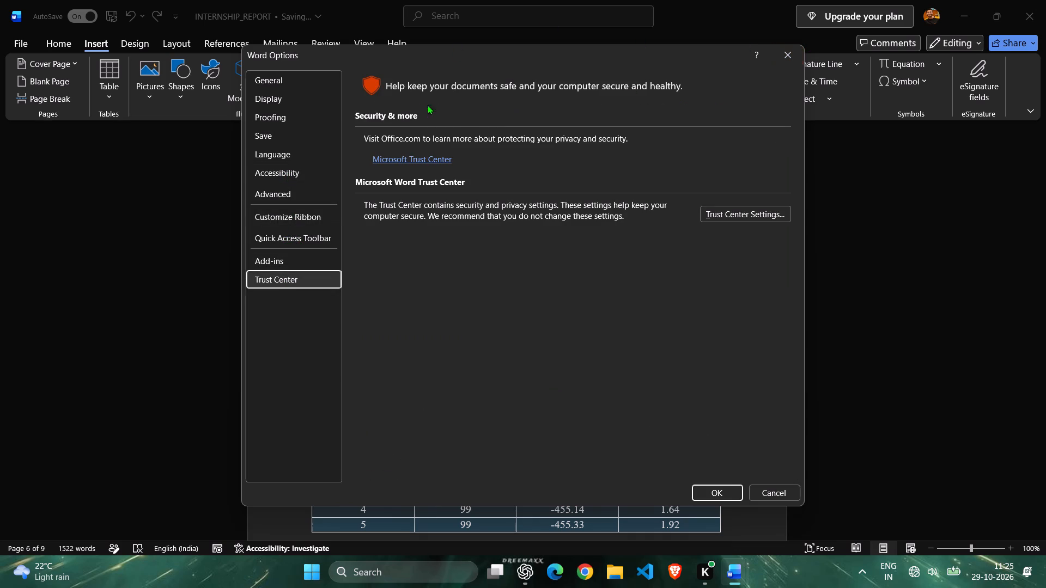
left_click(278, 83)
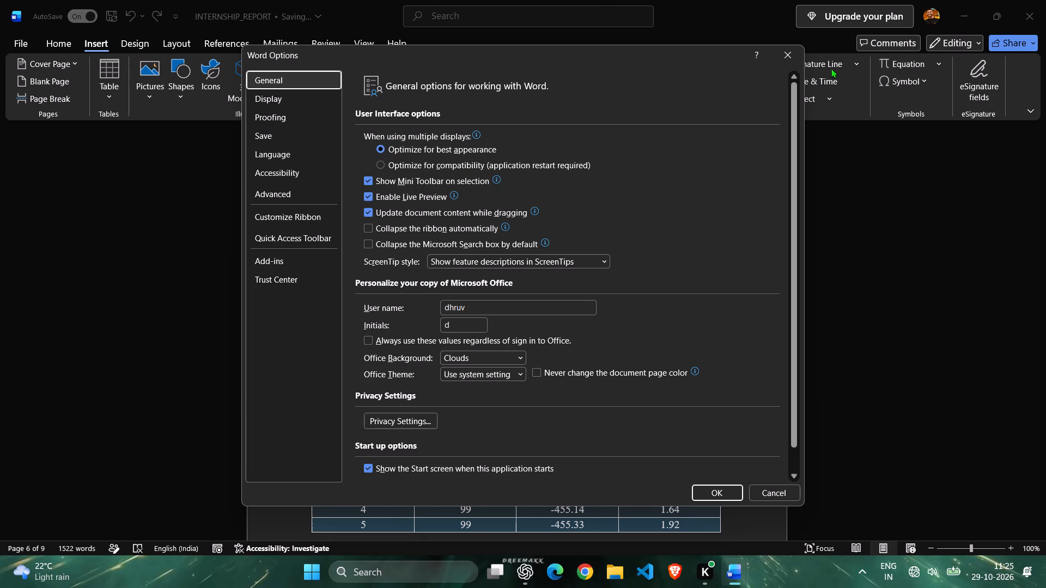
left_click(793, 57)
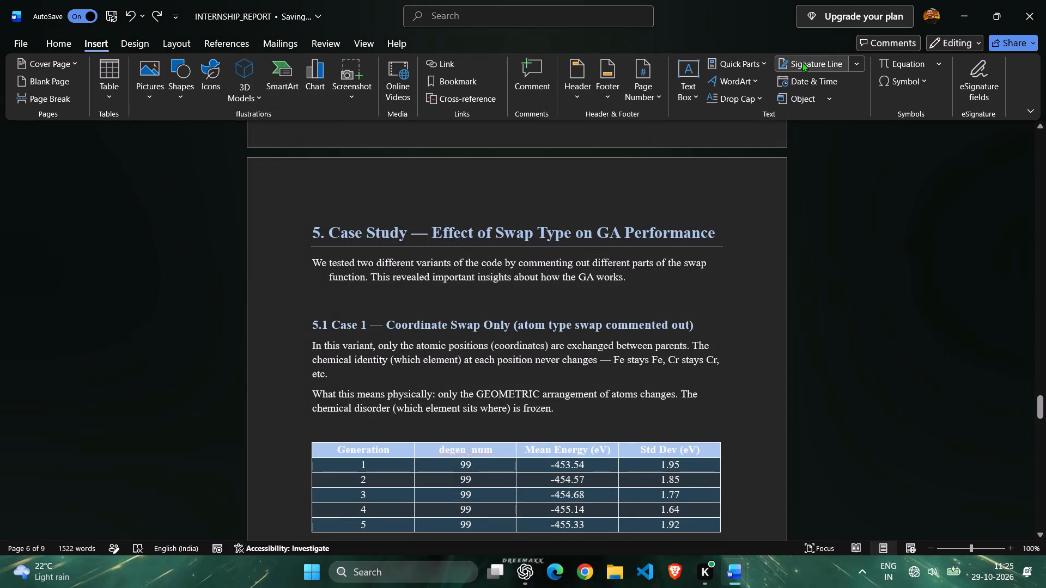
Switch to Windows Settings and examine the system display options, including brightness and color, scale and layout, and related settings.
scroll(922, 344, "down", 4)
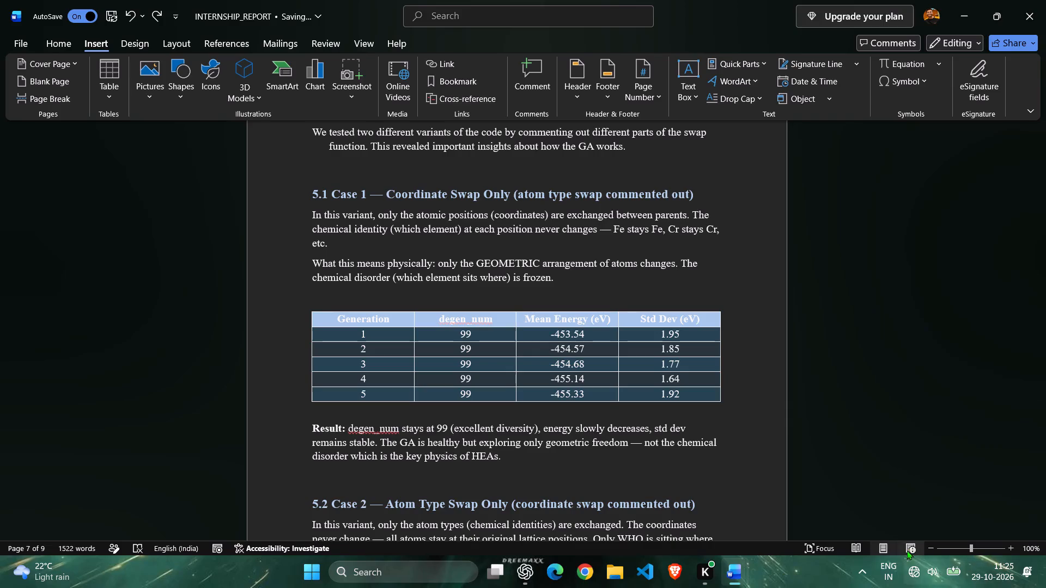
left_click(950, 585)
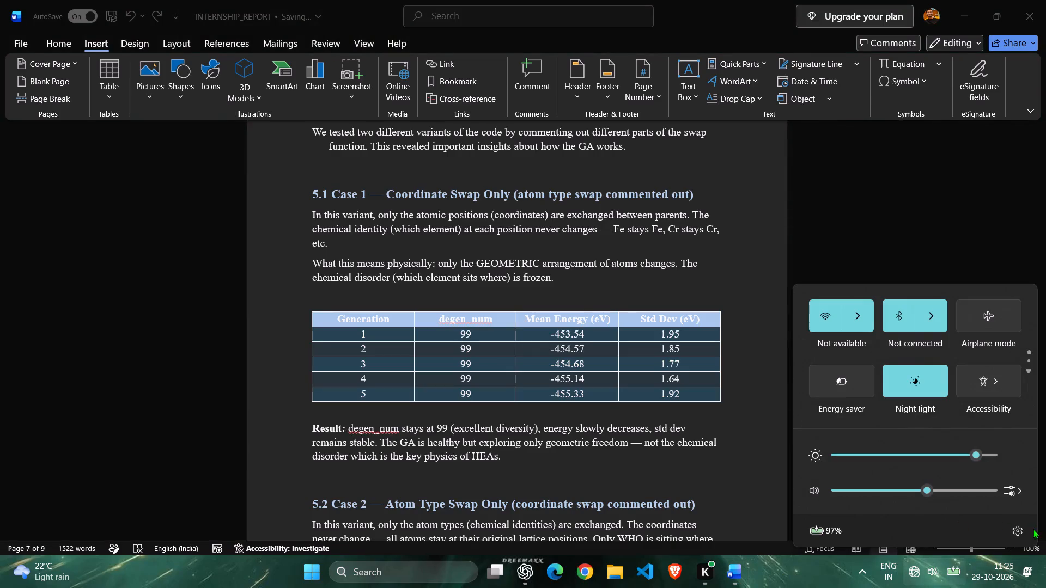
left_click(1008, 534)
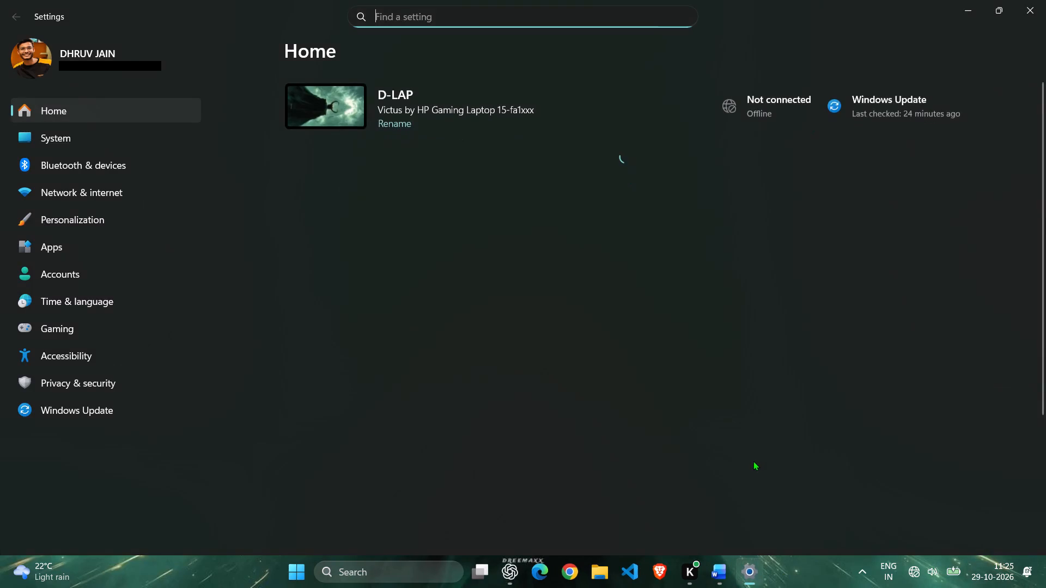
left_click(352, 297)
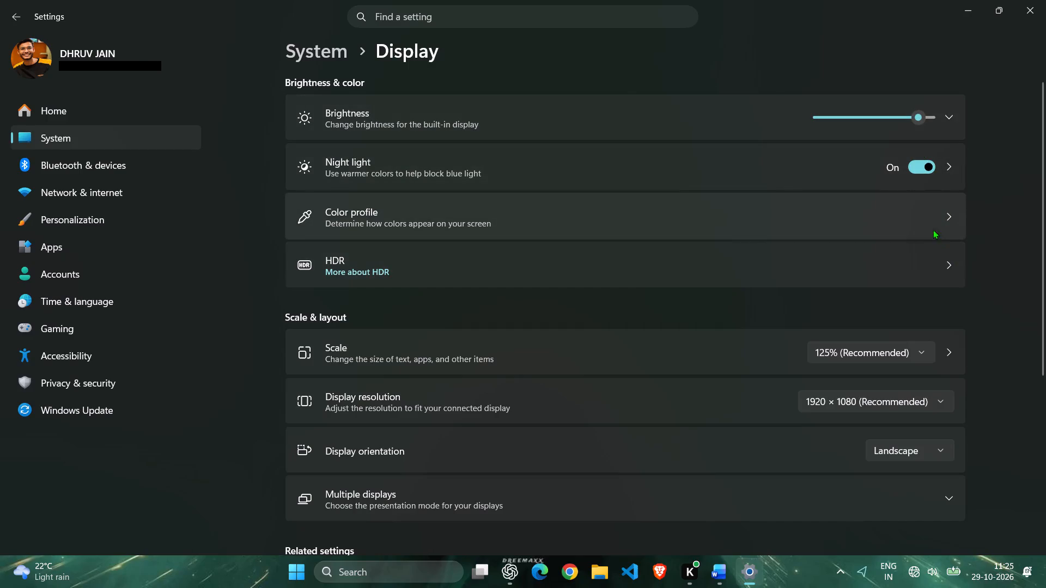
scroll(895, 271, "down", 4)
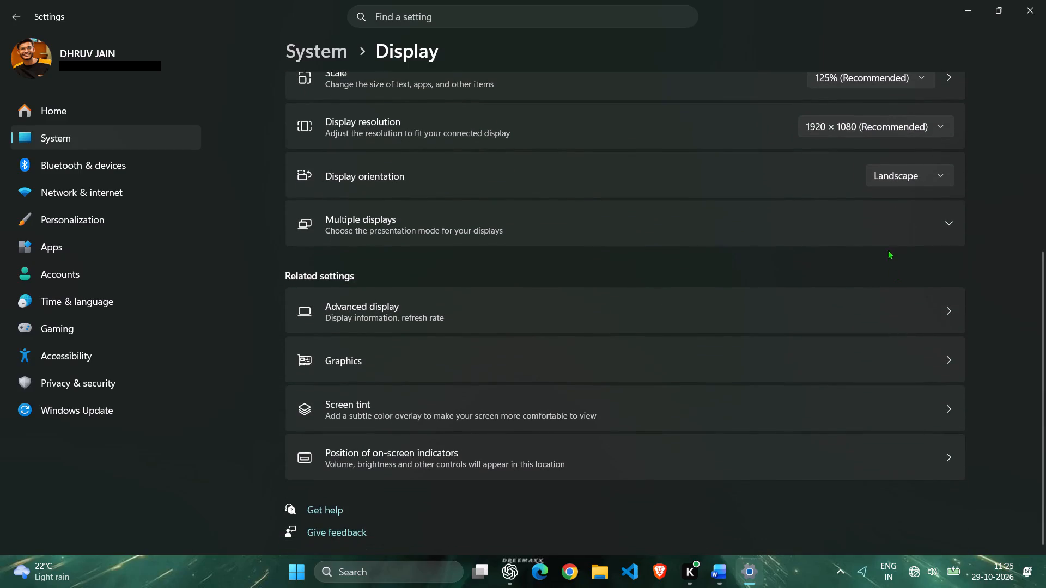
scroll(885, 223, "down", 6)
scroll(884, 209, "up", 9)
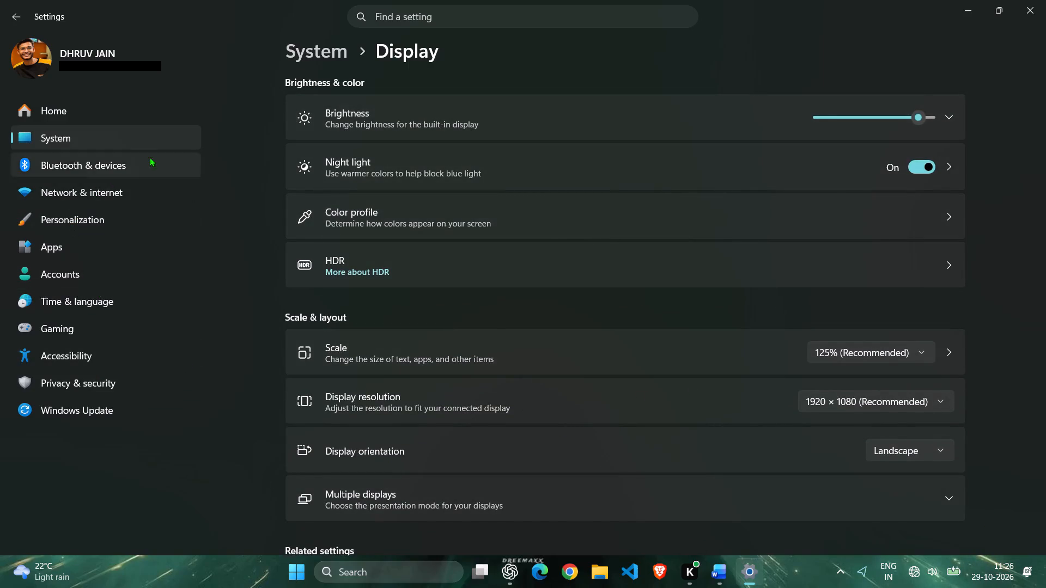
Examine the Windows Personalization settings, including the Themes page with its current theme and related settings.
left_click(117, 223)
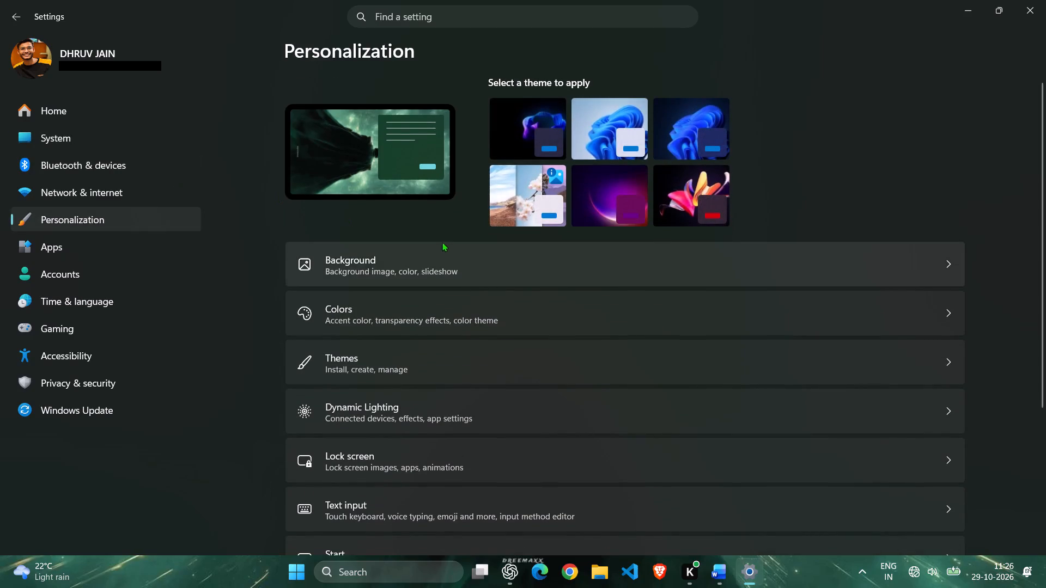
left_click(498, 353)
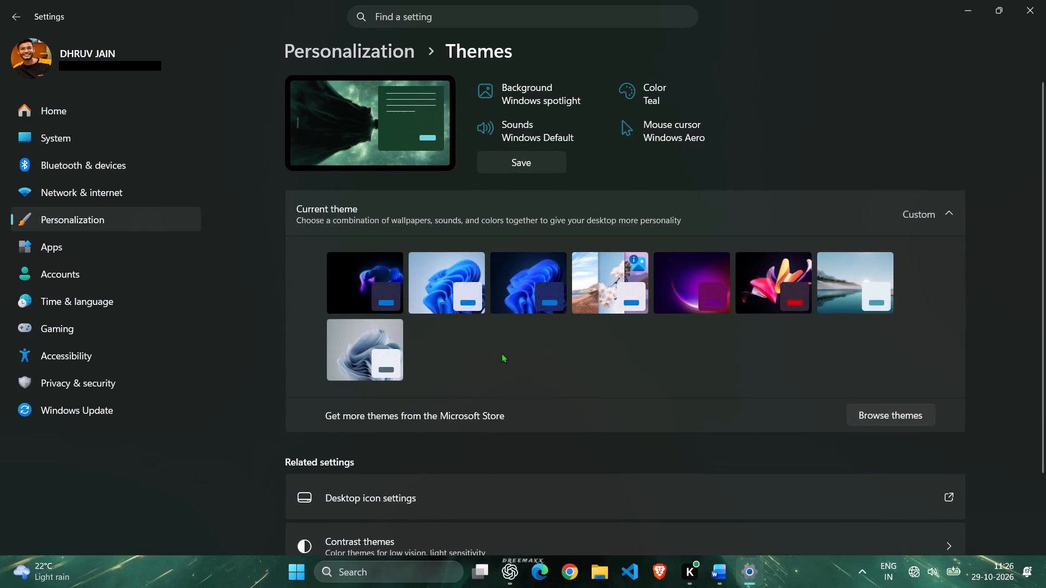
scroll(502, 353, "down", 5)
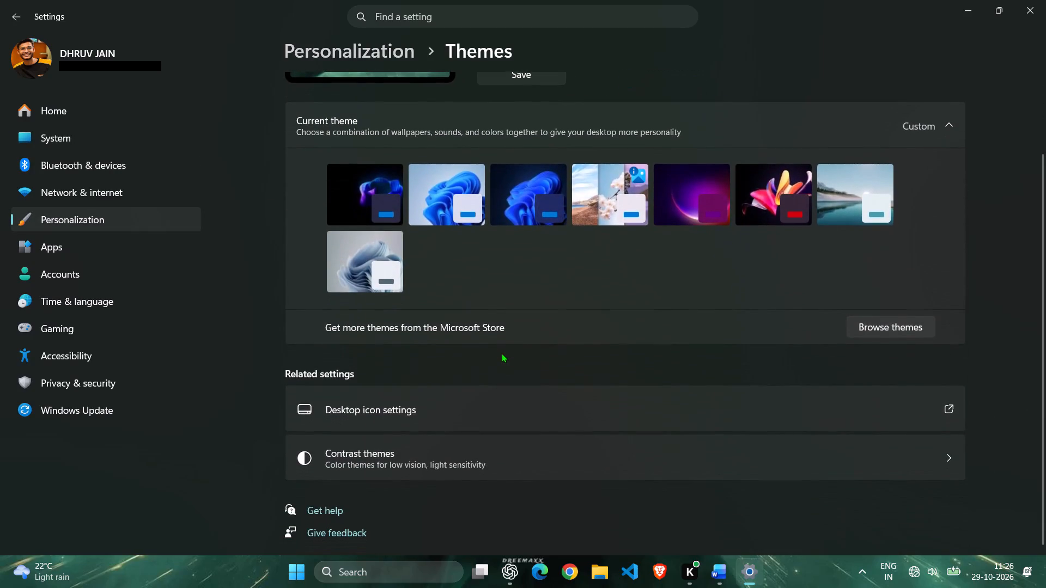
scroll(502, 352, "up", 5)
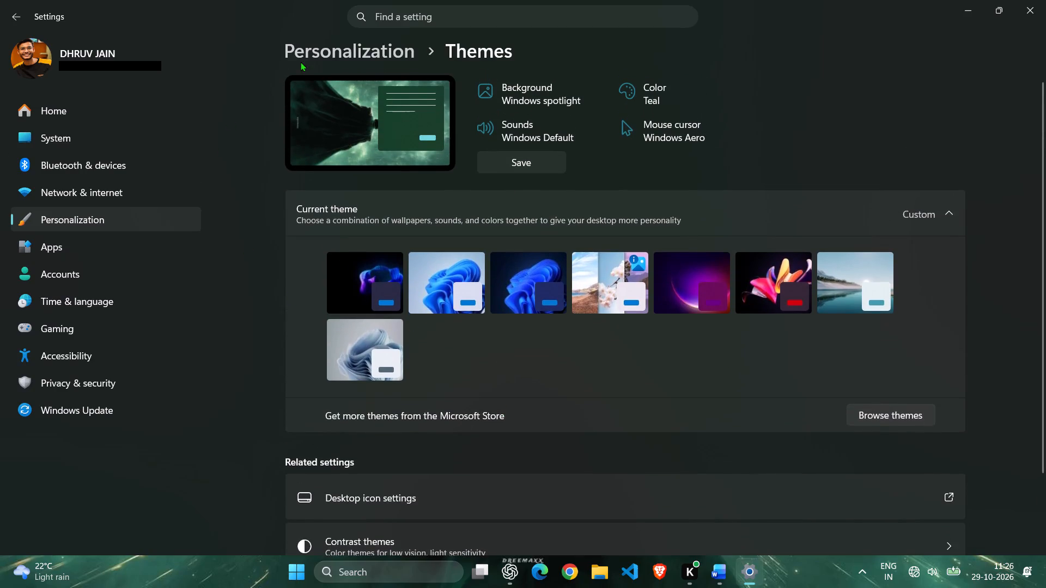
left_click(331, 48)
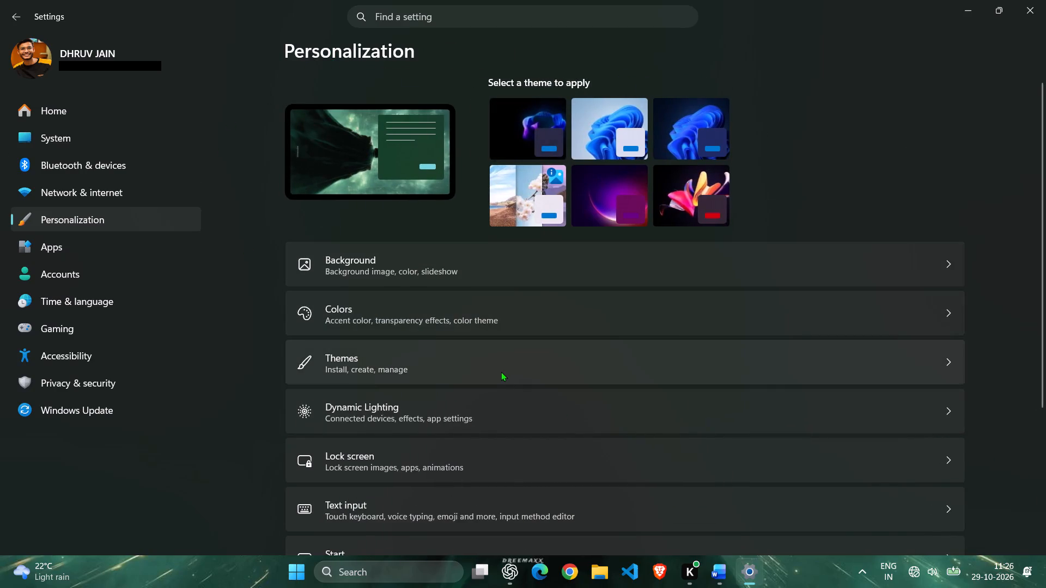
scroll(500, 371, "down", 2)
scroll(509, 308, "down", 1)
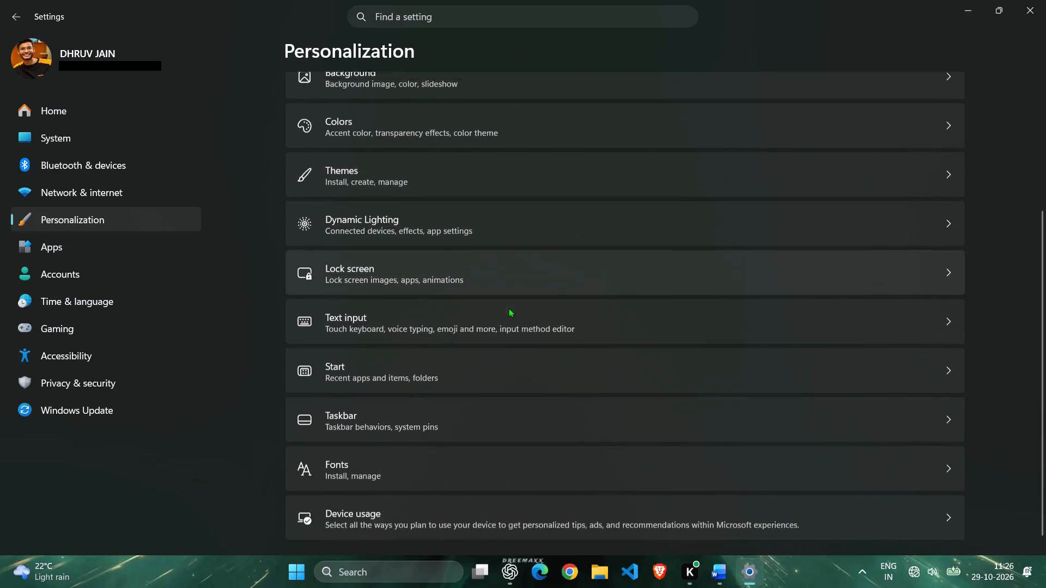
scroll(509, 308, "down", 1)
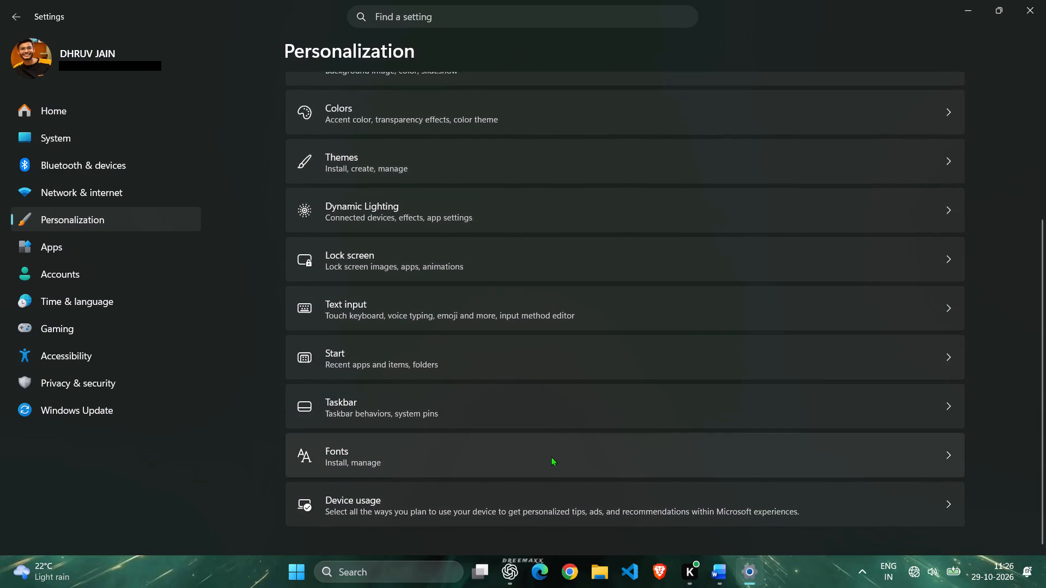
Set the Windows color mode to Light in the Personalization color settings.
scroll(545, 431, "up", 2)
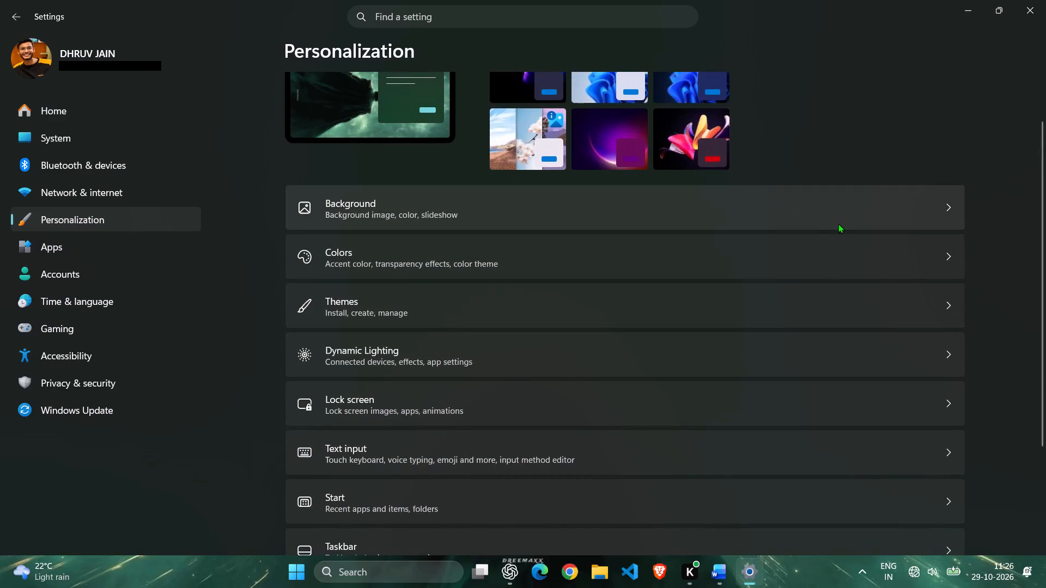
left_click(793, 261)
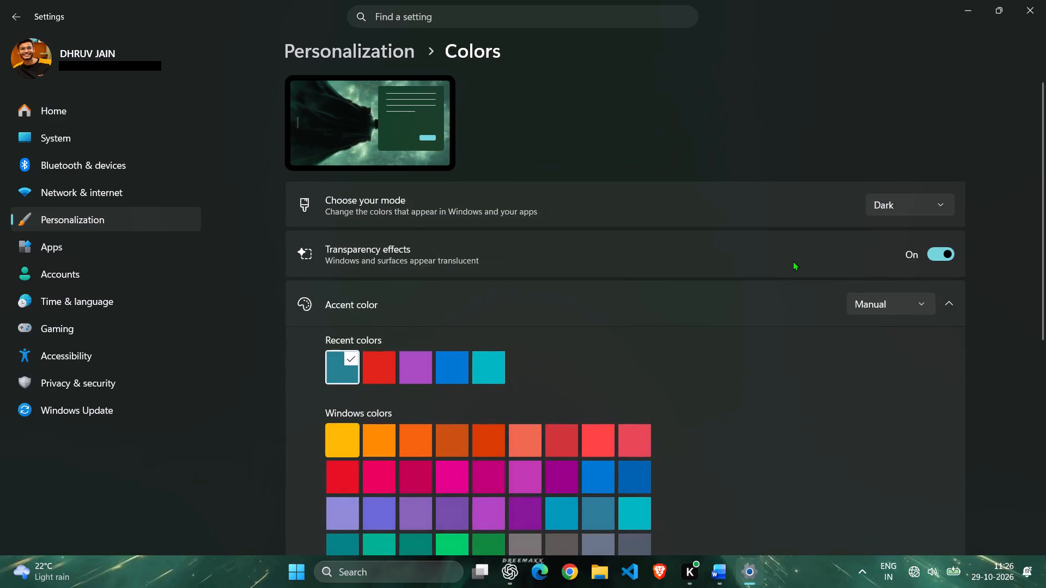
left_click(883, 201)
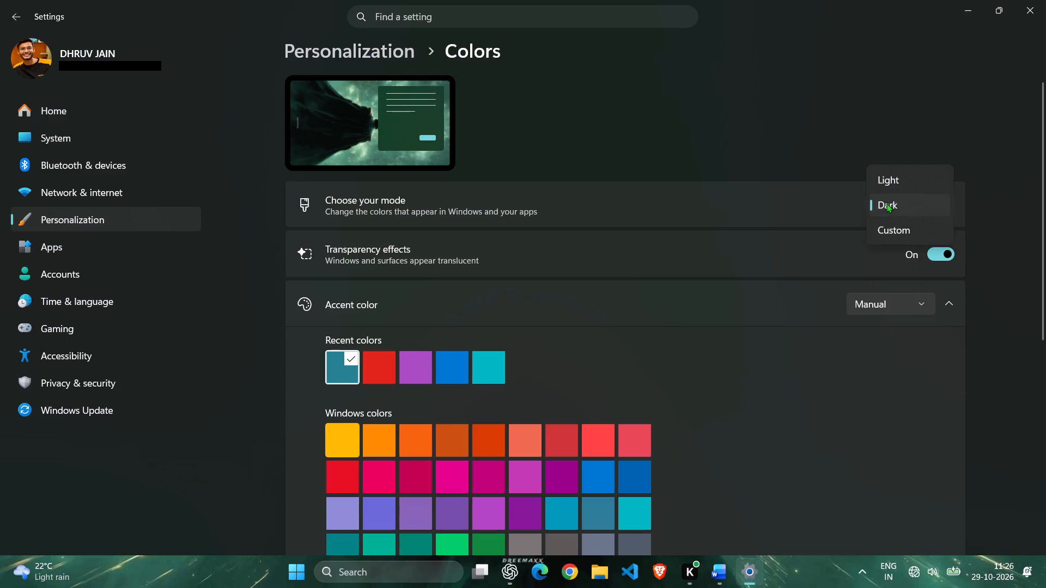
left_click(891, 179)
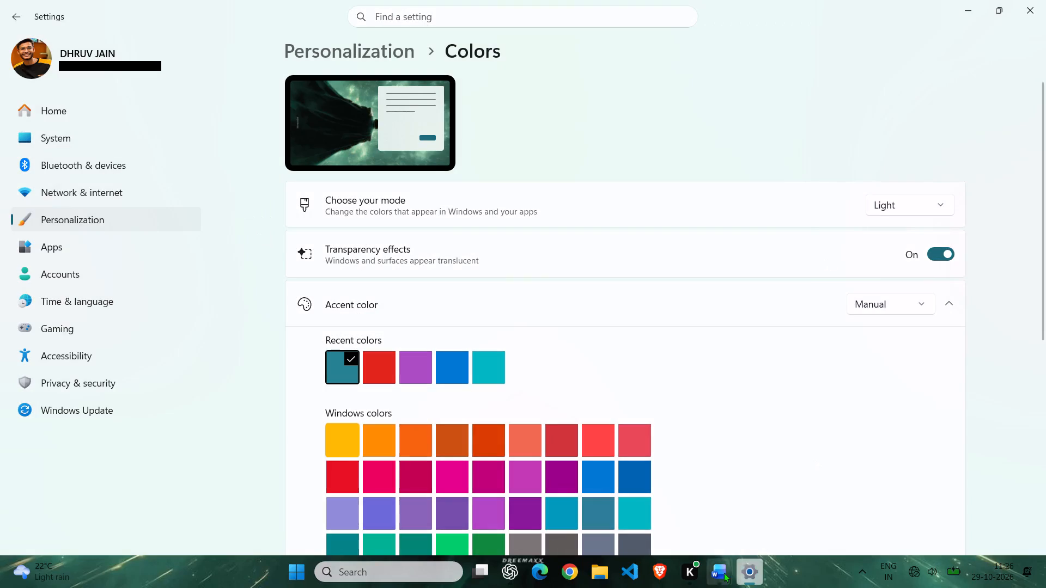
Switch to the INTERNSHIP_REPORT document in Word and examine its text and tables from section 5 back to section 2.
left_click(799, 578)
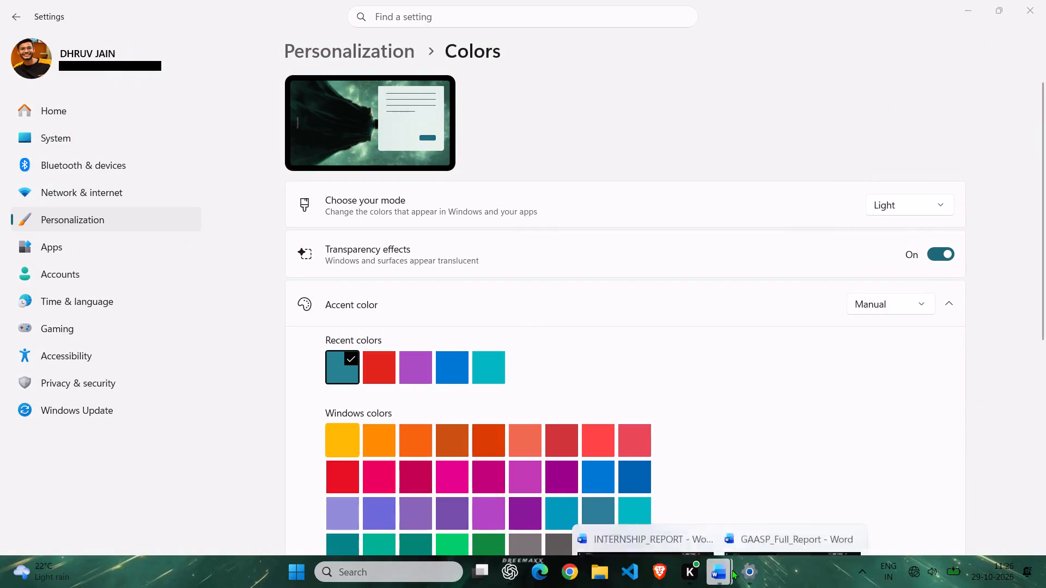
left_click(722, 572)
left_click(722, 572)
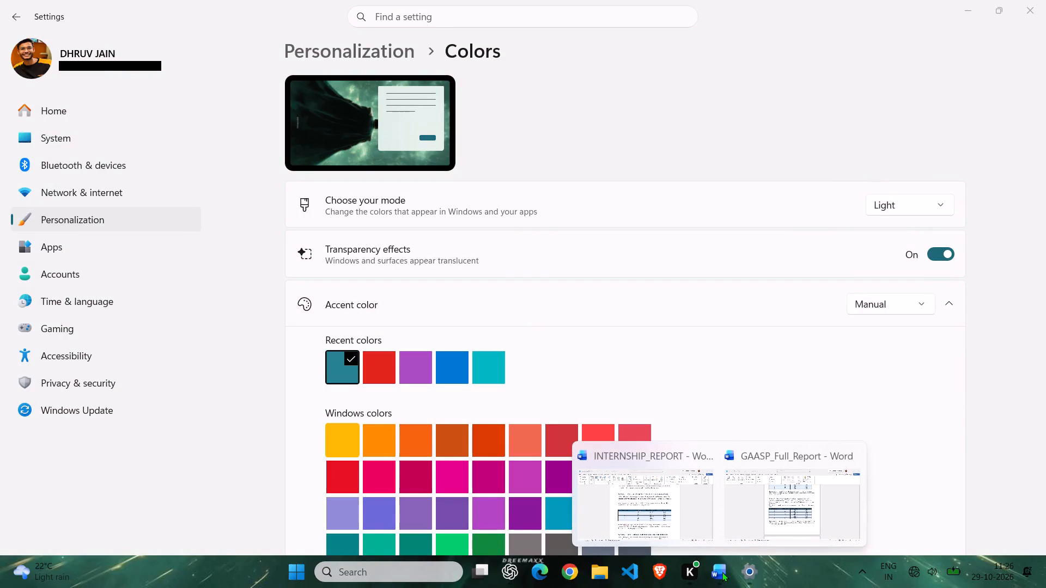
left_click(722, 572)
left_click_drag(625, 514, 641, 504)
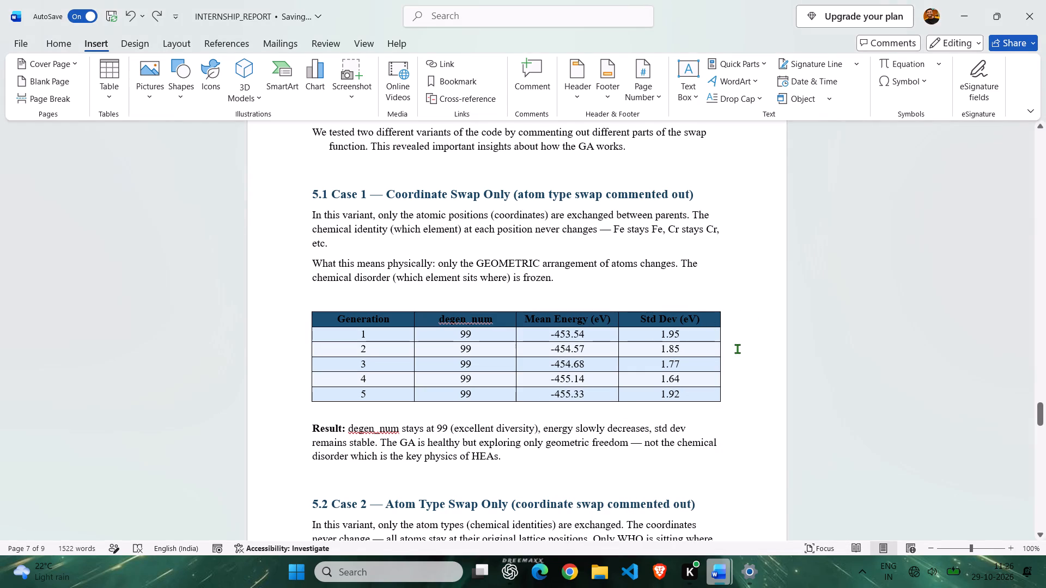
scroll(826, 342, "up", 7)
scroll(827, 306, "down", 4)
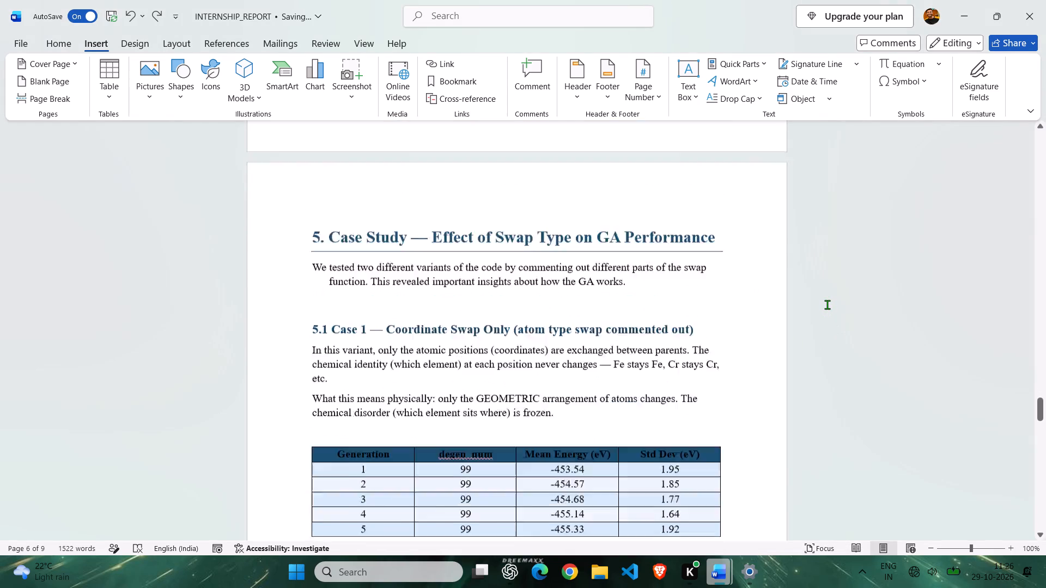
scroll(827, 304, "down", 5)
scroll(839, 283, "up", 16)
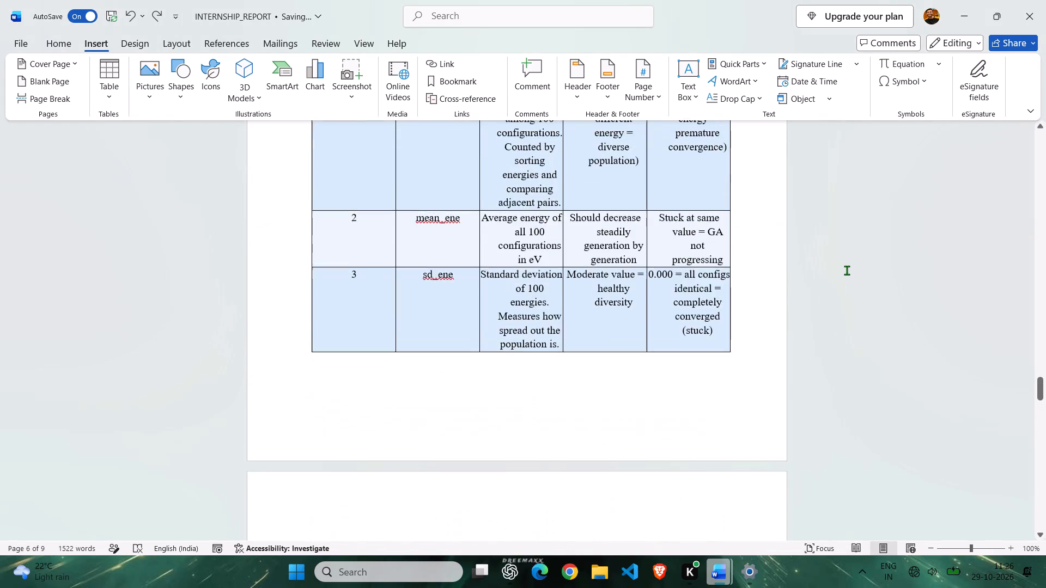
scroll(851, 267, "up", 19)
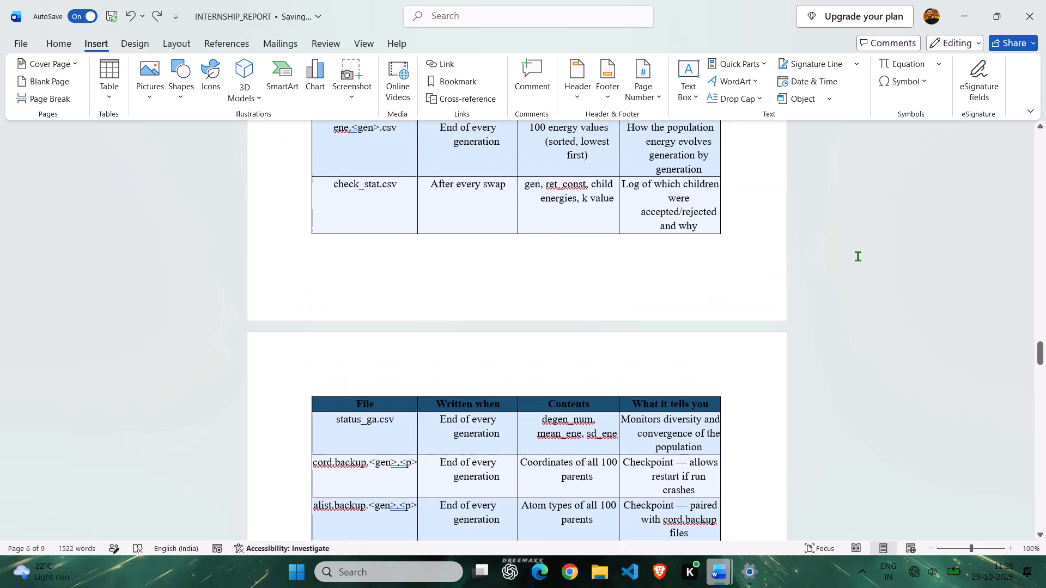
scroll(858, 256, "up", 20)
scroll(859, 256, "up", 20)
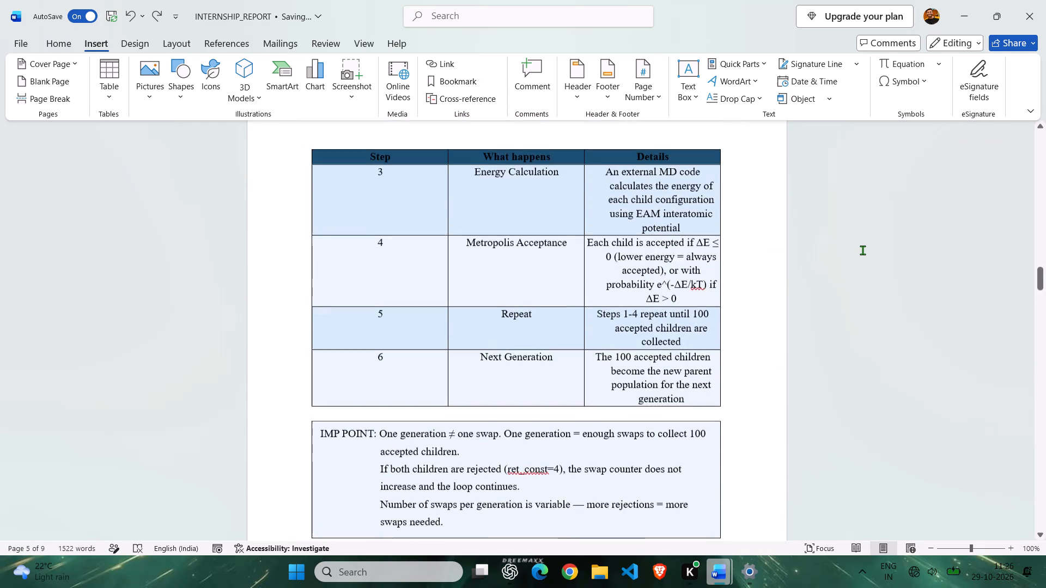
scroll(866, 247, "up", 20)
scroll(872, 233, "up", 18)
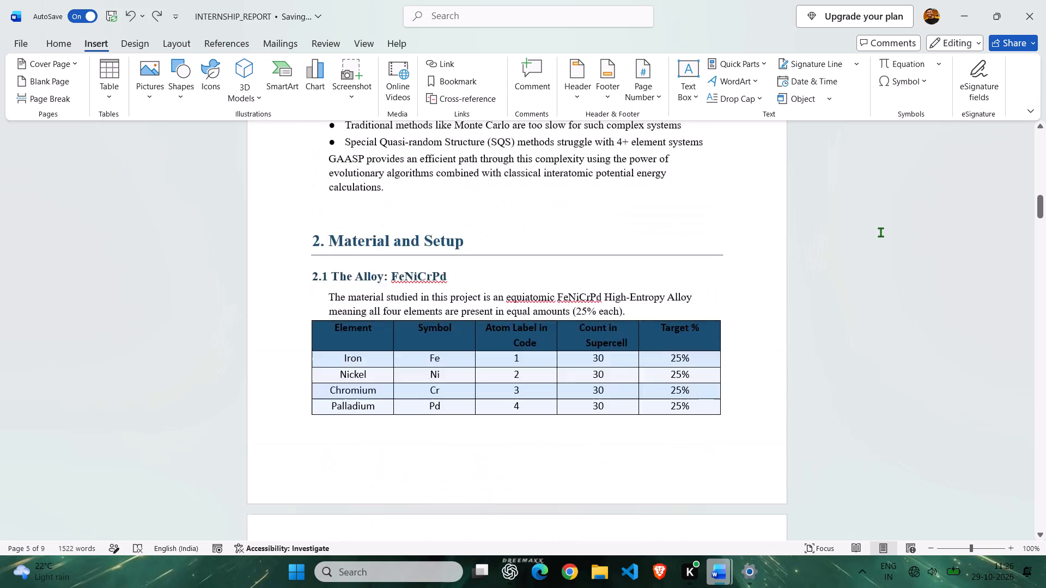
scroll(880, 232, "up", 9)
Examine the report from the 2.1 alloy table through the 3.2 generation steps table to section 3.3 on the alchemical swap.
scroll(884, 232, "down", 18)
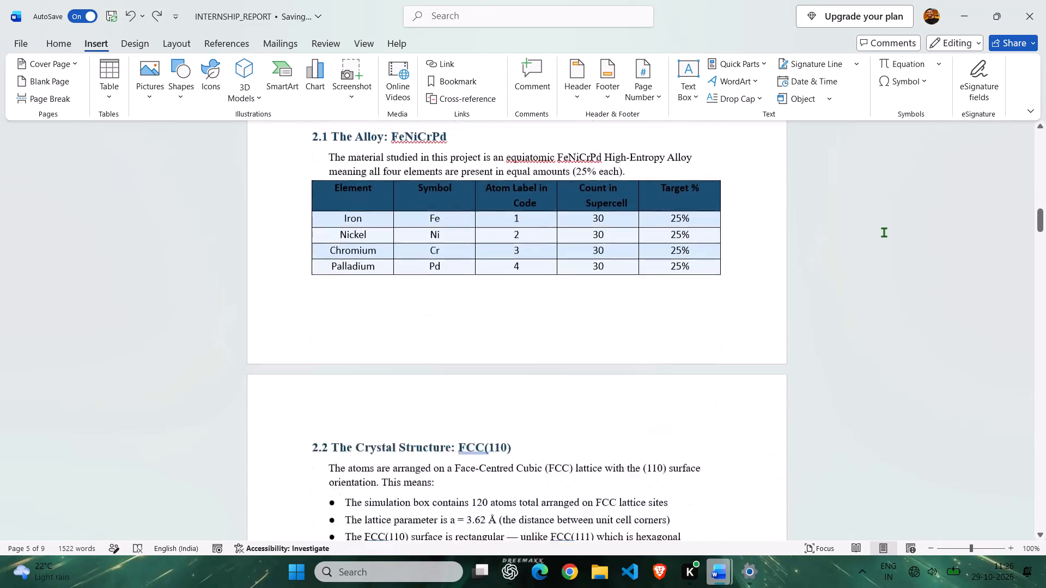
scroll(884, 232, "down", 17)
scroll(885, 232, "down", 5)
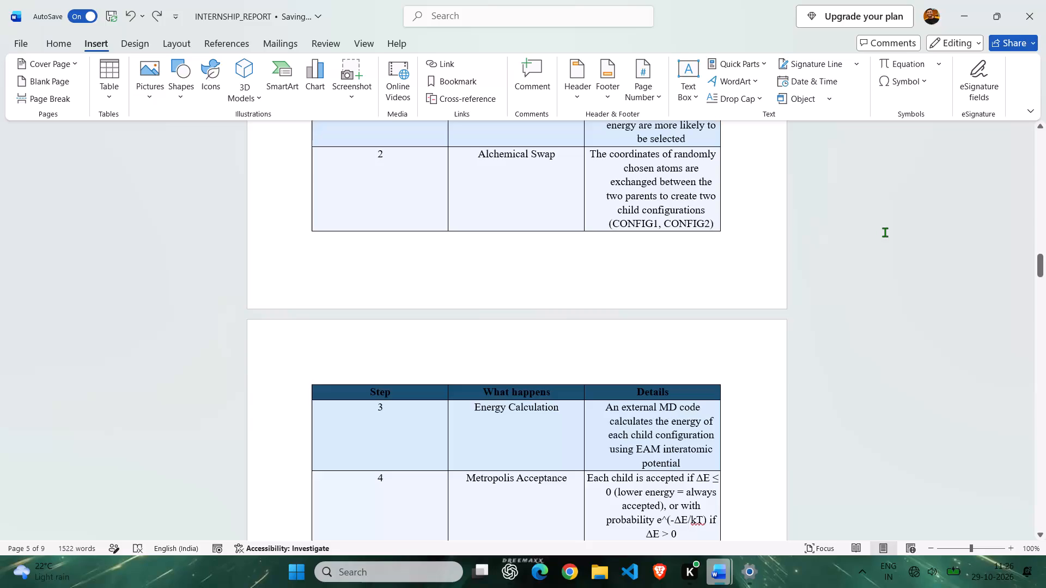
scroll(885, 232, "down", 9)
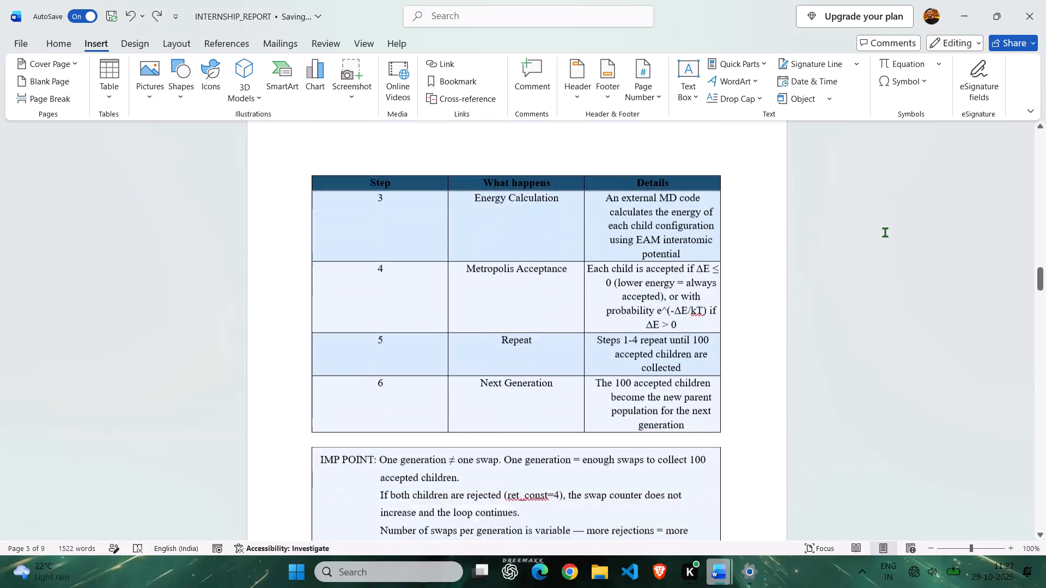
scroll(885, 232, "down", 4)
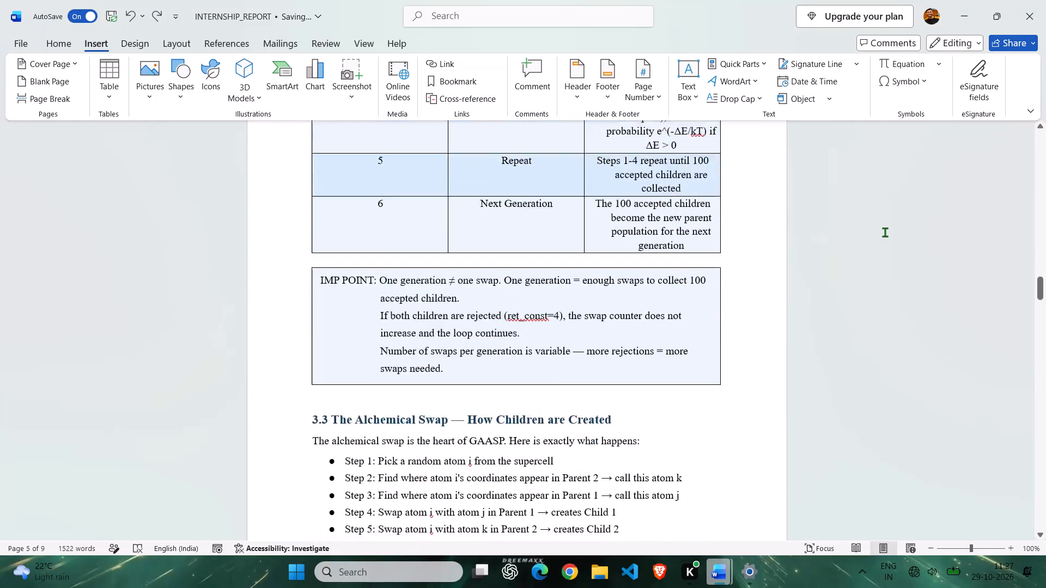
scroll(885, 232, "down", 5)
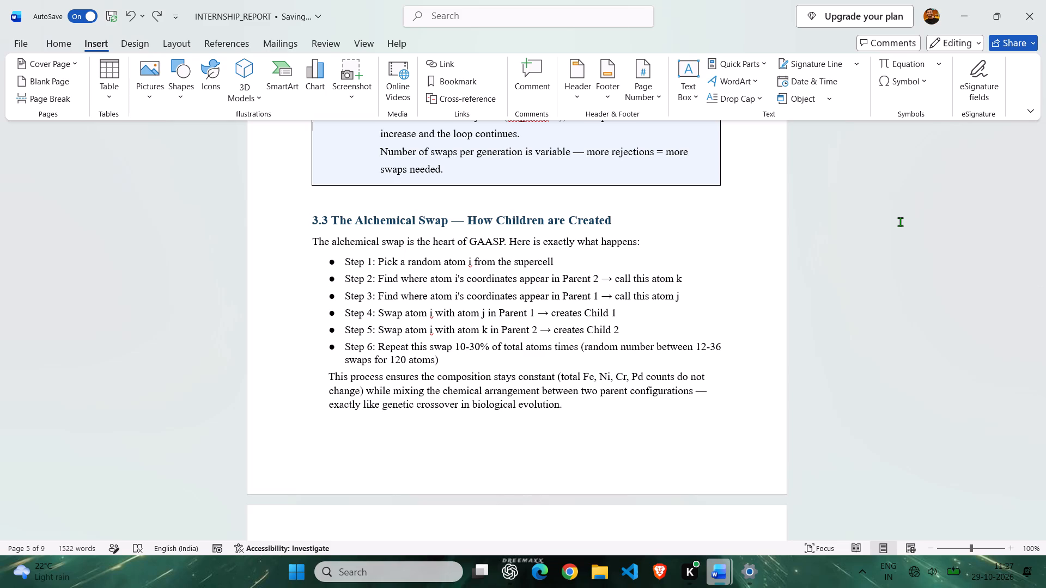
Review the IMP POINT box and the 3.2 One Generation steps table again, back to the start of section 3.
scroll(813, 178, "up", 4)
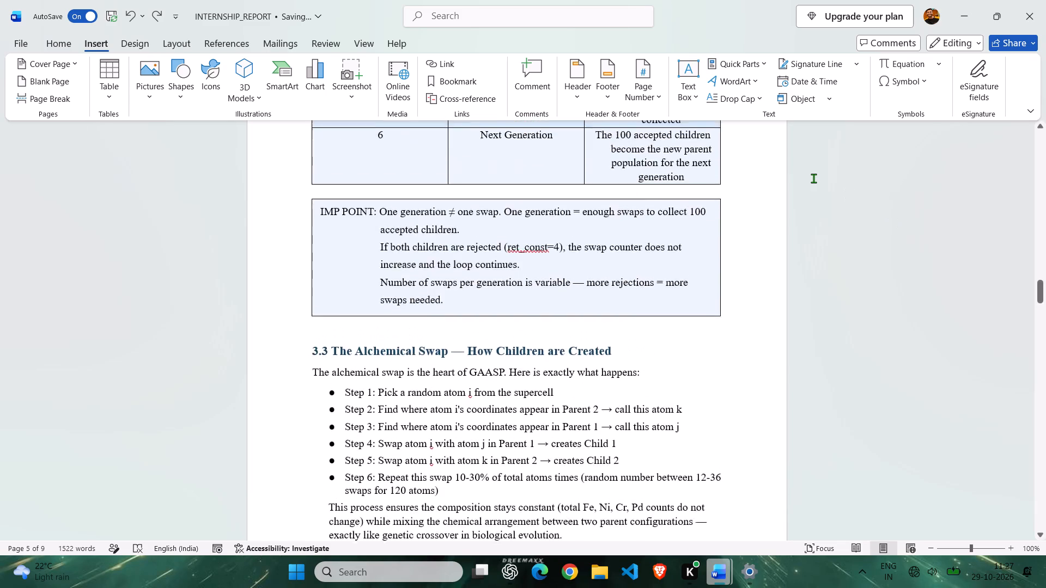
scroll(813, 178, "up", 9)
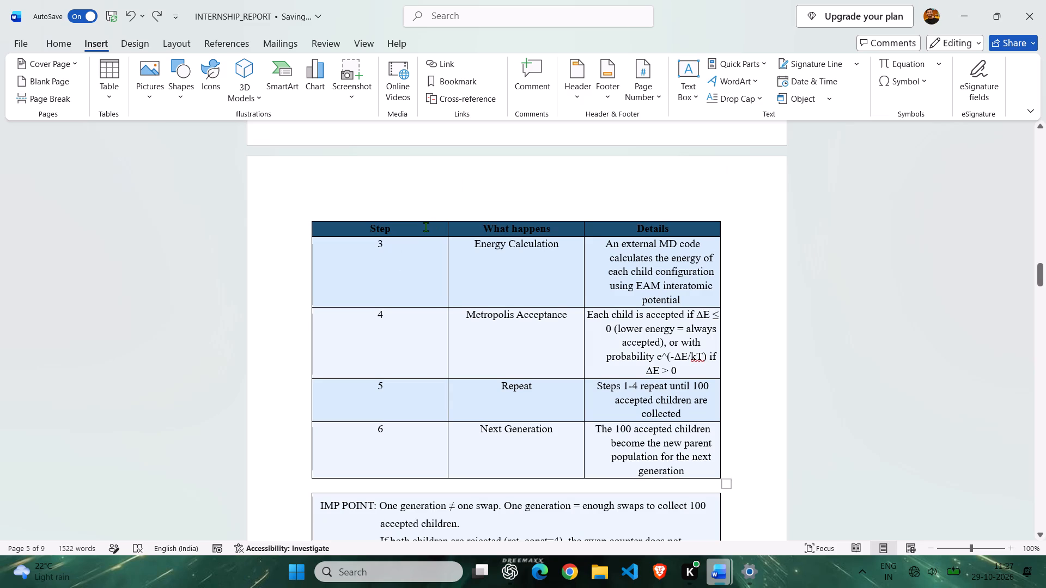
scroll(619, 128, "up", 8)
scroll(828, 182, "up", 8)
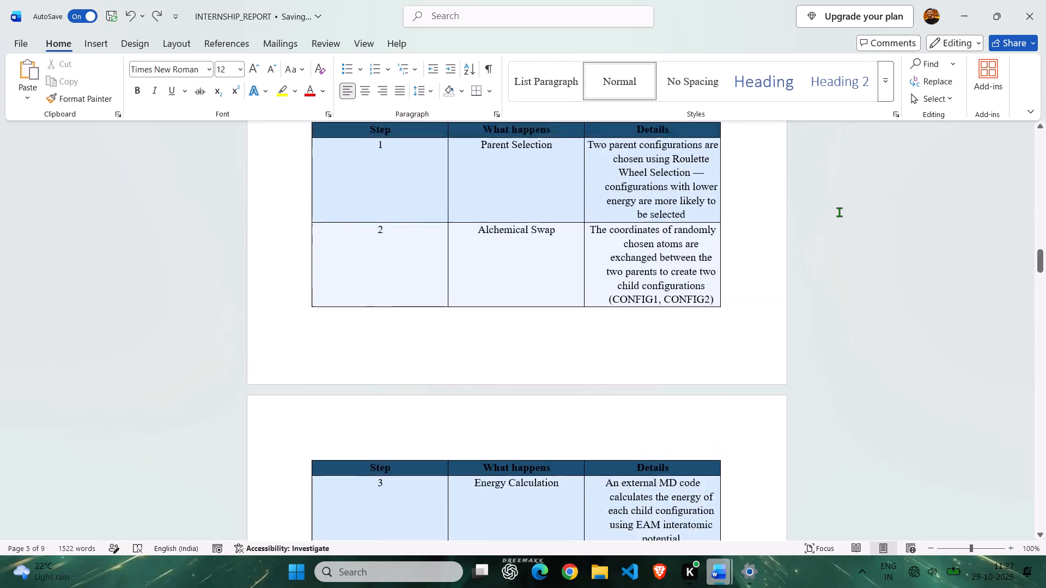
scroll(839, 212, "up", 4)
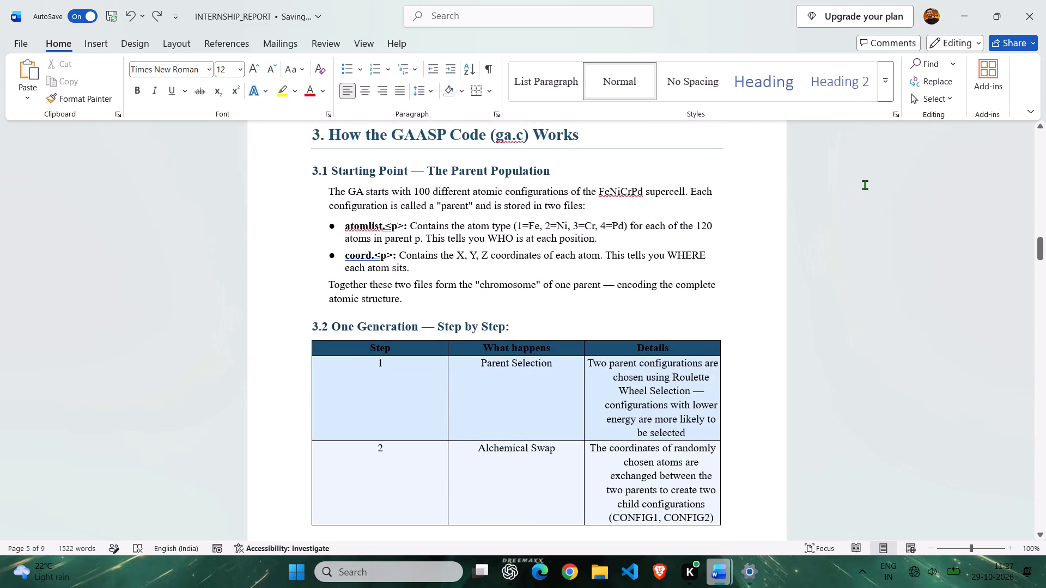
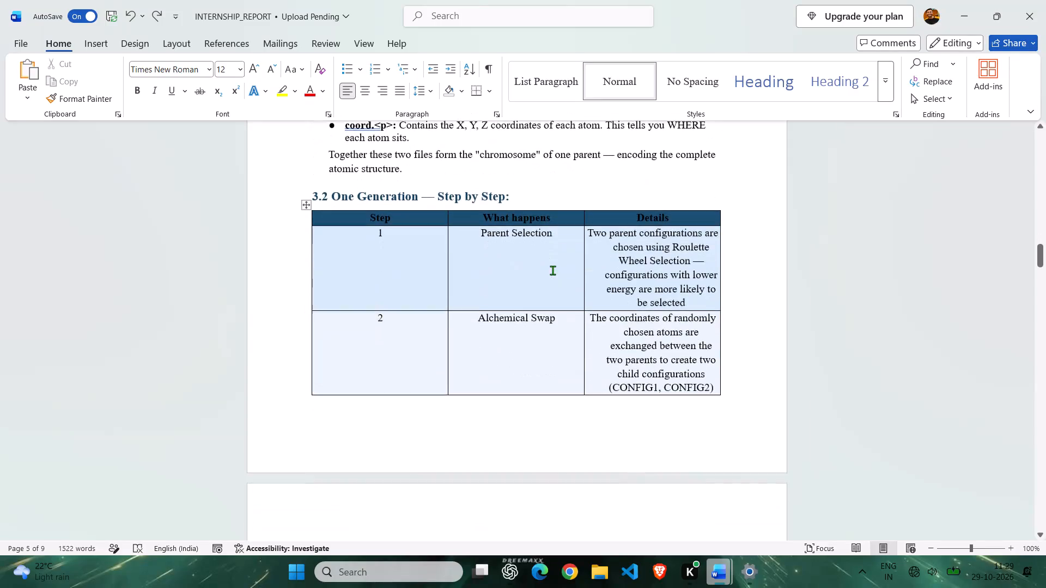
Examine the report from the 3.2 generation steps through the 3.3 alchemical swap list to the 3.4 run parameters table.
scroll(560, 269, "down", 17)
scroll(605, 274, "down", 5)
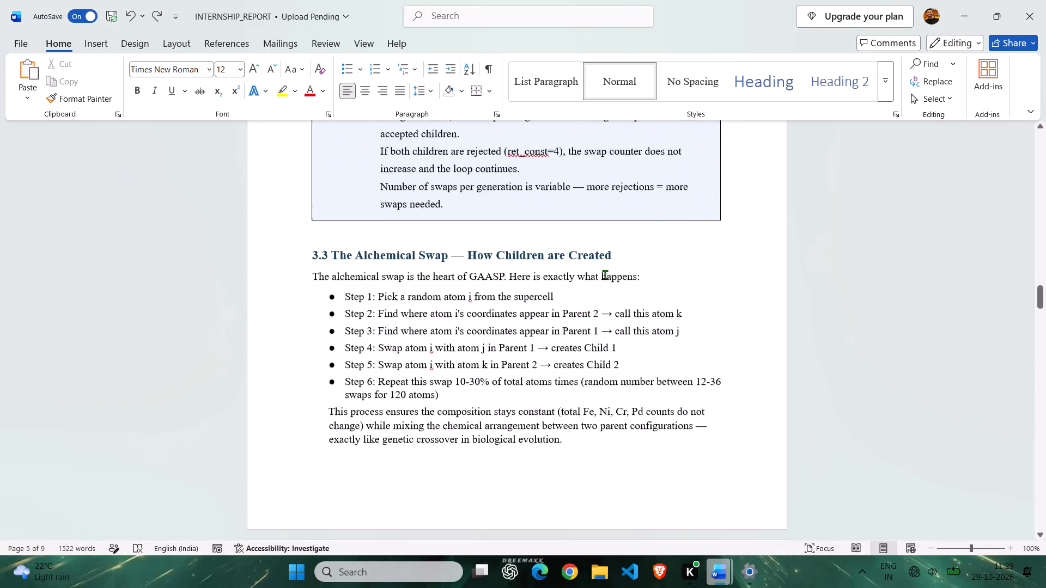
scroll(605, 274, "down", 12)
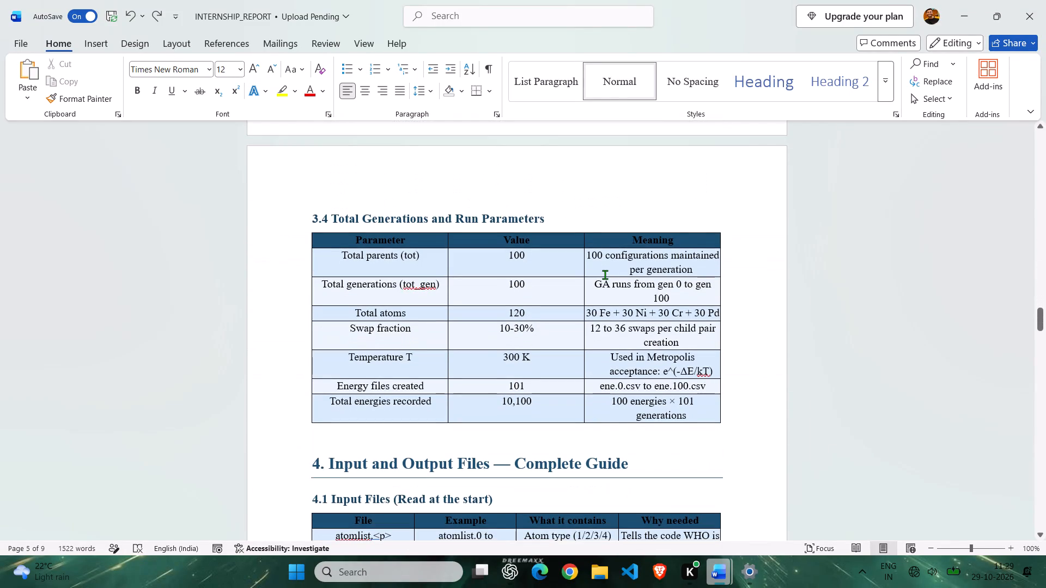
scroll(605, 274, "down", 2)
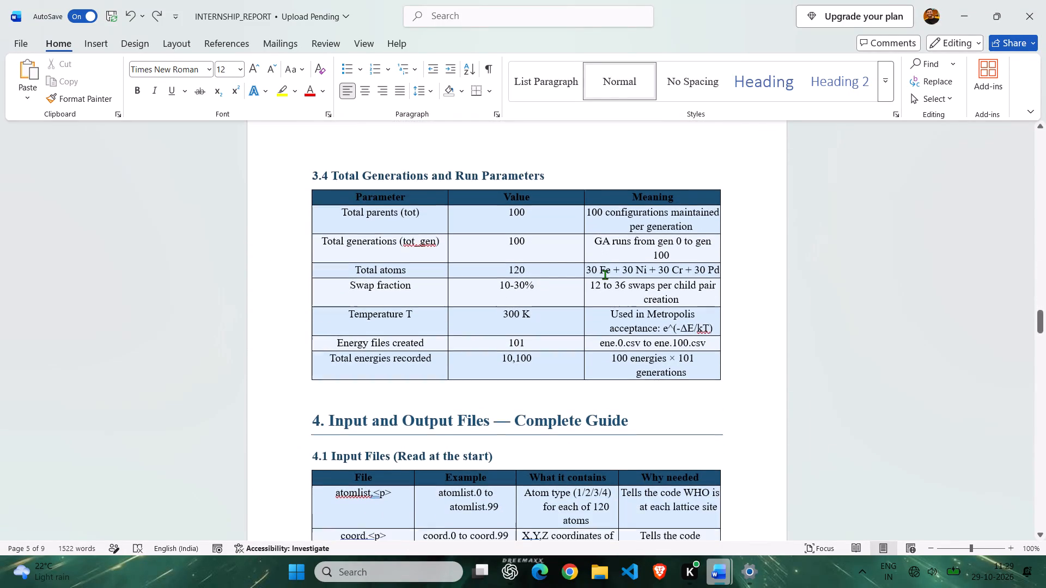
Examine the section 4 tables on input files, output files and the status_ga.csv columns.
scroll(605, 274, "down", 10)
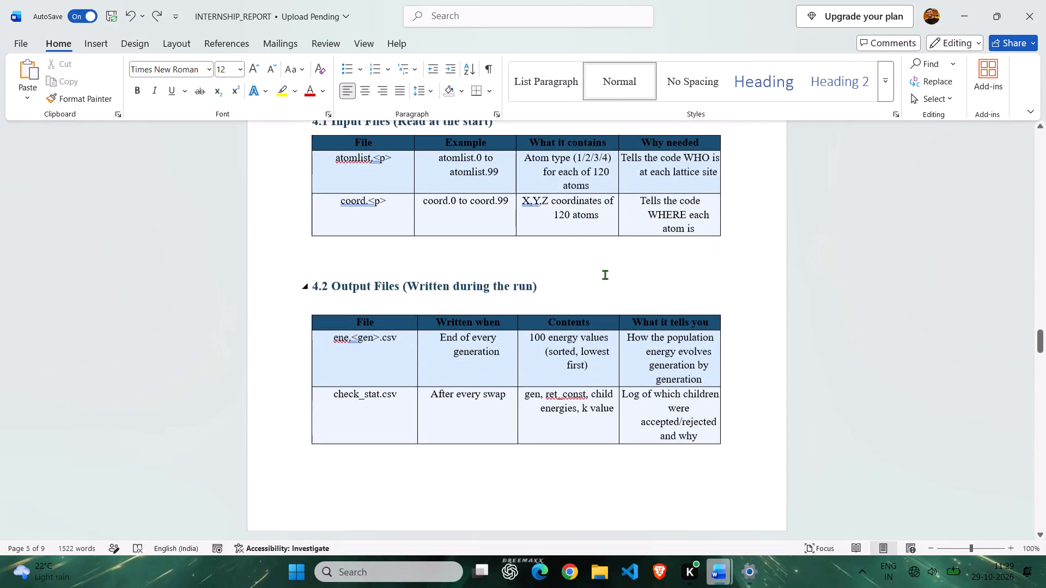
scroll(605, 274, "down", 15)
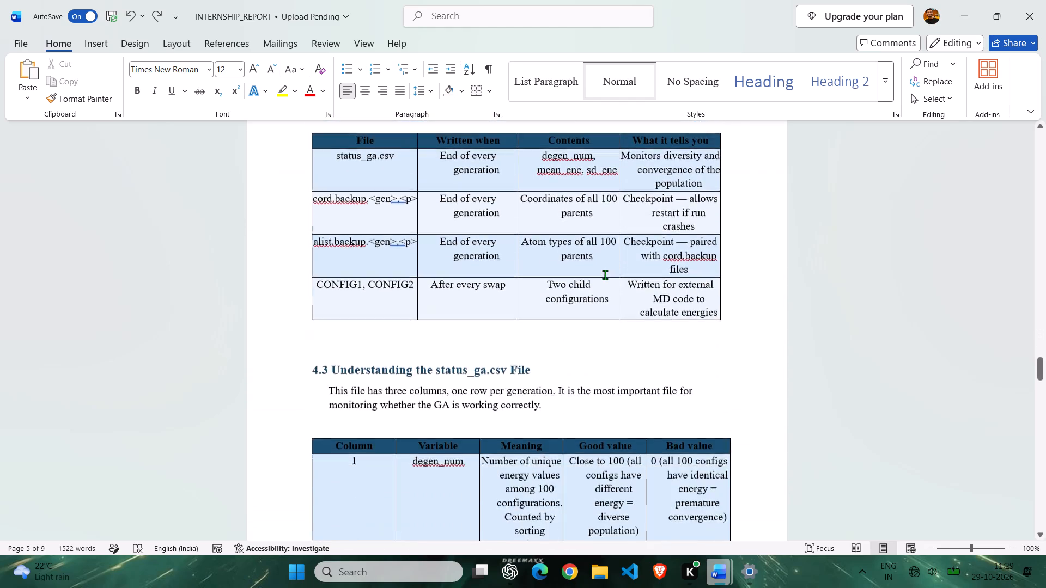
scroll(605, 274, "down", 17)
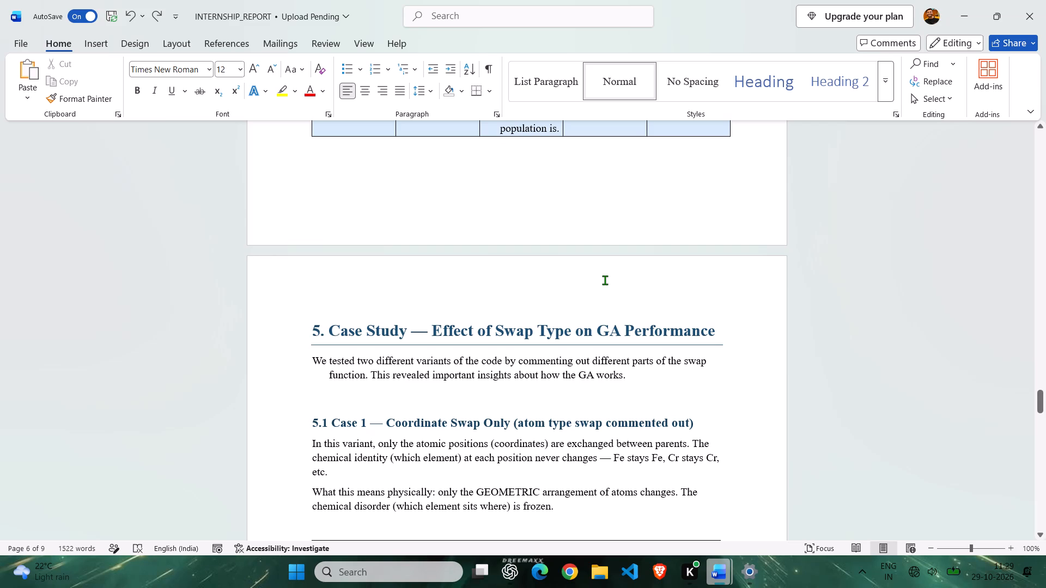
Examine the section 5 case study, covering the 5.1 and 5.2 tables and the Result paragraph after the 5.2 table.
scroll(605, 280, "down", 5)
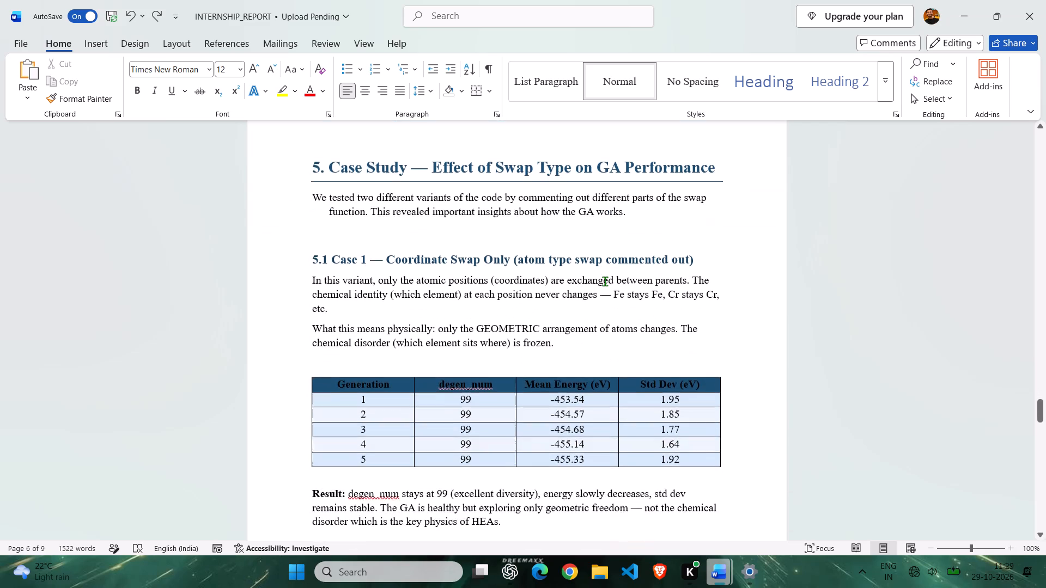
scroll(605, 281, "down", 14)
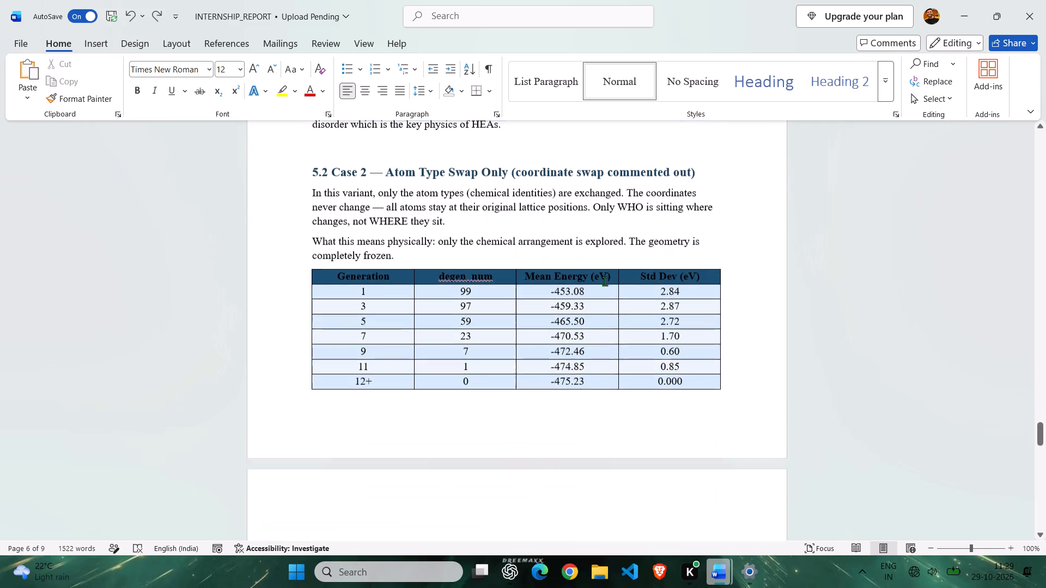
scroll(605, 281, "down", 5)
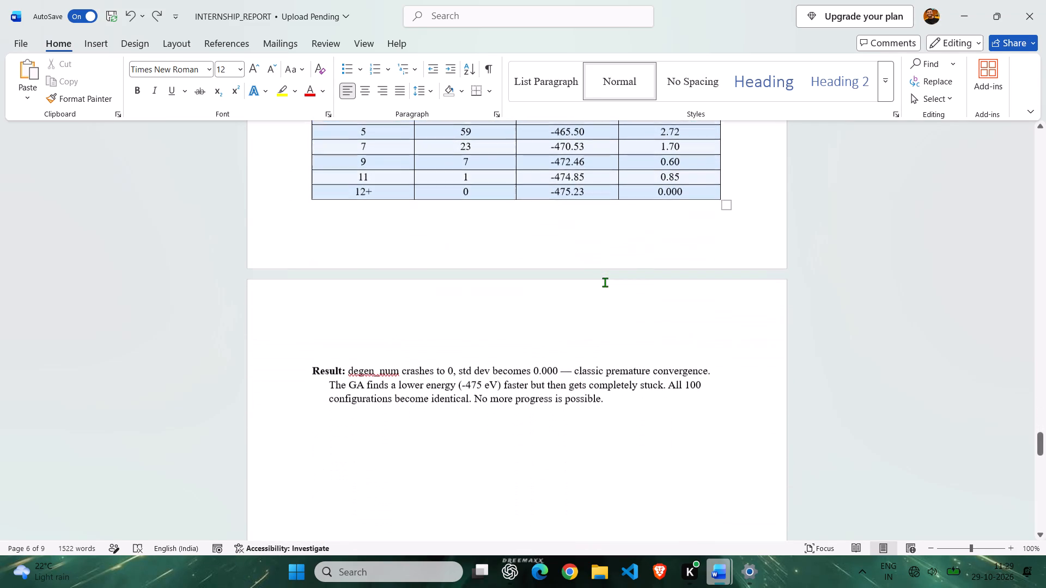
scroll(605, 282, "down", 2)
scroll(605, 282, "up", 4)
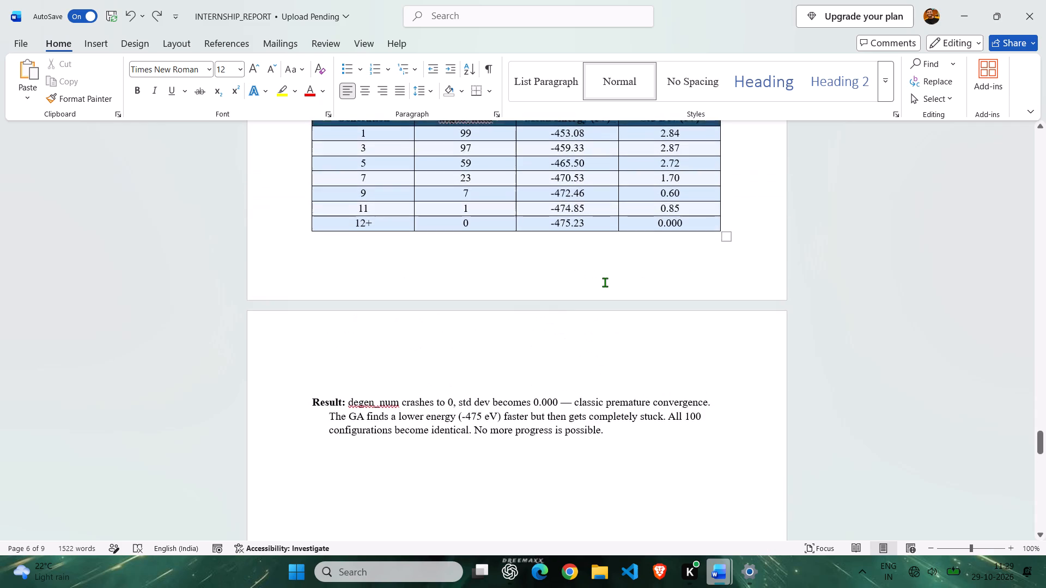
scroll(605, 282, "down", 5)
scroll(611, 280, "up", 10)
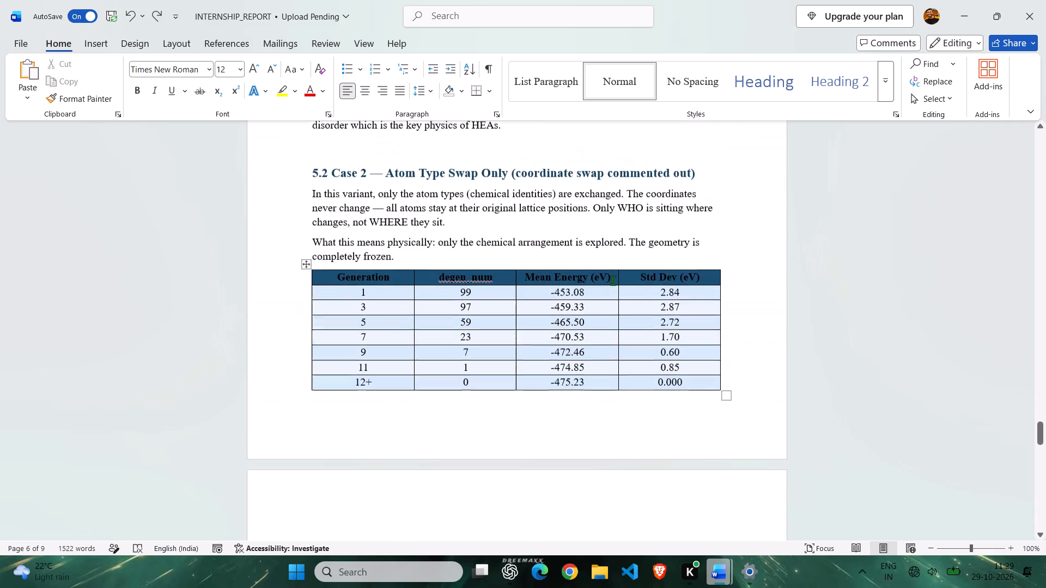
Review the report backwards from the 5.1 table through the section 4 tables to the end of section 3.3.
scroll(612, 280, "up", 7)
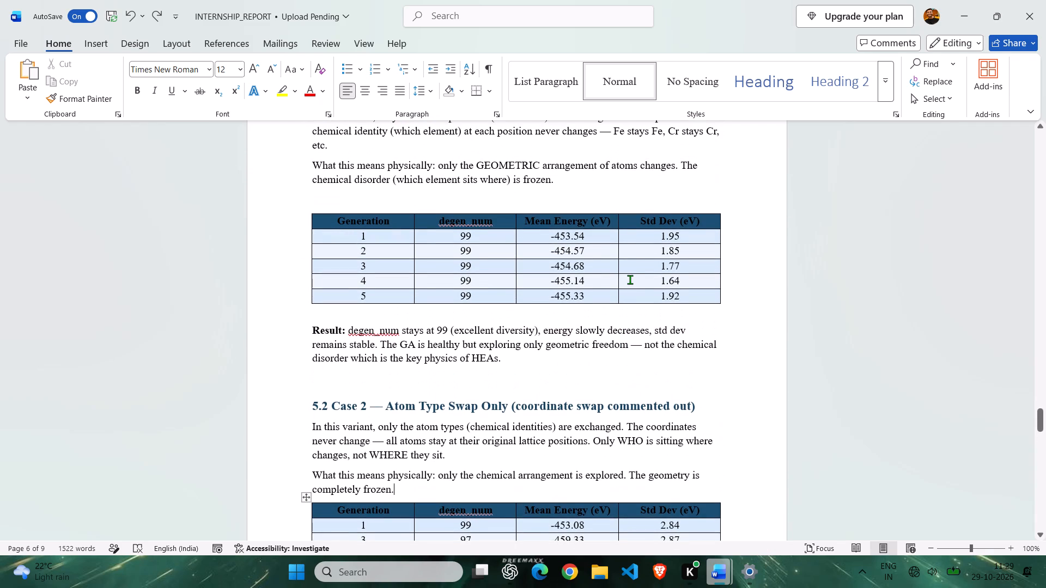
scroll(634, 278, "up", 10)
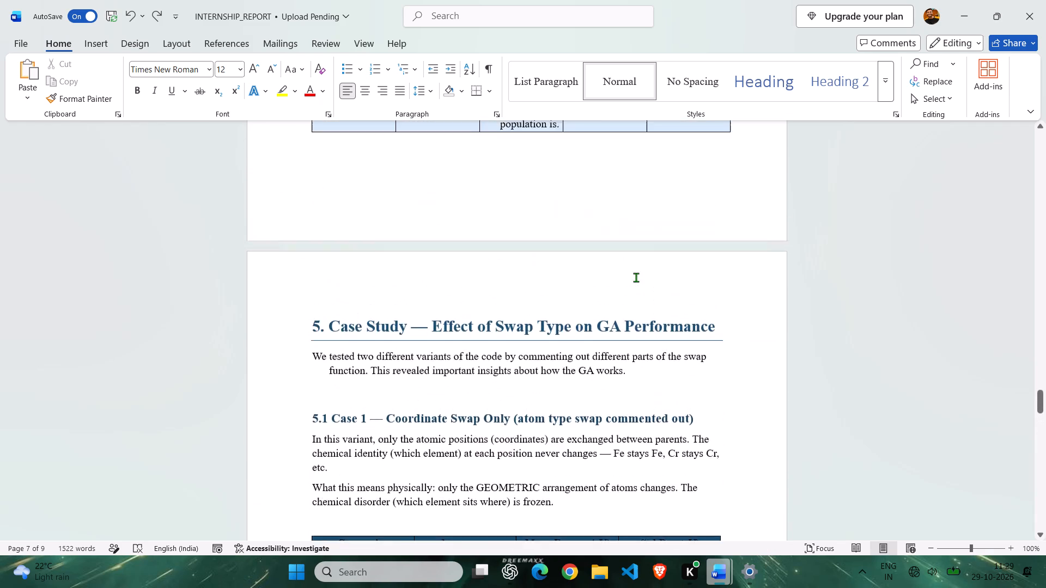
scroll(636, 276, "up", 10)
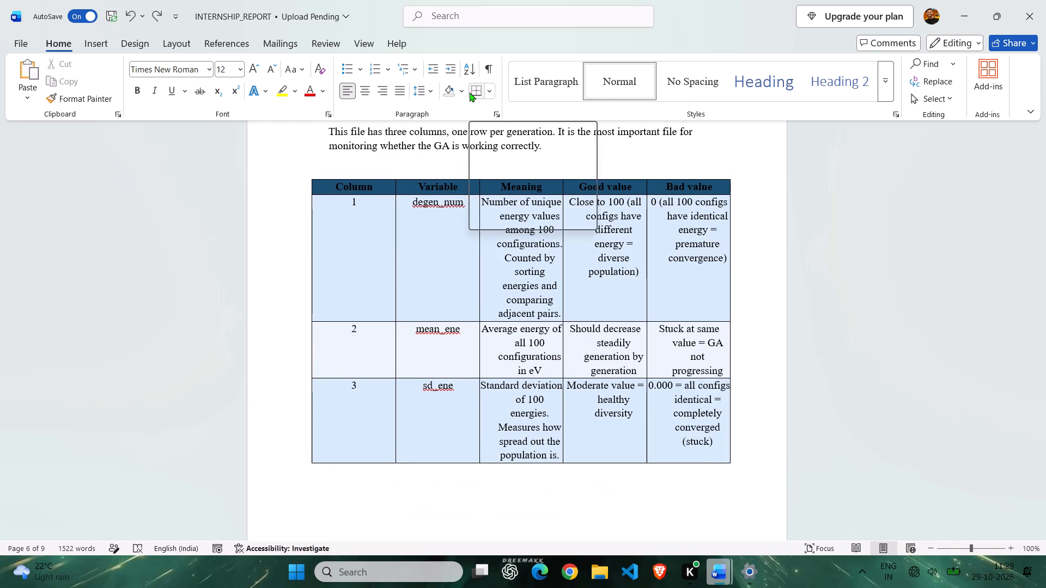
scroll(470, 92, "down", 12)
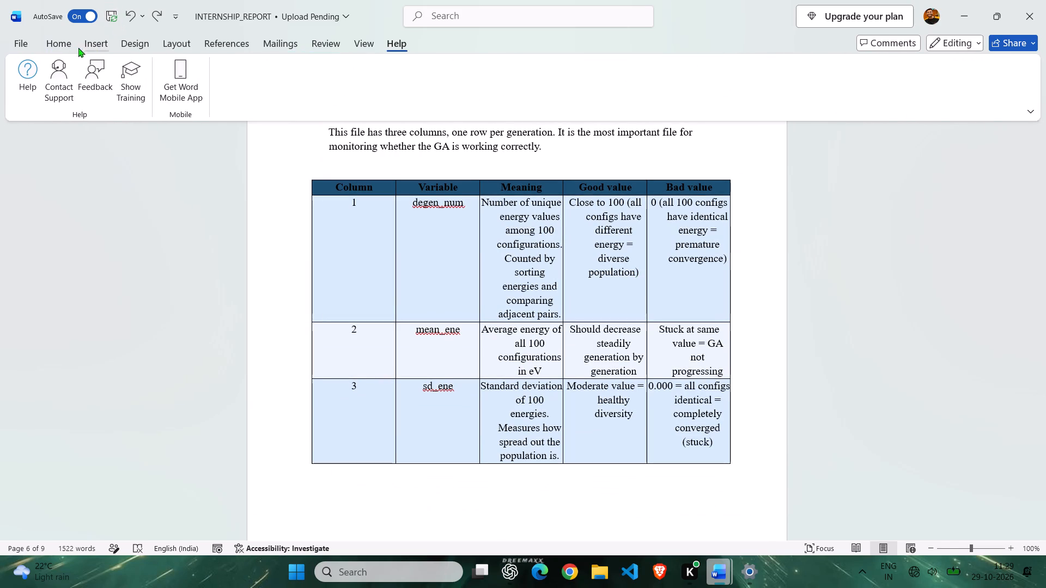
left_click(42, 47)
scroll(390, 277, "down", 5)
scroll(473, 372, "up", 12)
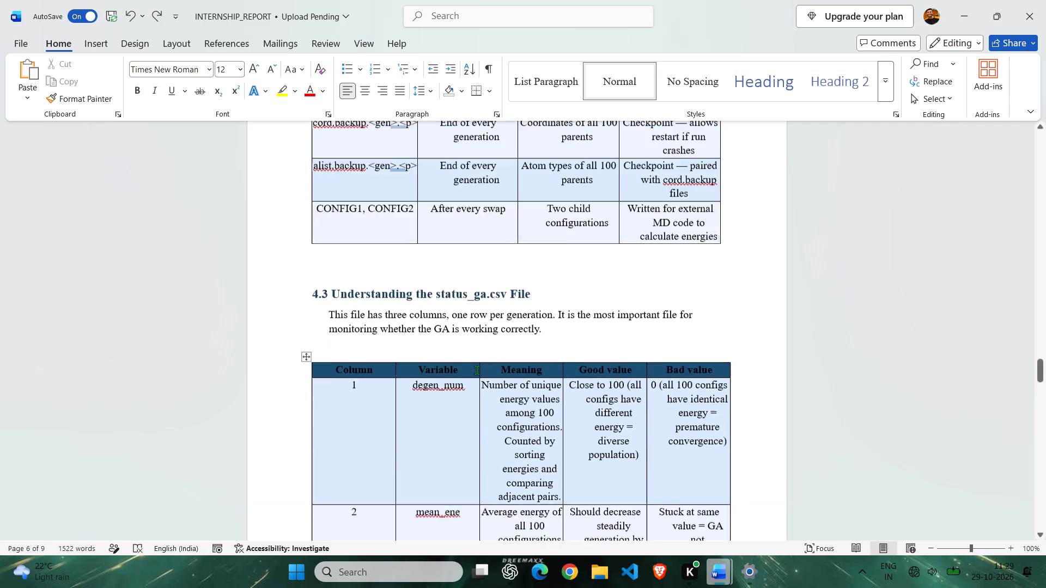
scroll(478, 367, "up", 12)
scroll(484, 353, "up", 16)
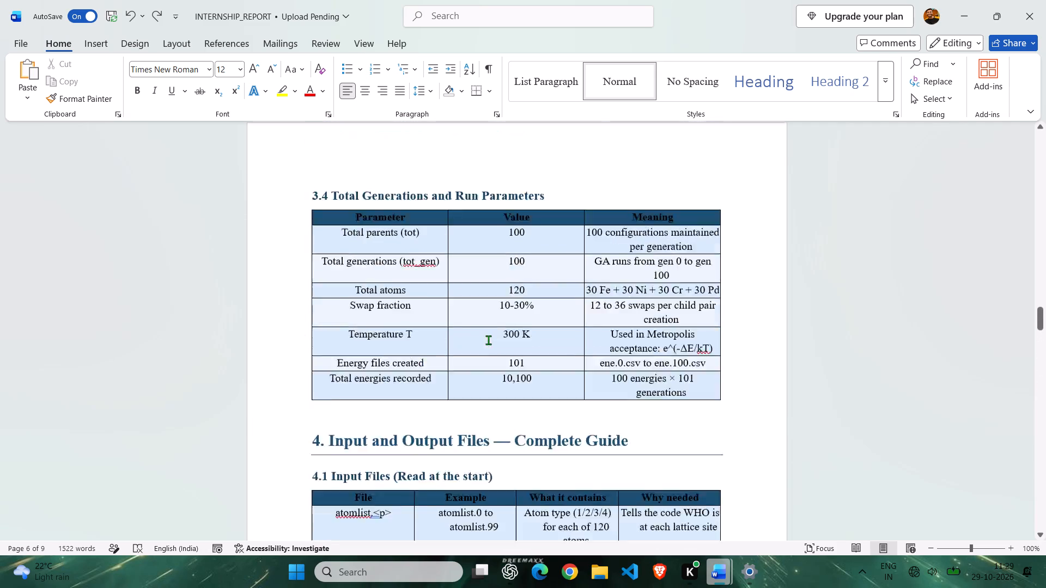
scroll(488, 340, "up", 5)
left_click(511, 303)
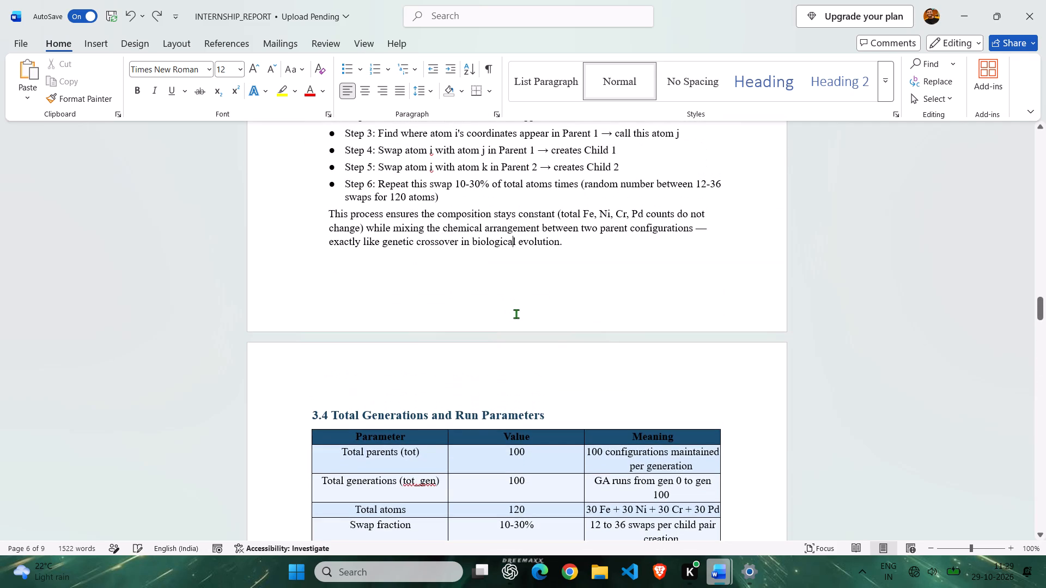
Review the report again from the 3.4 run parameters table through the section 4 tables to the 5.1 case table.
scroll(568, 326, "down", 5)
scroll(633, 318, "down", 6)
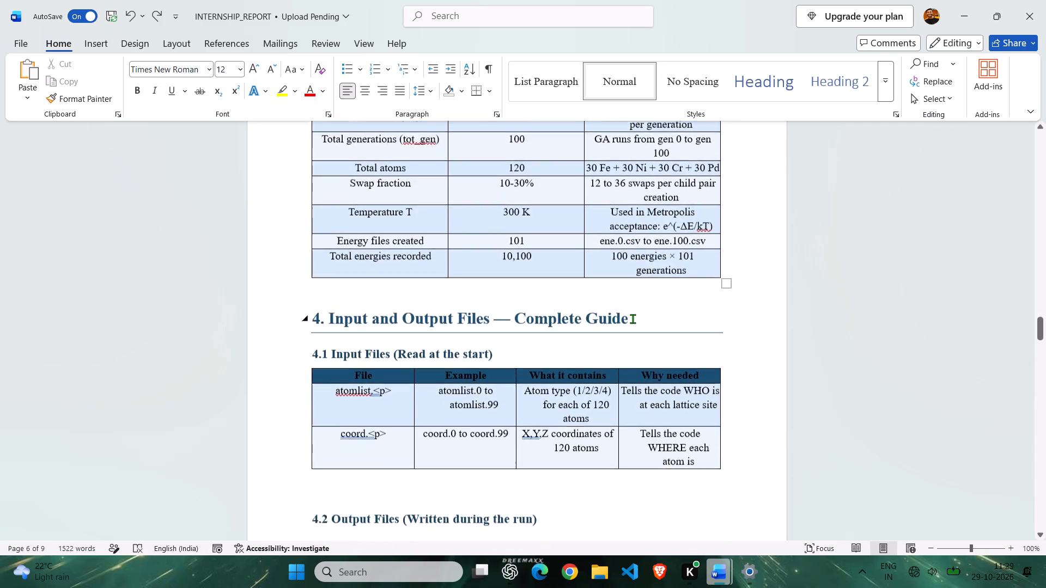
scroll(633, 318, "down", 13)
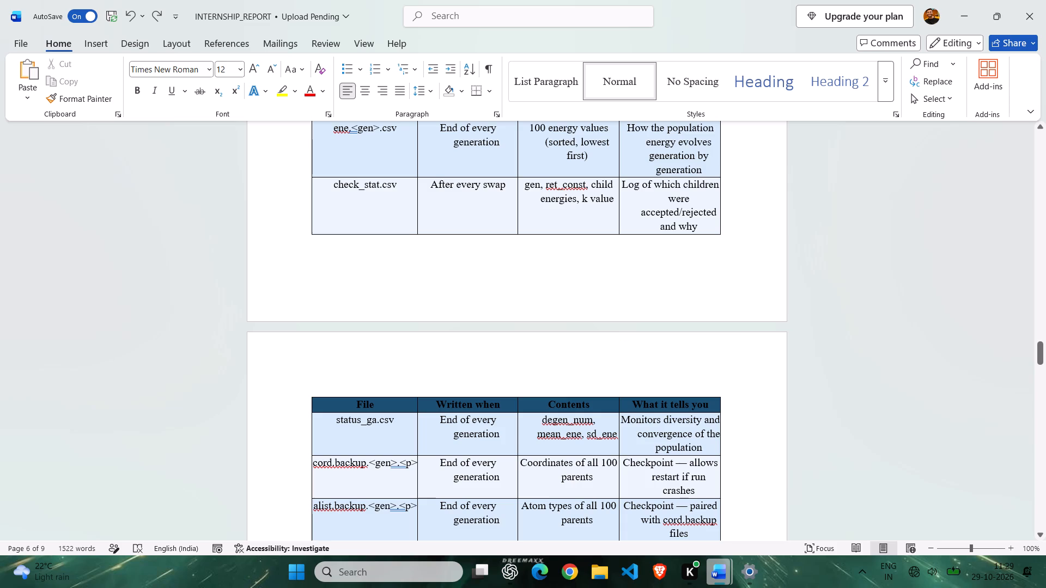
scroll(623, 322, "down", 11)
scroll(682, 303, "down", 6)
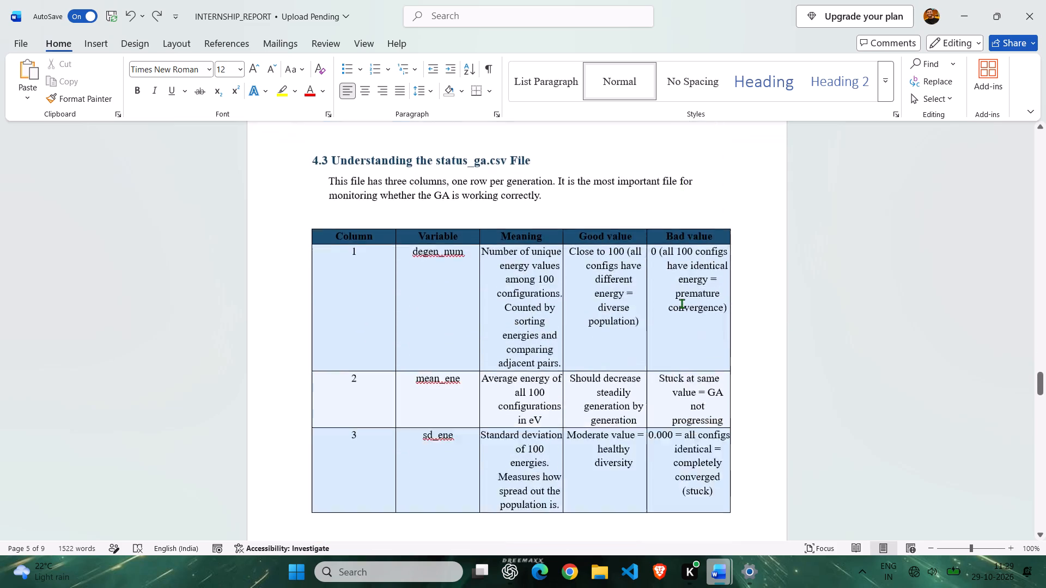
scroll(682, 303, "down", 20)
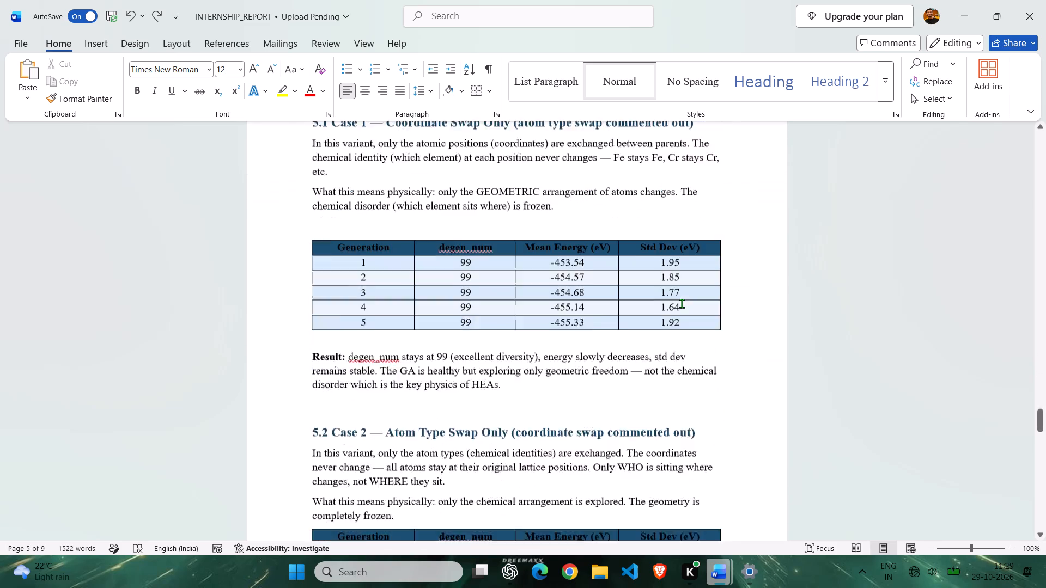
Examine the 5.2 Atom Type Swap table and the Result paragraph on the page after it.
scroll(723, 279, "down", 13)
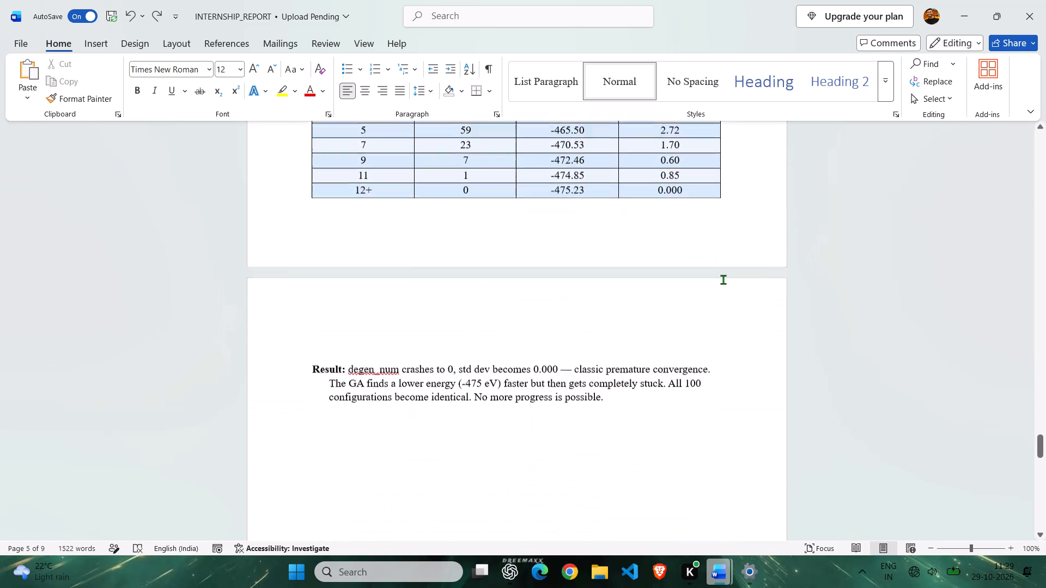
scroll(723, 279, "down", 2)
scroll(740, 257, "up", 9)
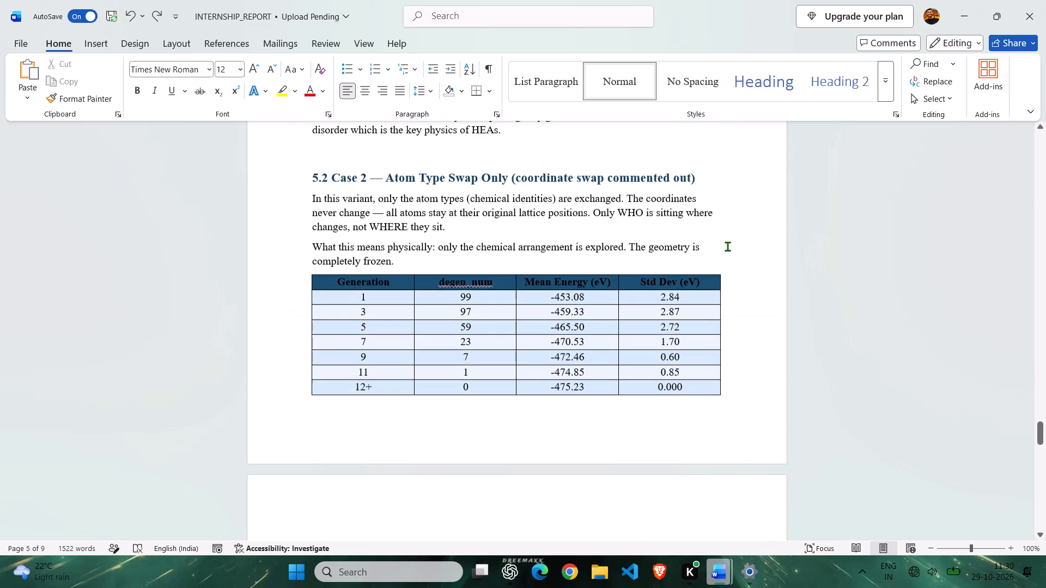
scroll(724, 246, "down", 9)
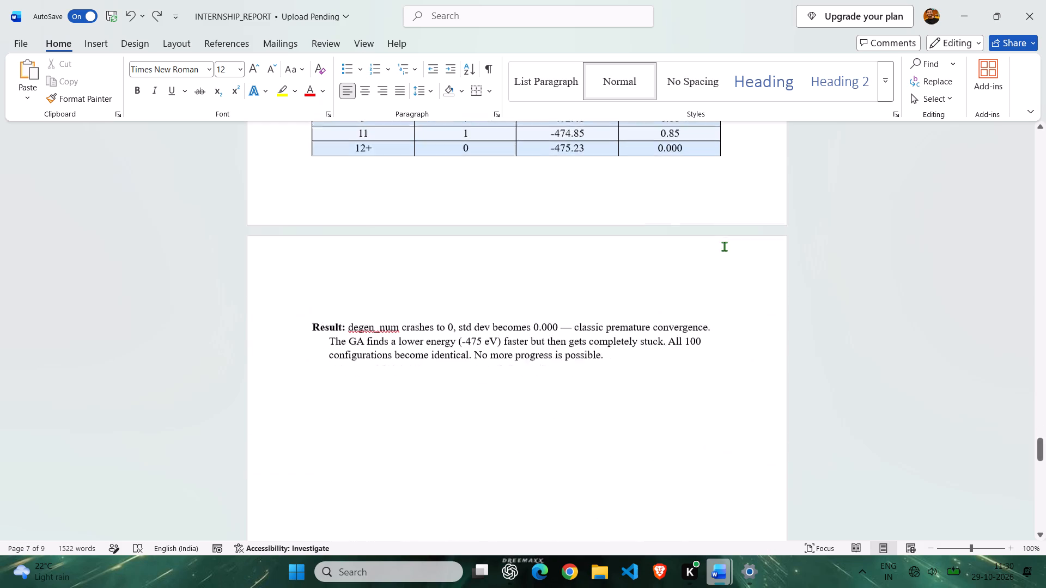
scroll(711, 246, "down", 4)
scroll(711, 246, "up", 4)
scroll(711, 246, "down", 2)
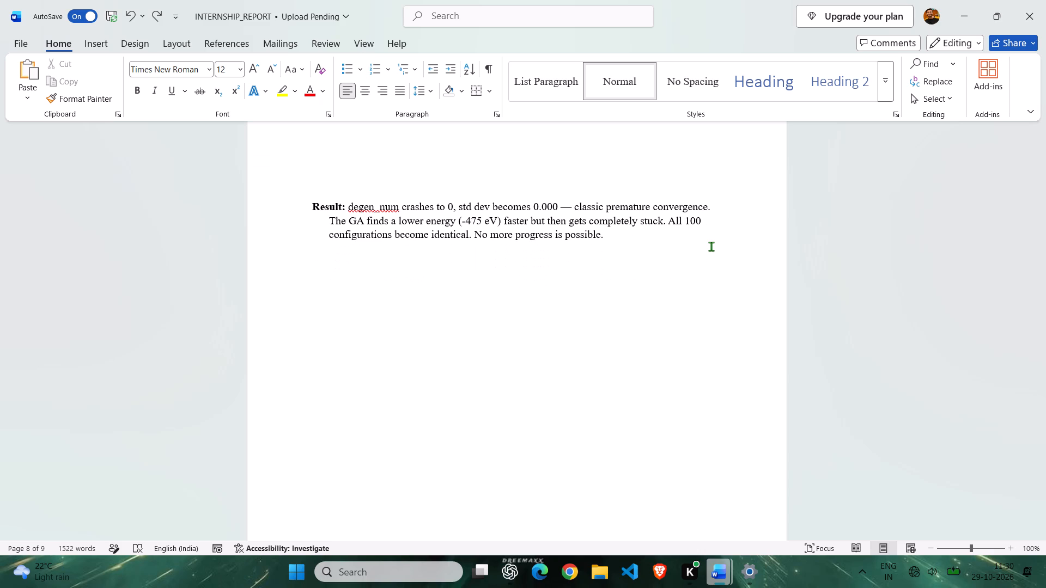
Recheck the 5.2 case text and table against the final Result paragraph and the blank space below it.
scroll(710, 246, "down", 3)
scroll(656, 258, "up", 12)
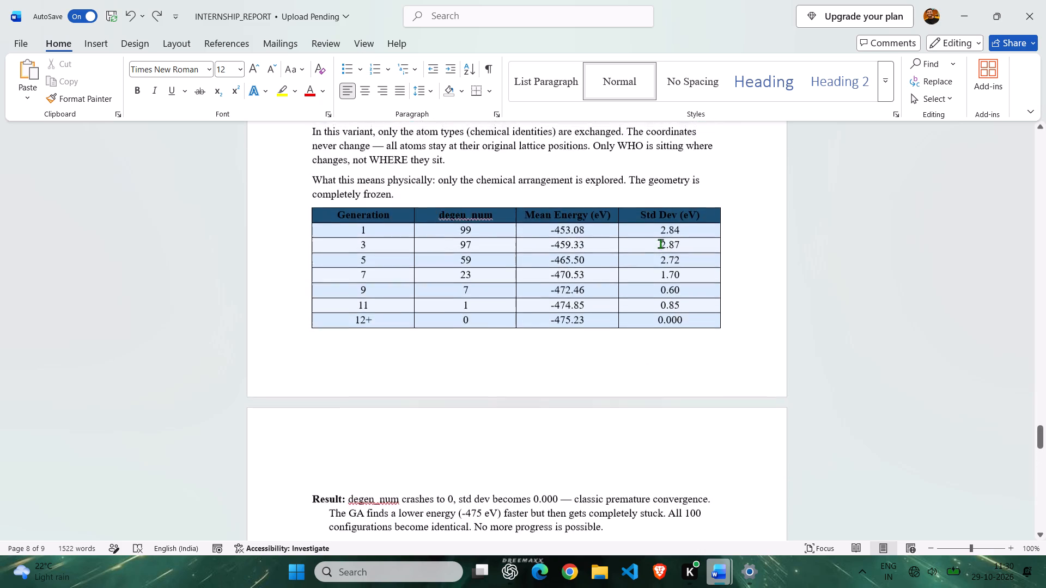
scroll(660, 242, "up", 6)
scroll(524, 340, "down", 5)
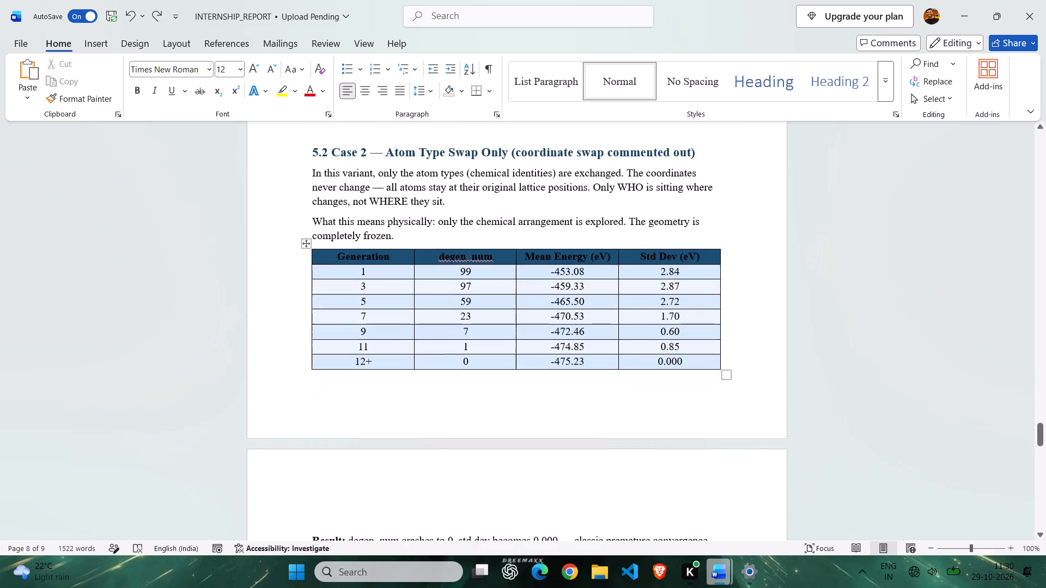
scroll(2, 543, "down", 7)
scroll(88, 493, "down", 5)
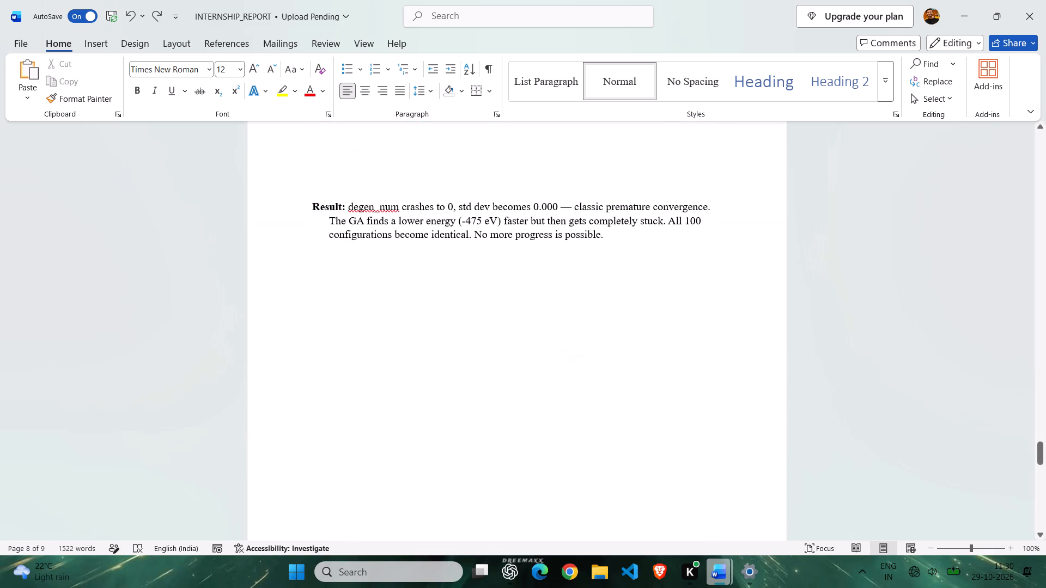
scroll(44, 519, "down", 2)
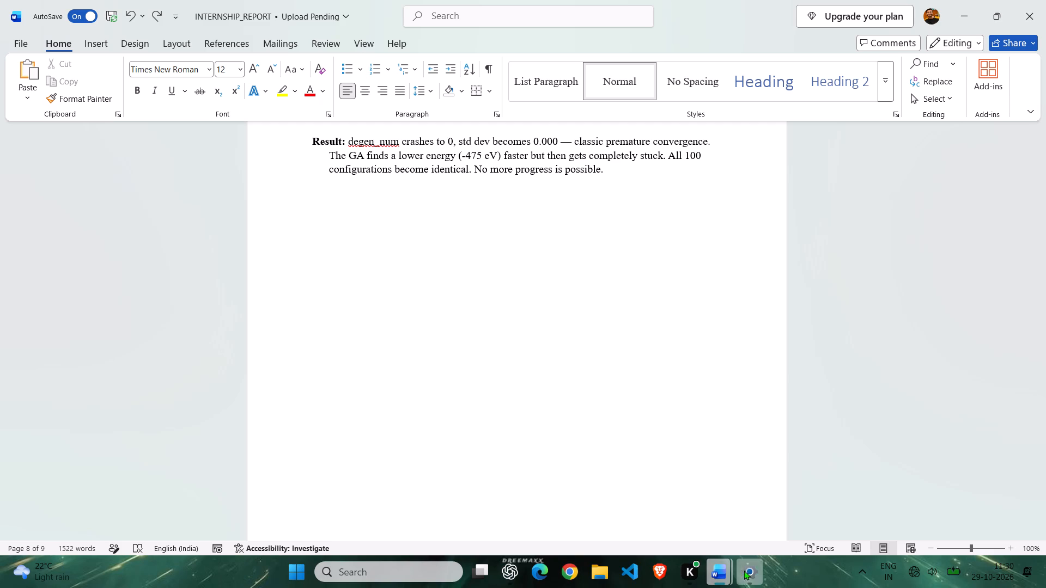
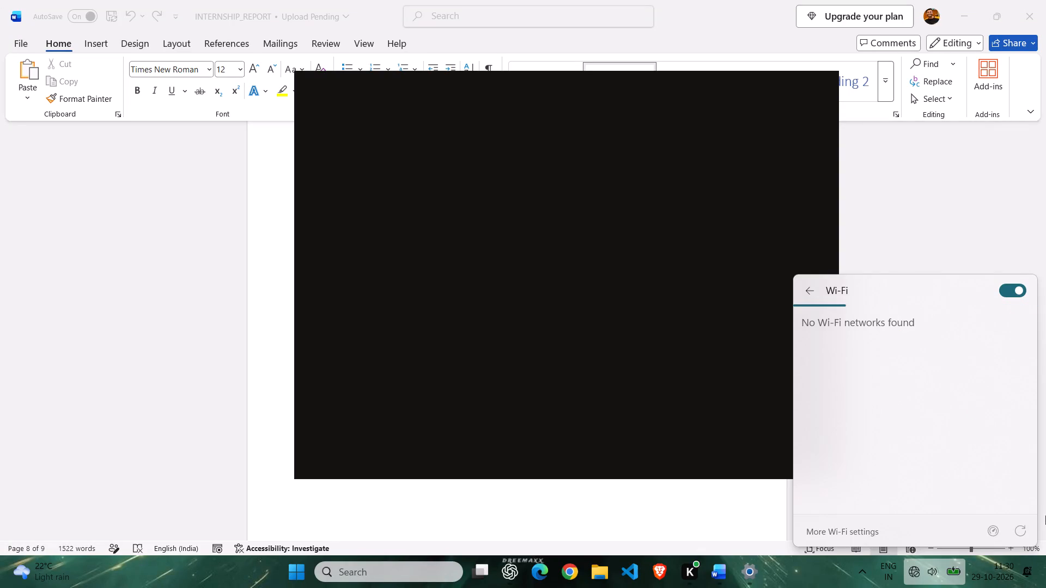
Turn Wi-Fi off and back on, and rescan for available networks.
double_click(1012, 525)
triple_click(1022, 541)
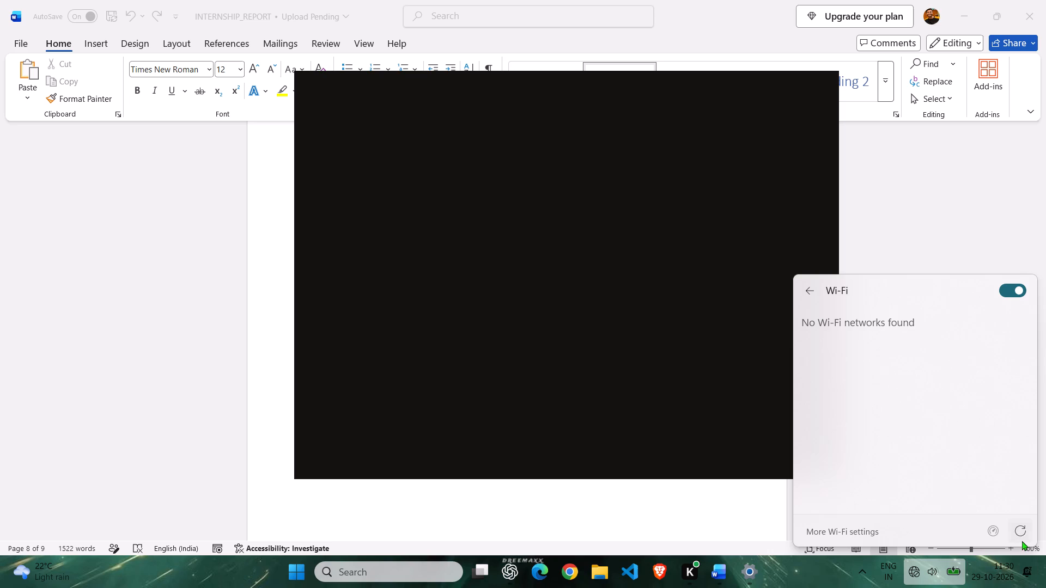
left_click(1022, 541)
left_click(1004, 281)
left_click(1012, 289)
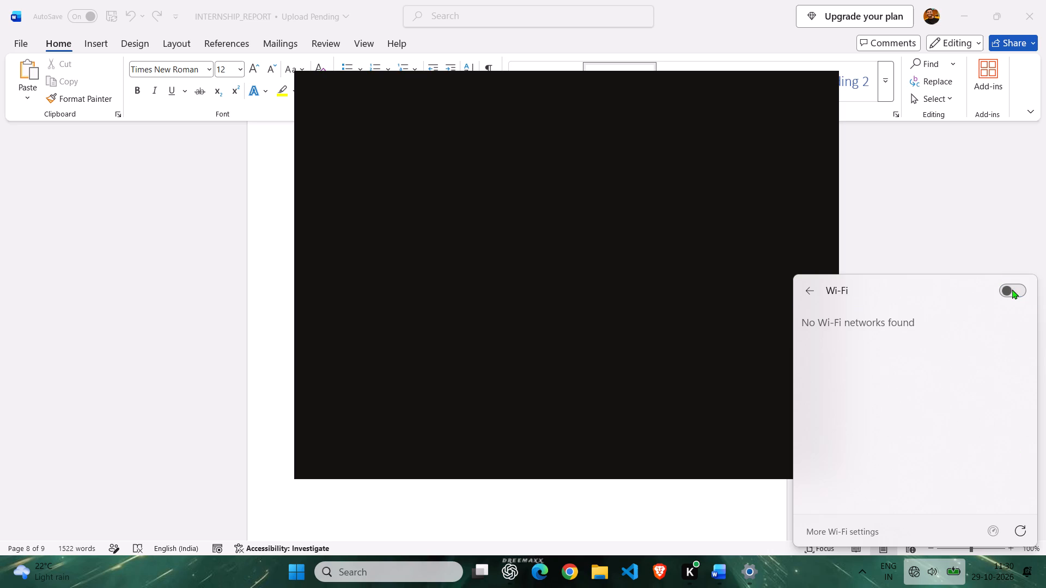
left_click(1012, 289)
left_click(1012, 289)
left_click(1012, 289)
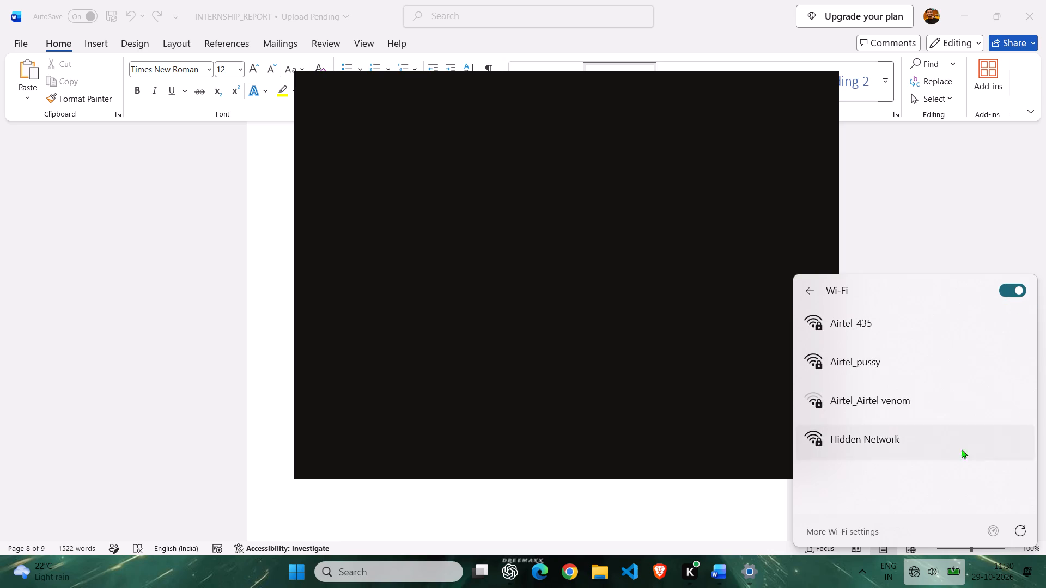
left_click(1029, 537)
left_click(1029, 537)
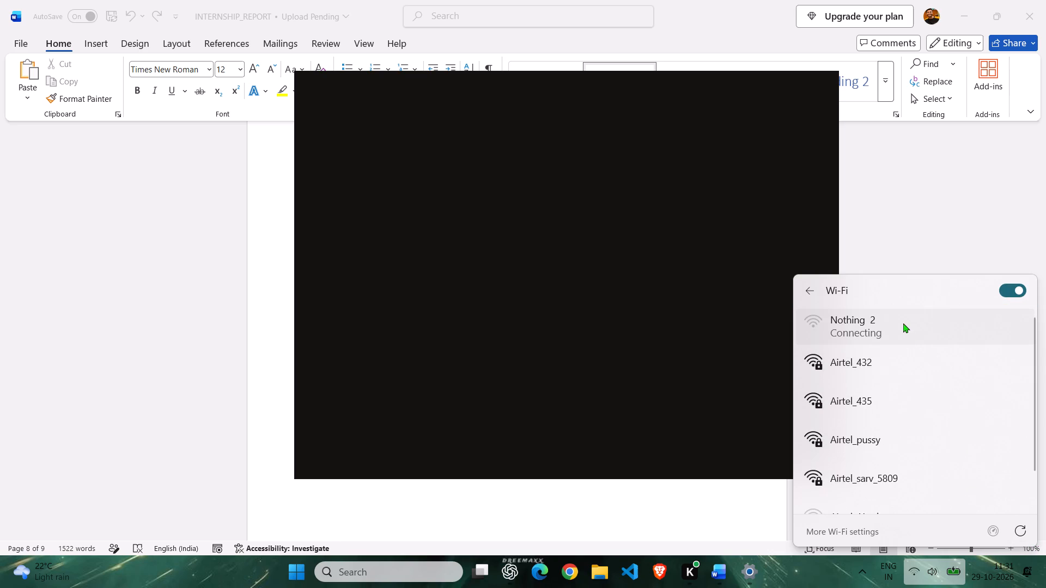
Check the connection status of the Nothing 2 network and return to the quick settings overview.
left_click(903, 323)
left_click(947, 425)
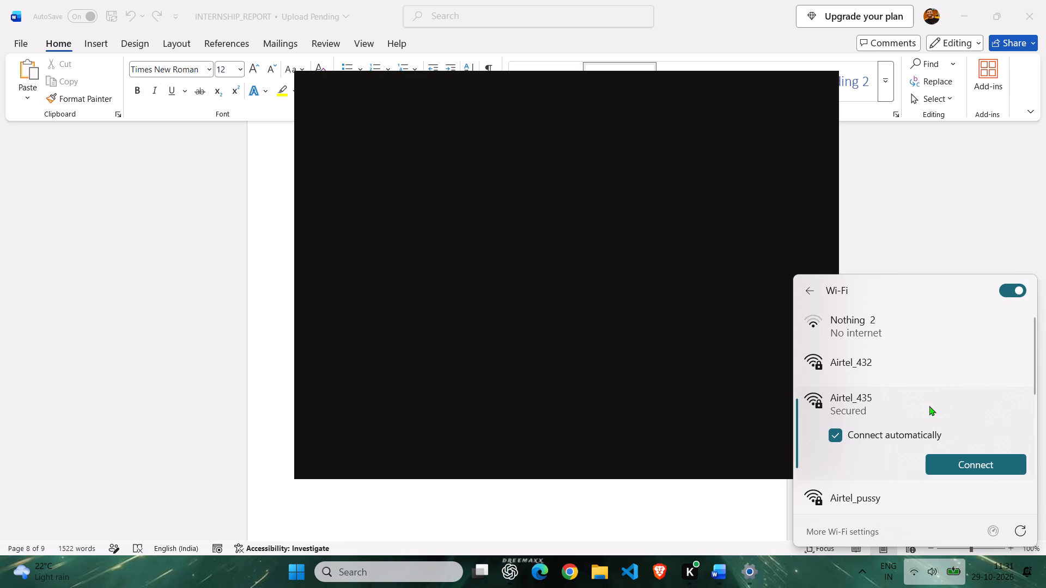
left_click(922, 328)
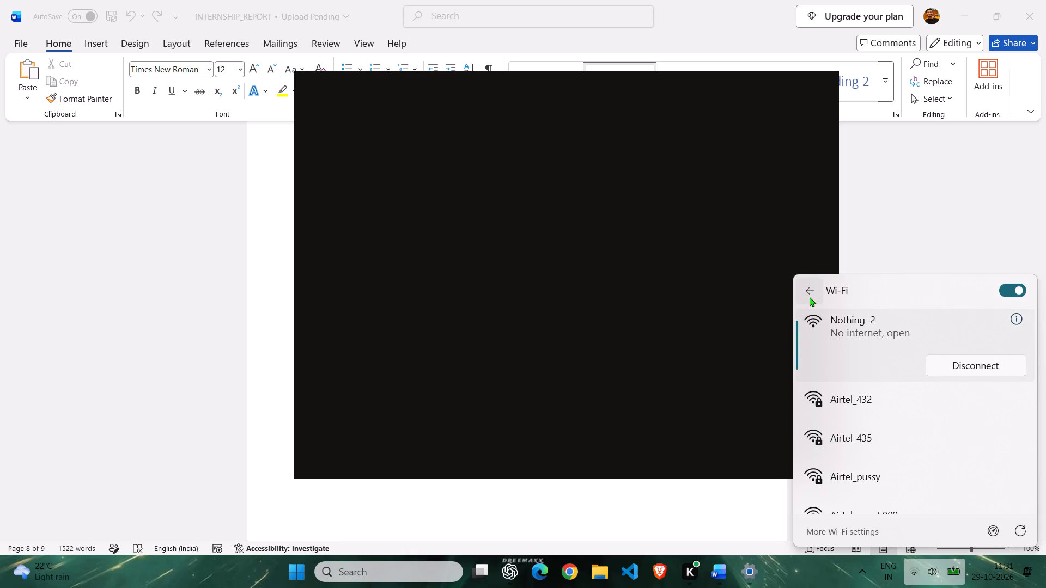
left_click(811, 291)
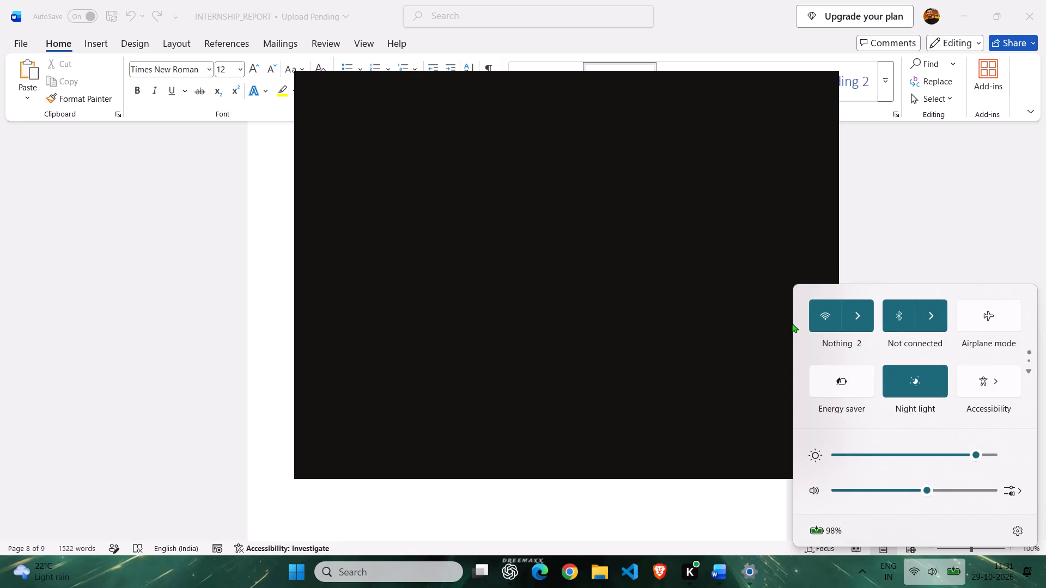
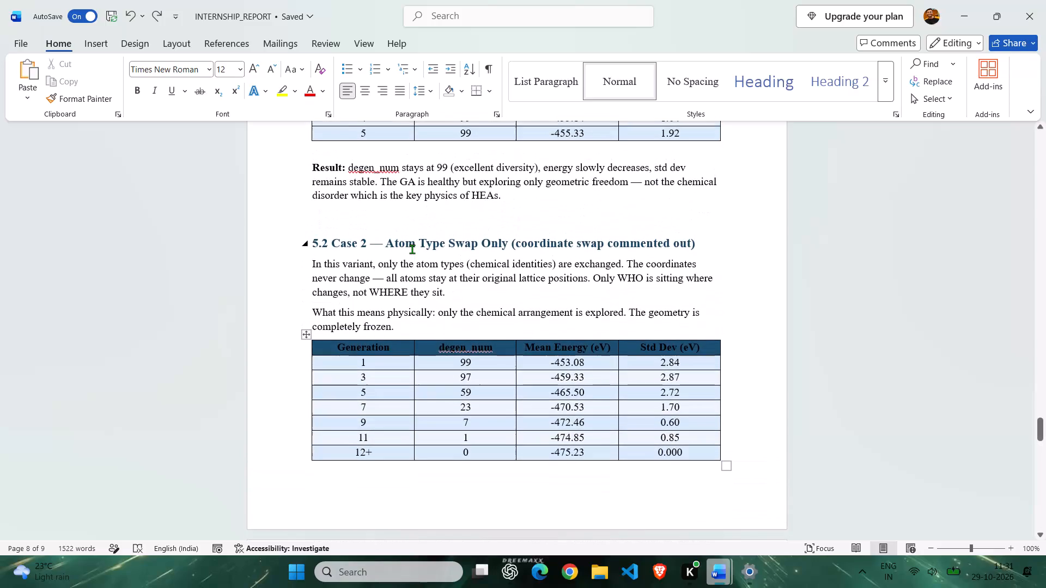
Review section 5 again from the Case Study heading through both case tables to the final Result paragraph, returning to the 5.2 table.
scroll(397, 250, "up", 12)
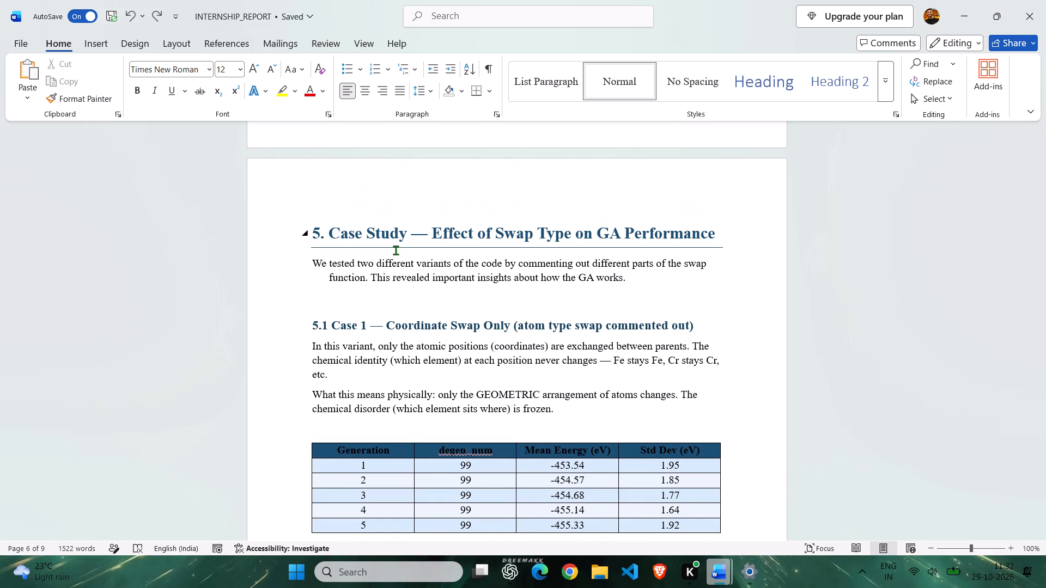
scroll(392, 250, "down", 8)
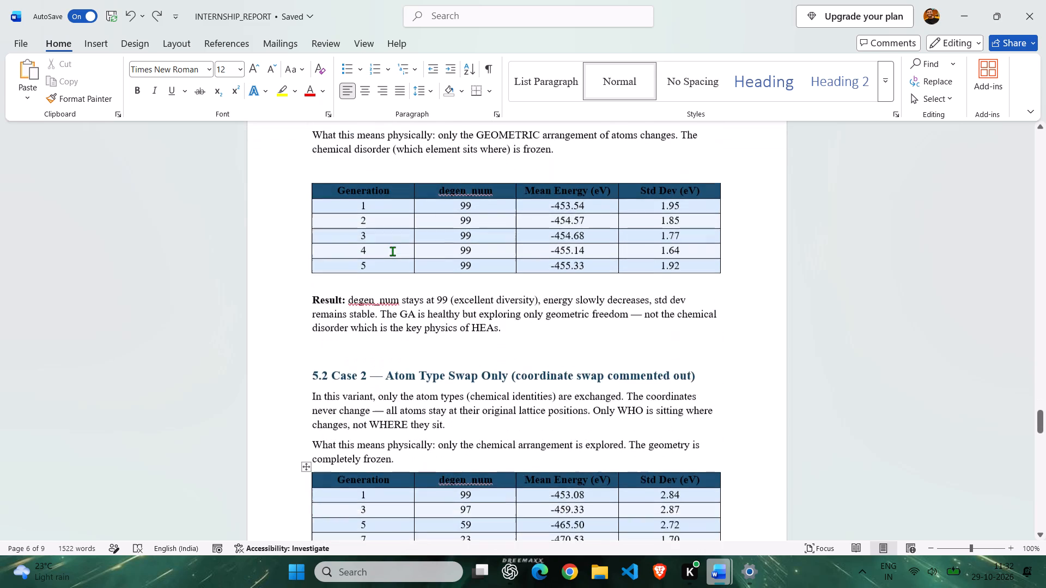
scroll(392, 251, "down", 14)
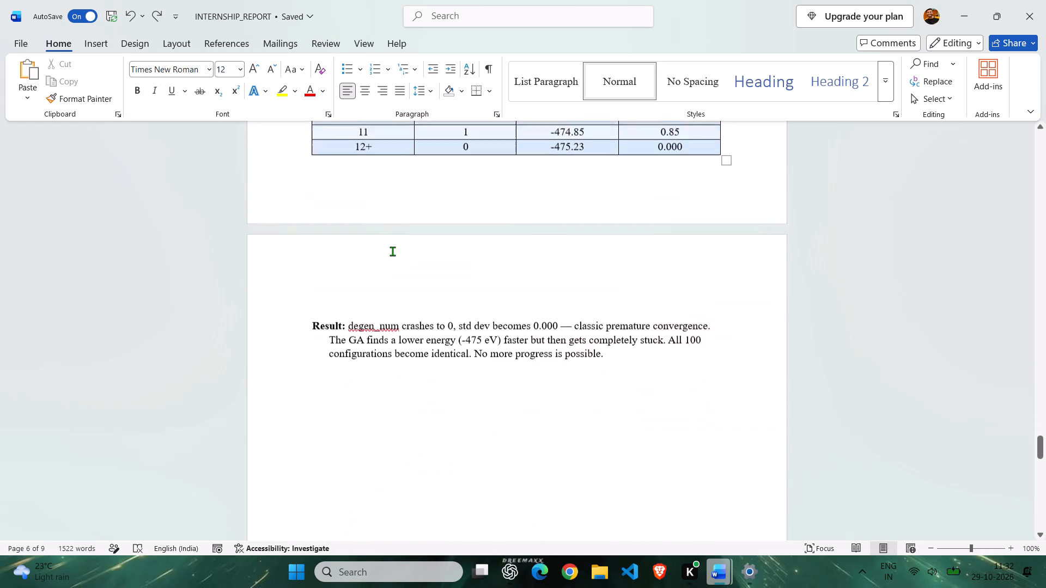
scroll(392, 251, "up", 8)
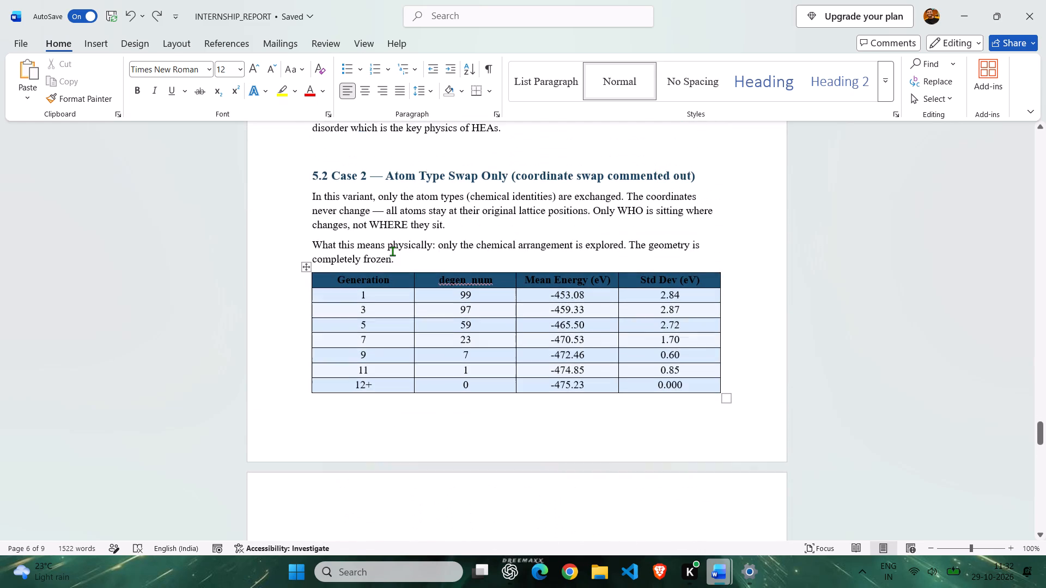
Remove the hanging indent from the Result paragraph that follows the 5.2 Atom Type Swap table.
scroll(392, 251, "down", 13)
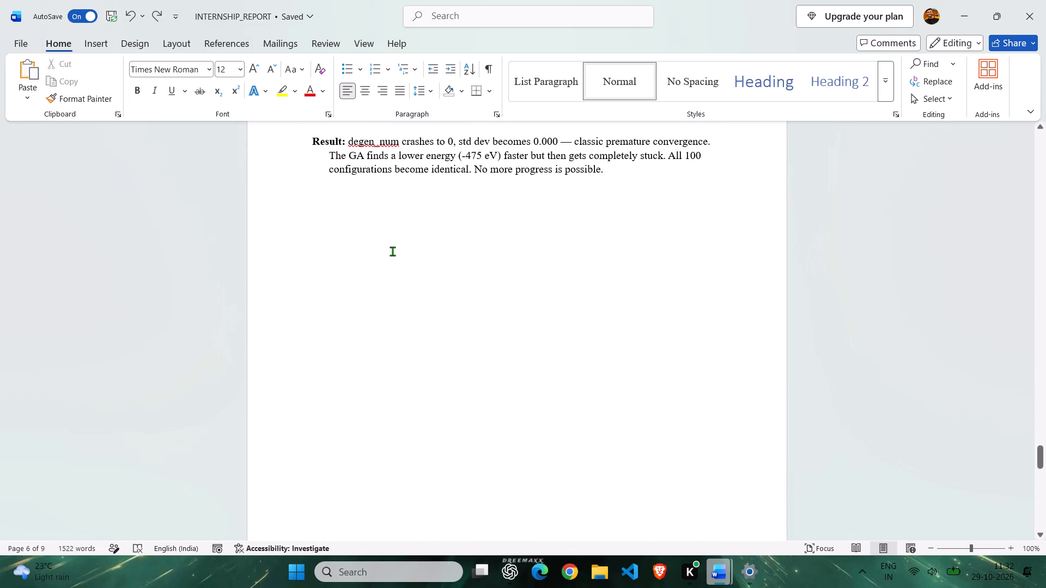
left_click(311, 140)
key("BackSpace")
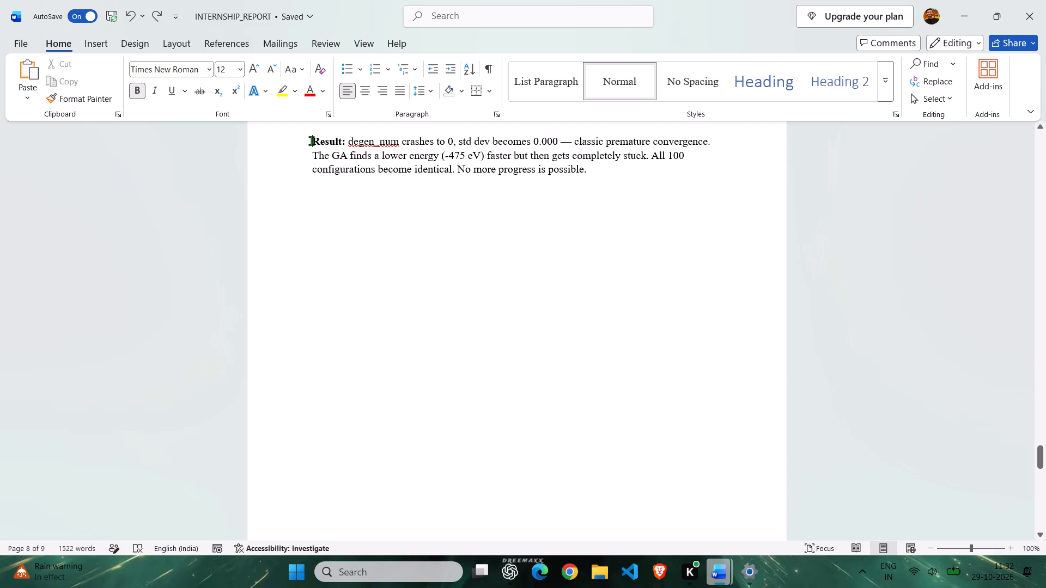
Check the layout around the 5.2 table, the Result paragraph on the following page and the blank space below it.
scroll(429, 121, "up", 10)
scroll(729, 522, "up", 2)
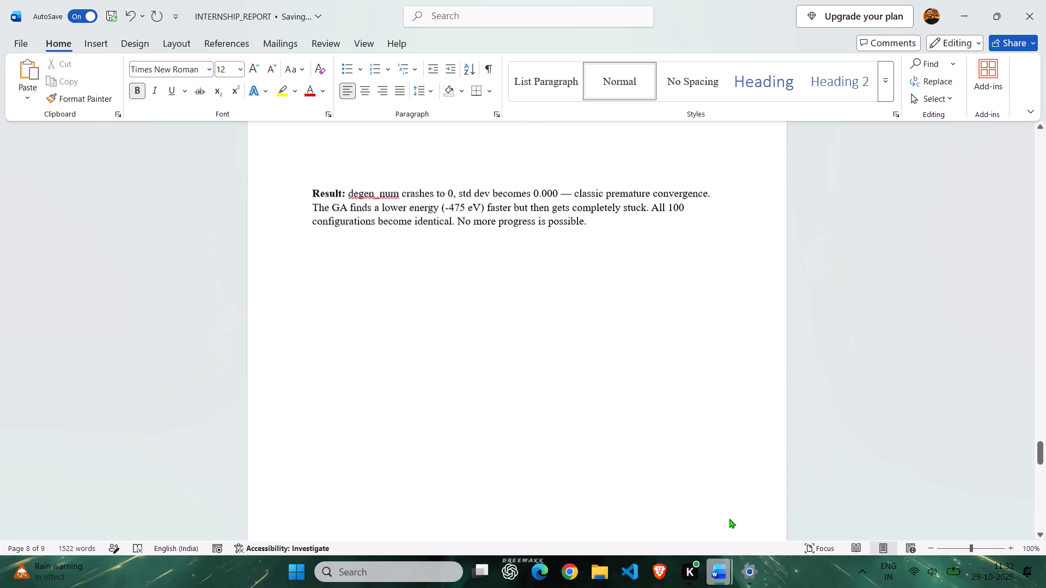
scroll(729, 518, "up", 7)
scroll(714, 469, "up", 6)
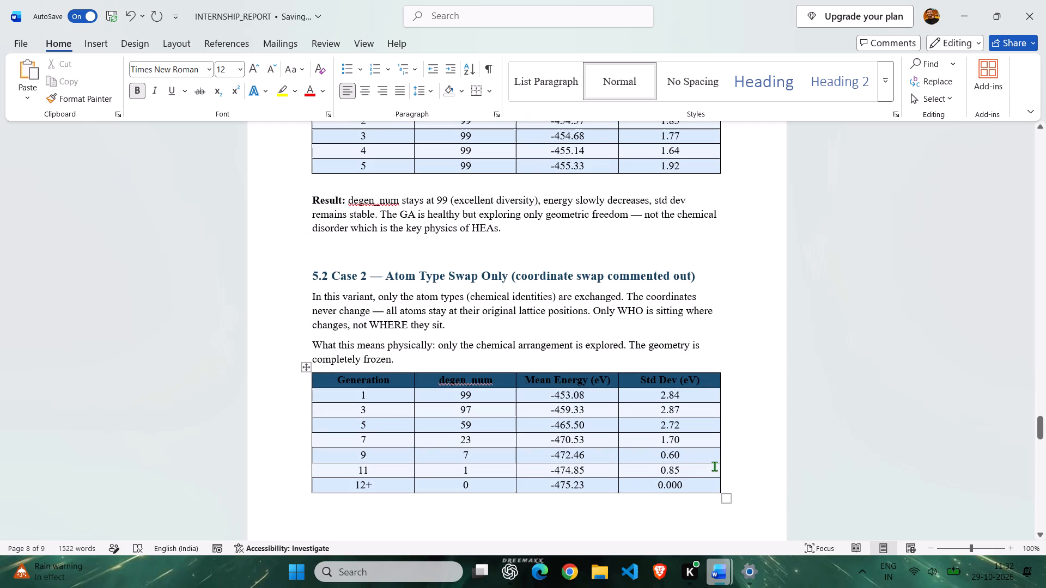
scroll(714, 466, "down", 11)
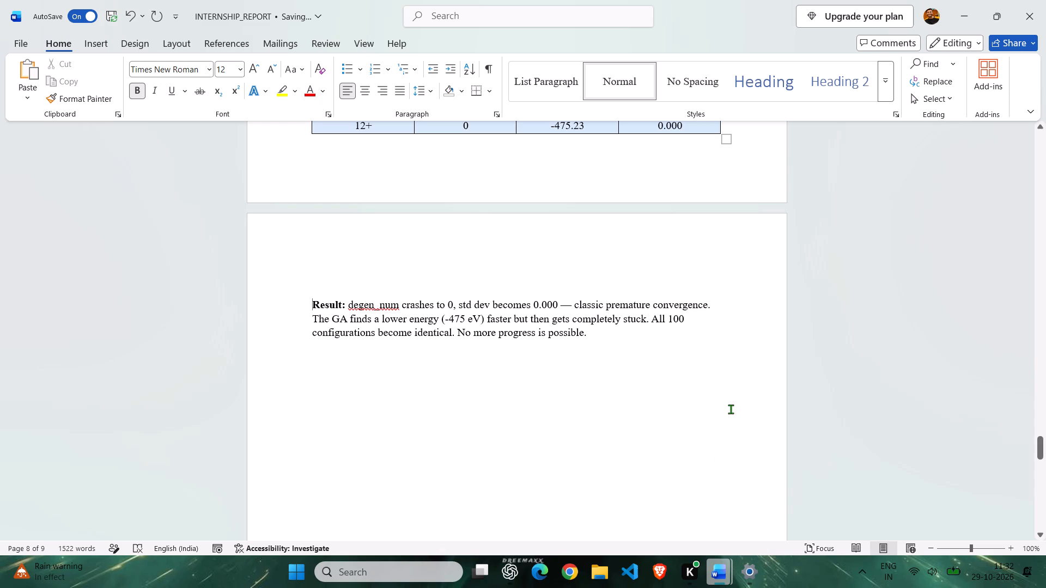
left_click(661, 338)
scroll(583, 290, "down", 1)
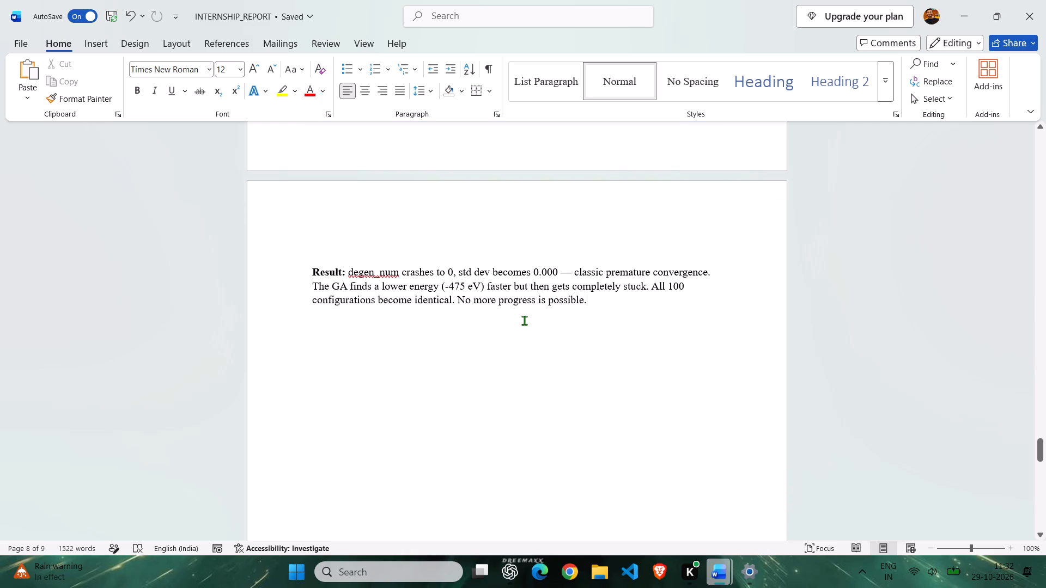
scroll(525, 320, "down", 1)
scroll(543, 312, "up", 5)
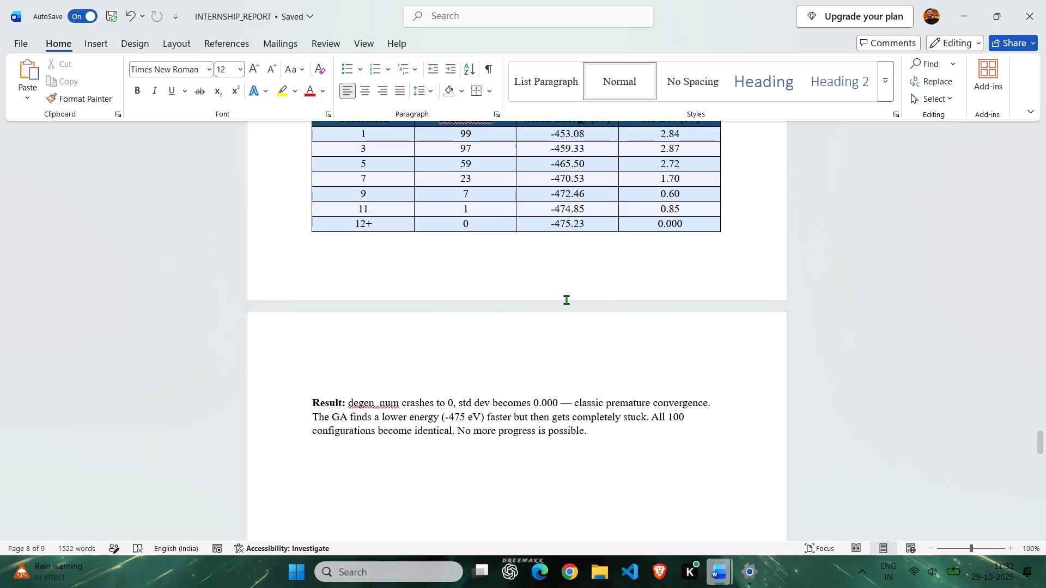
scroll(566, 299, "up", 6)
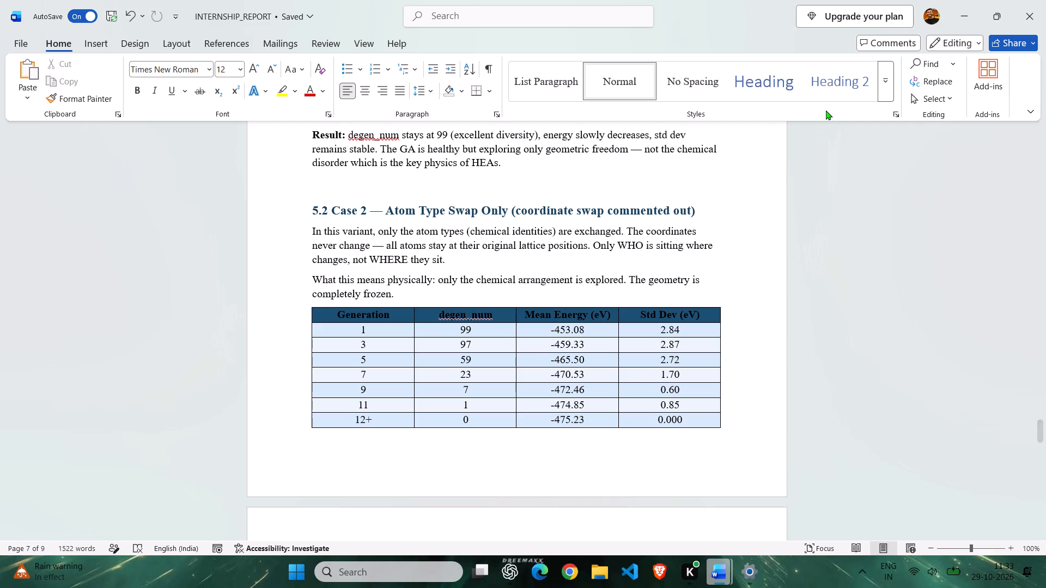
scroll(803, 206, "down", 6)
scroll(769, 364, "down", 5)
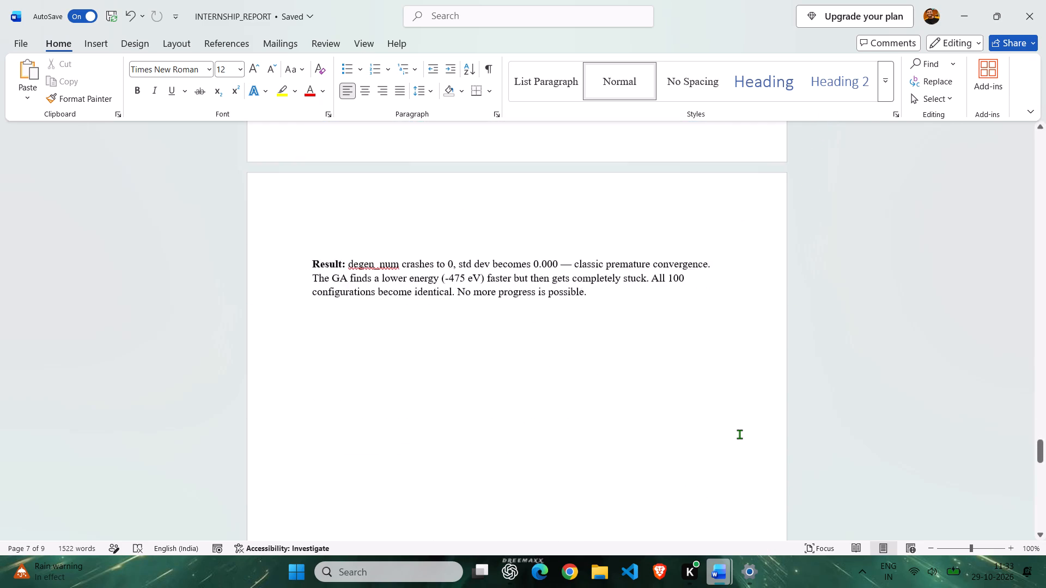
scroll(441, 233, "down", 5)
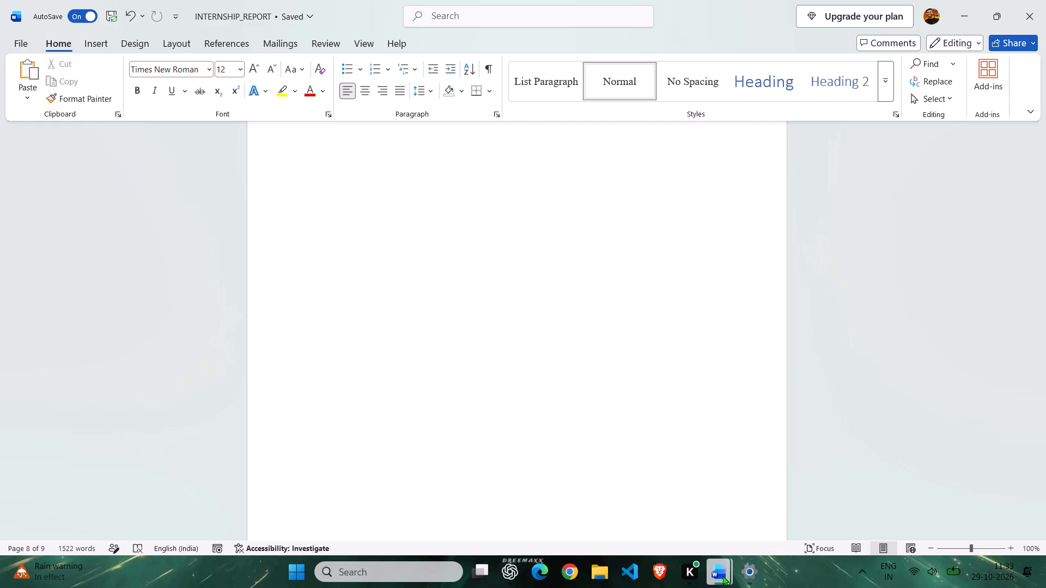
Switch to GAASP_Full_Report and copy the Figure 1 swap-type convergence chart together with its caption.
left_click(738, 494)
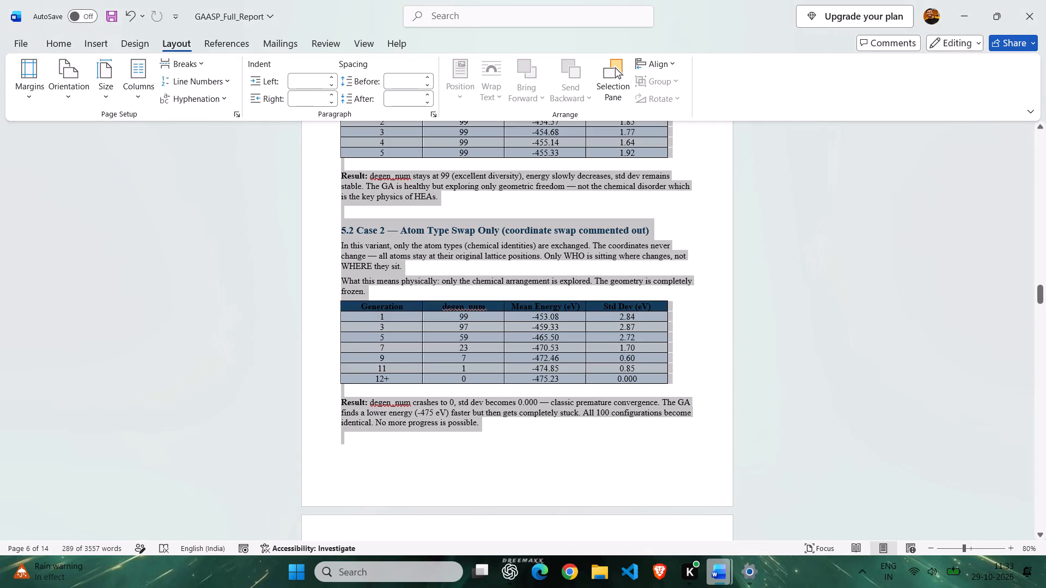
left_click(463, 453)
scroll(507, 349, "down", 9)
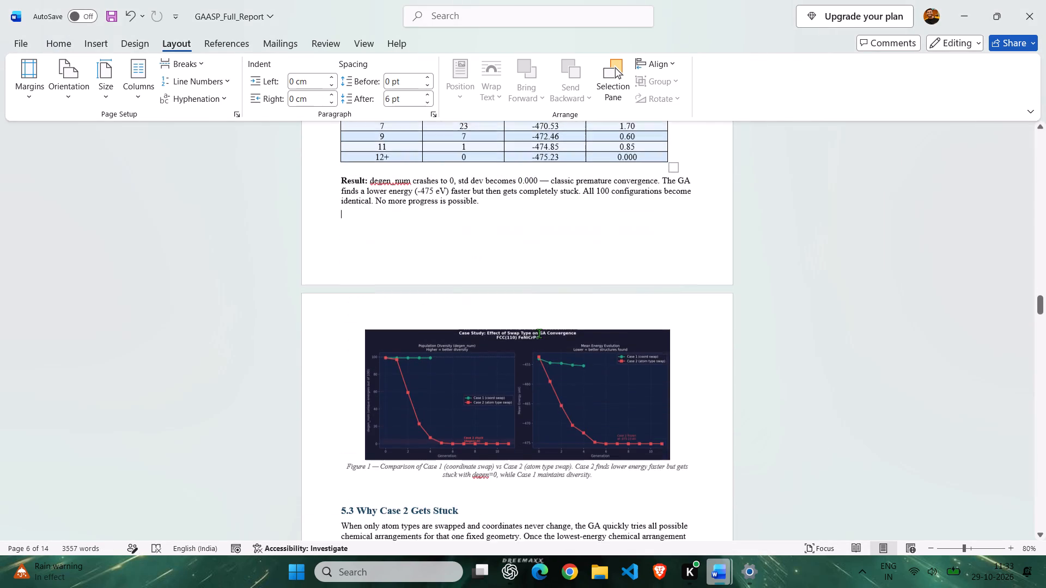
scroll(541, 332, "up", 9)
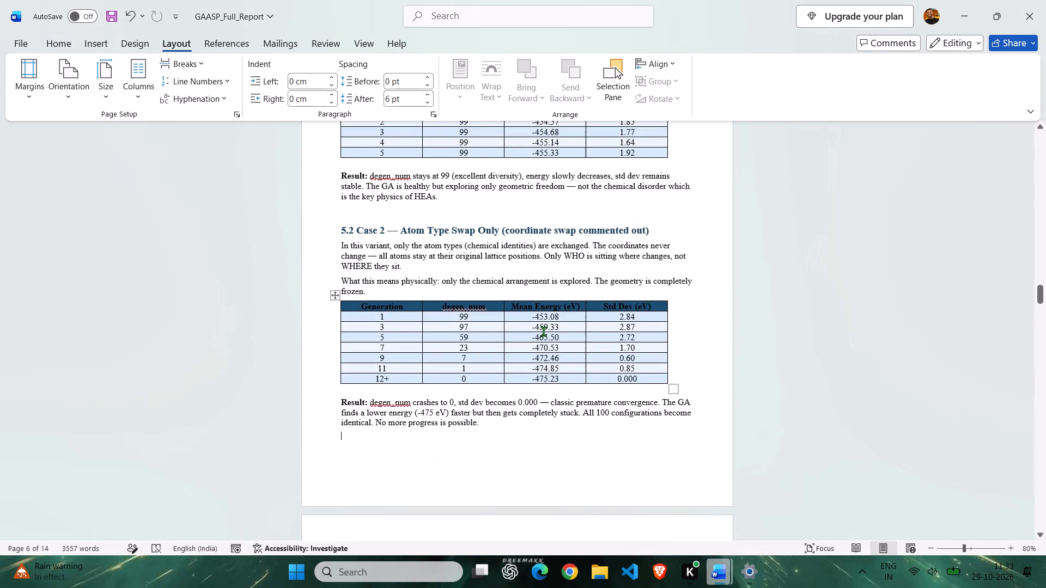
scroll(548, 329, "down", 9)
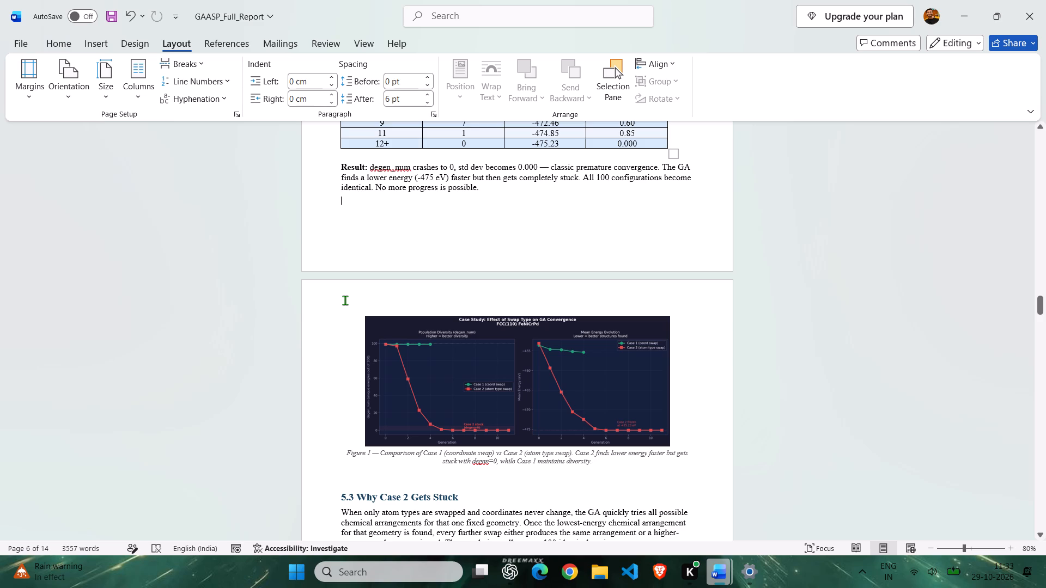
left_click_drag(345, 300, 381, 314)
left_click_drag(381, 314, 660, 476)
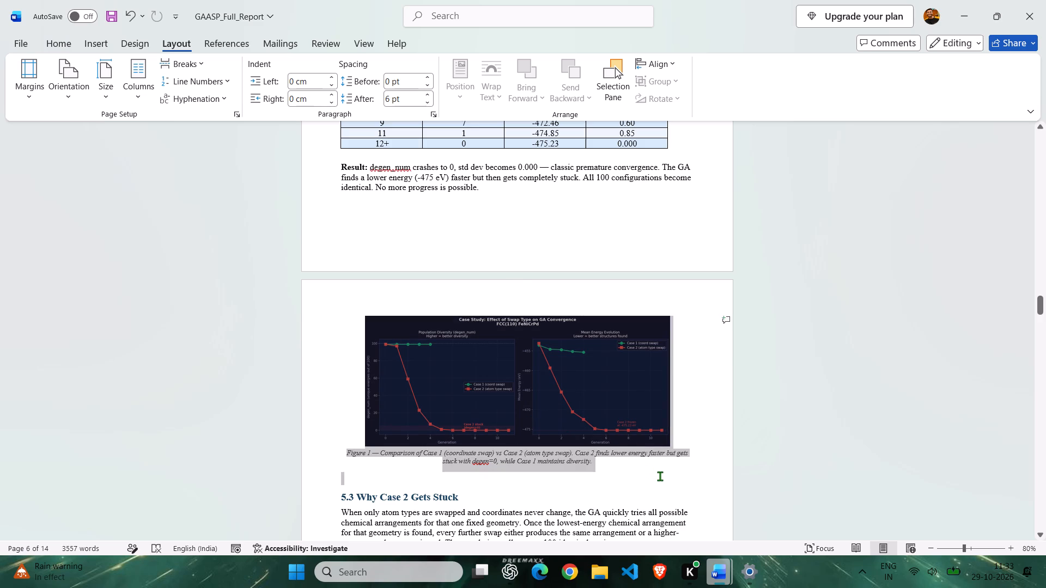
left_click_drag(660, 476, 641, 460)
key("ctrl+c")
Return to INTERNSHIP_REPORT and paste the chart and caption below the Result paragraph of section 5.2.
key("alt+Tab")
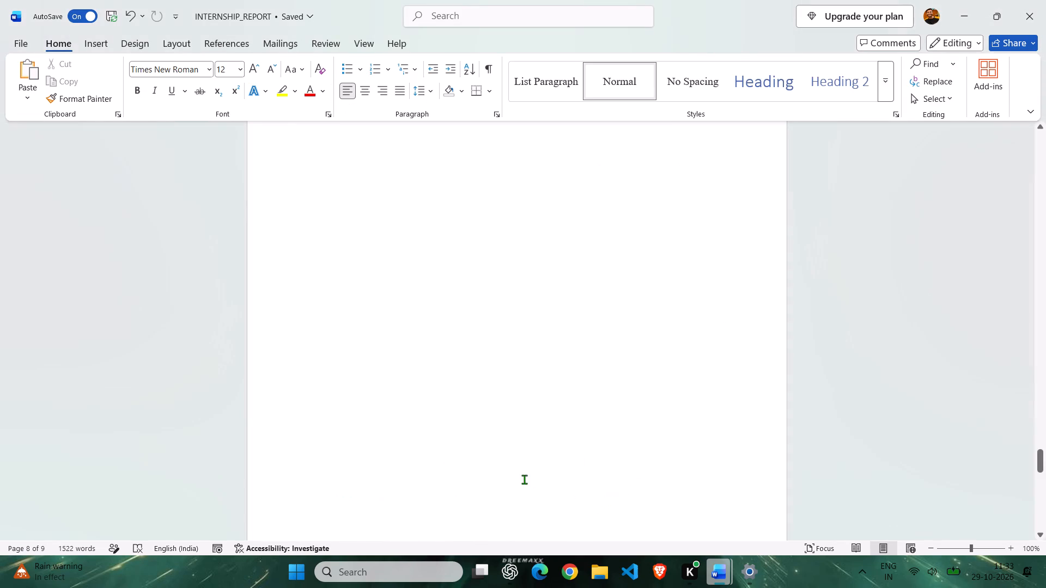
scroll(485, 421, "up", 6)
scroll(485, 420, "down", 2)
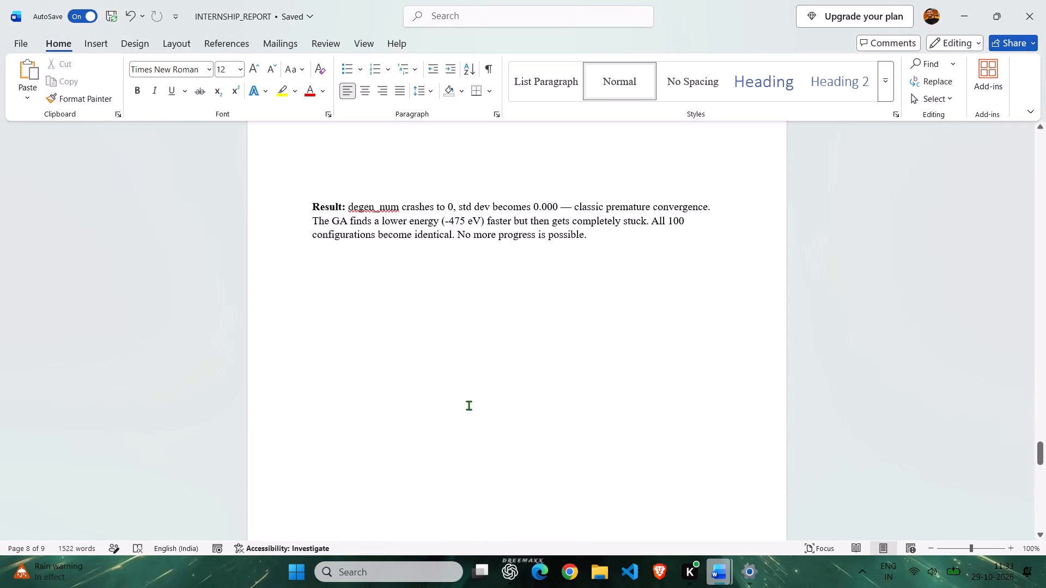
left_click(341, 310)
key("ctrl+v")
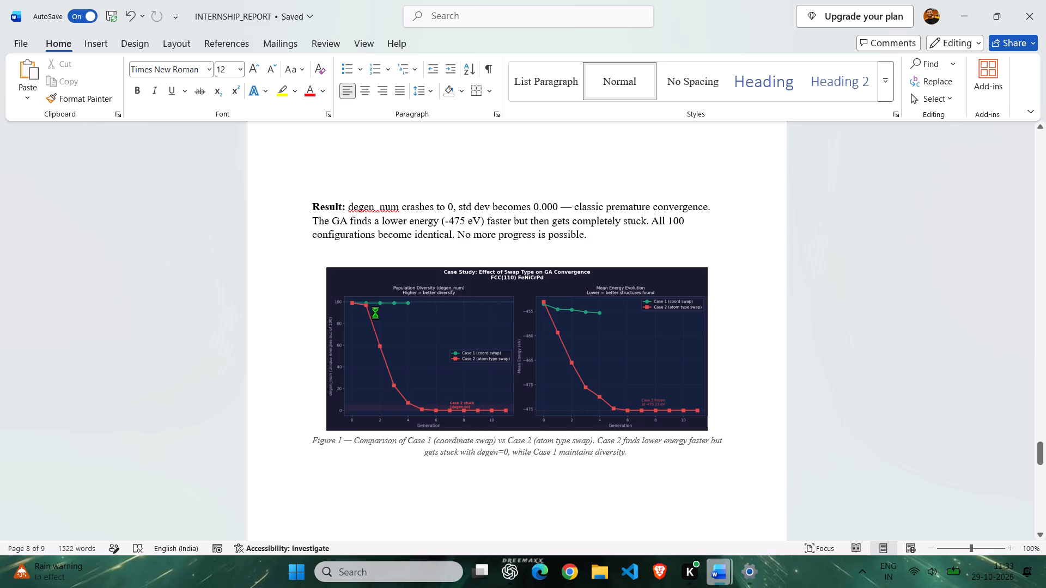
Copy section 5.3 Why Case 2 Gets Stuck, heading and both paragraphs, from GAASP_Full_Report into INTERNSHIP_REPORT below the Figure 1 caption.
key("alt+Tab")
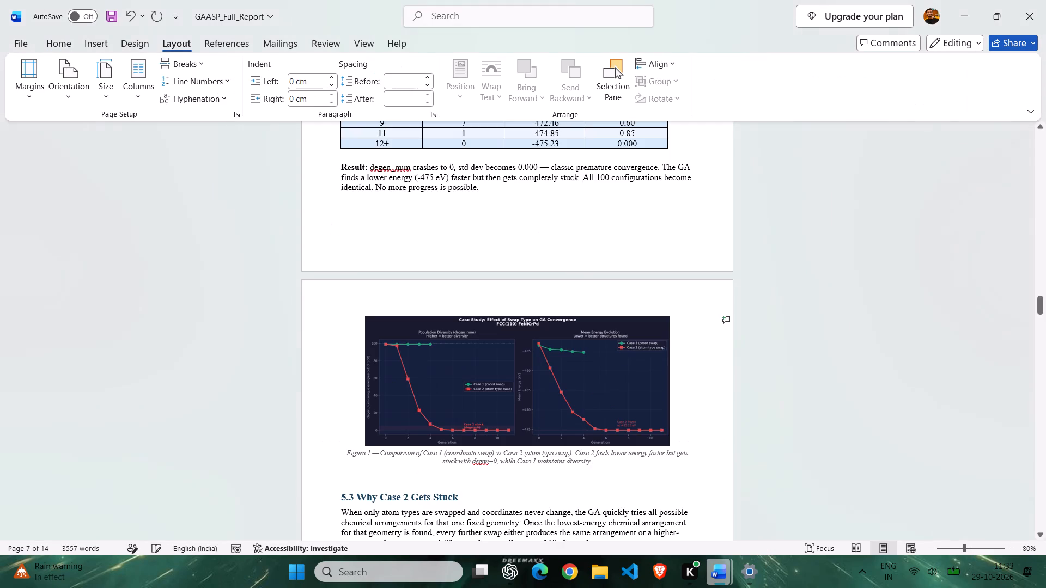
scroll(417, 476, "down", 9)
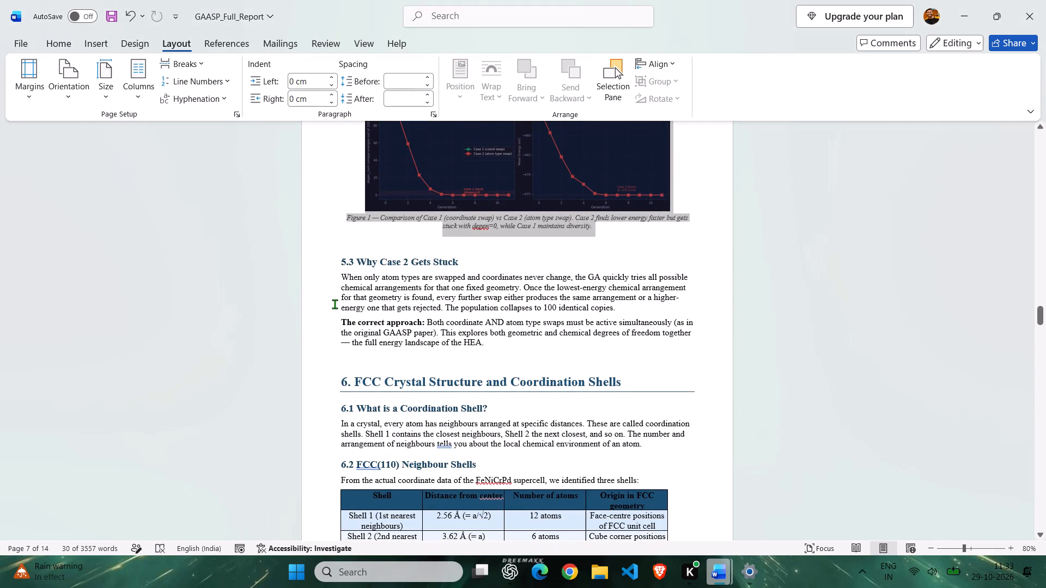
left_click(335, 304)
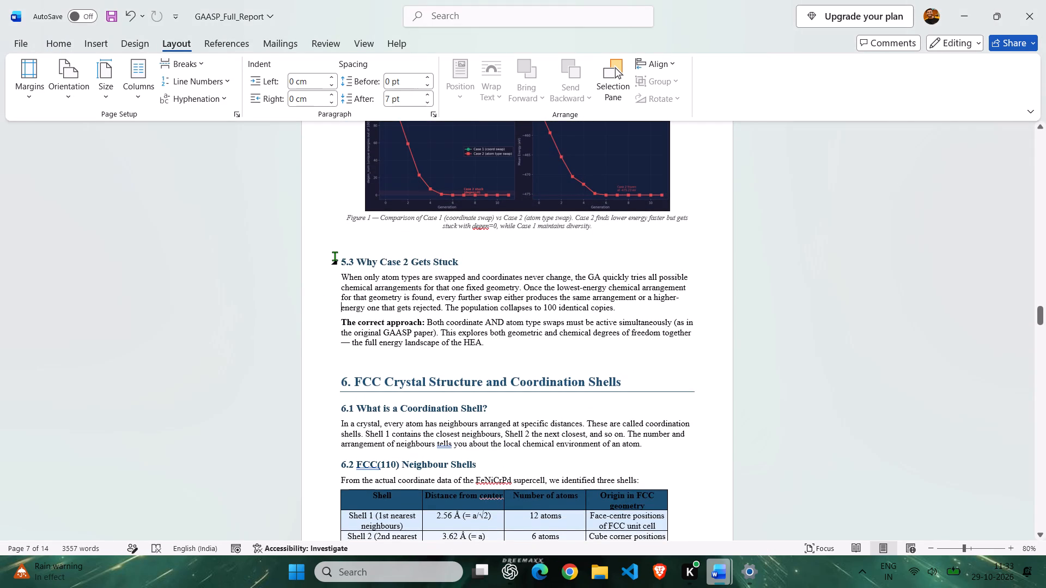
left_click_drag(337, 257, 421, 347)
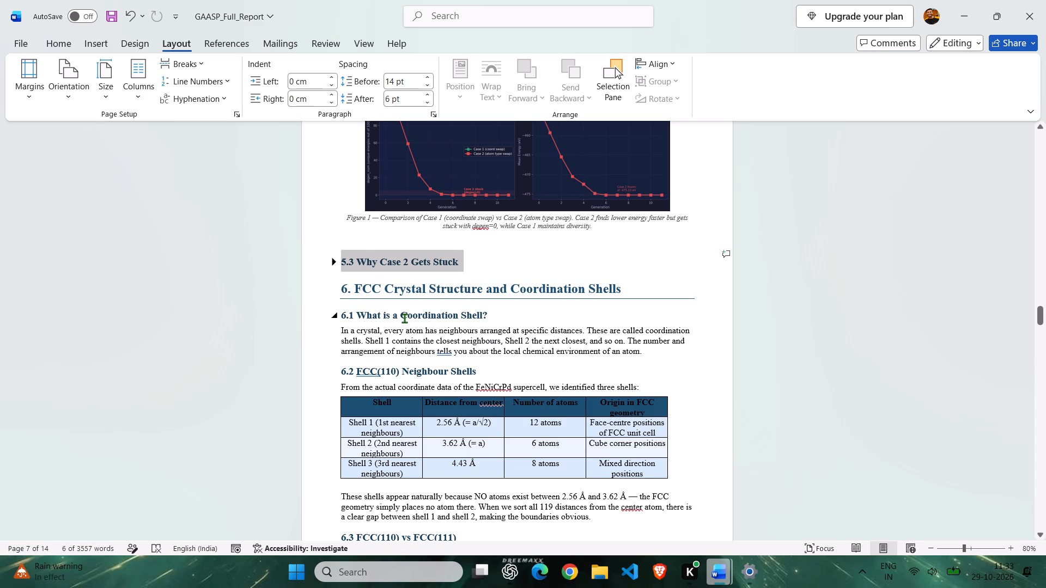
key("ctrl+z")
left_click_drag(503, 347, 364, 274)
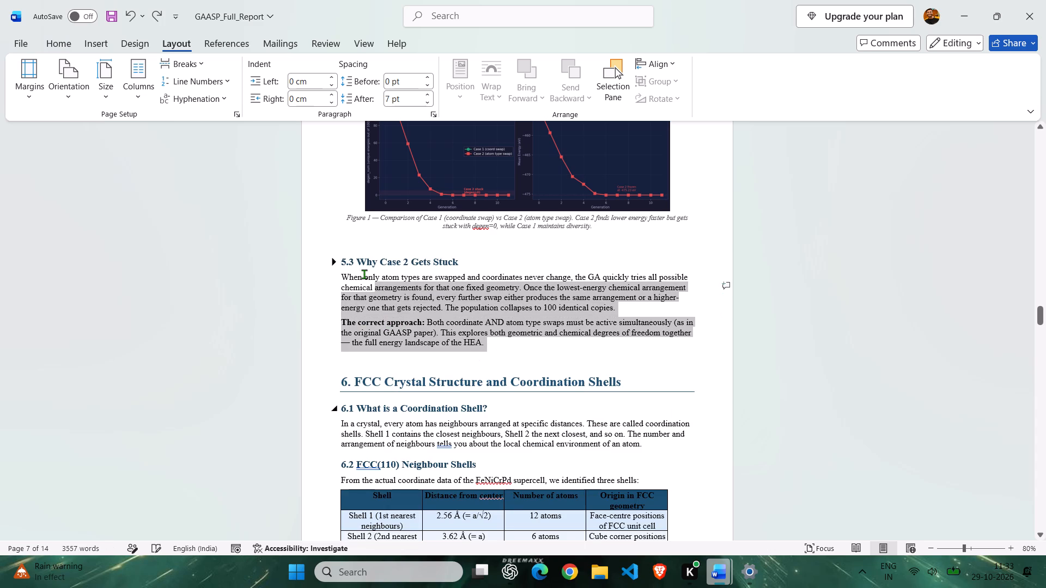
left_click_drag(364, 274, 342, 260)
key("ctrl+c")
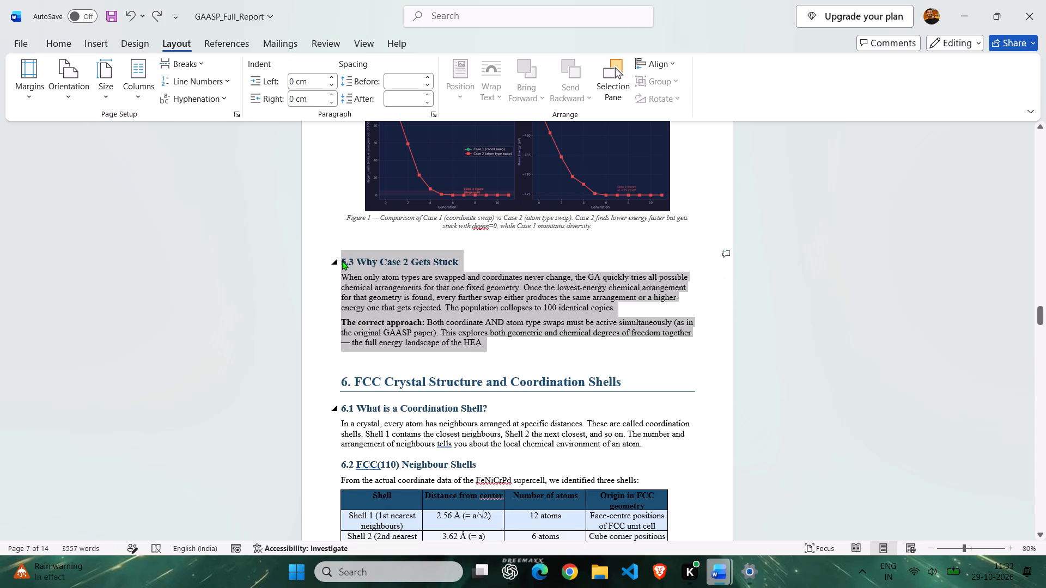
key("alt+Tab")
scroll(403, 400, "down", 4)
key("ctrl+v")
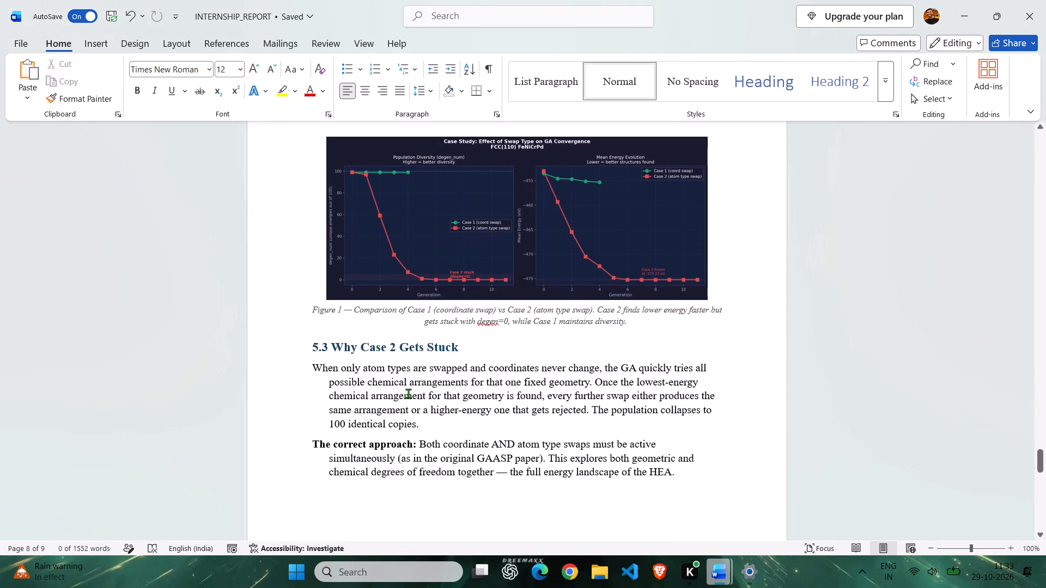
Remove the hanging indents from the two section 5.3 paragraphs, including the one starting "The correct approach:".
left_click(311, 367)
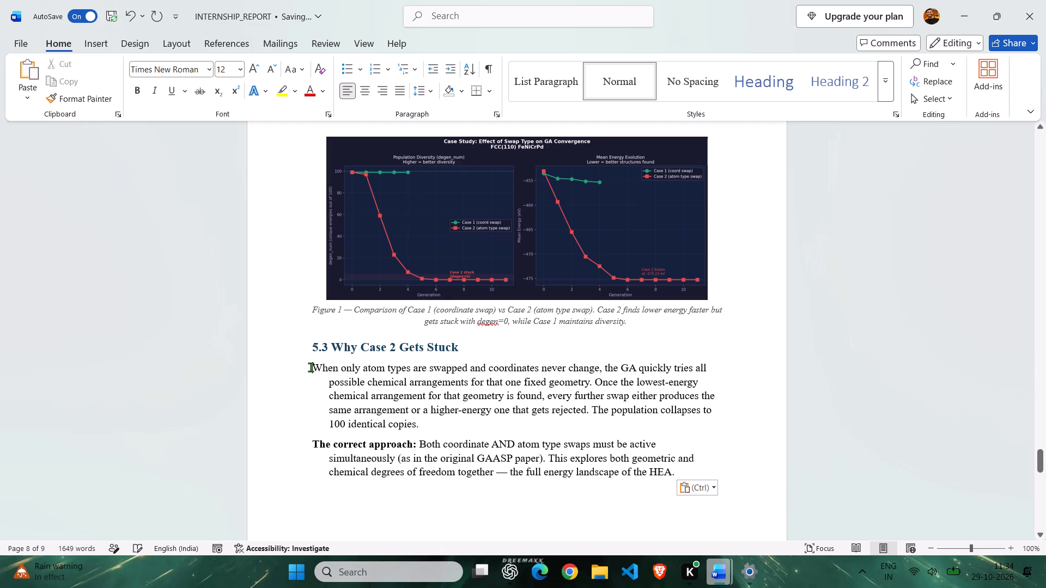
key("BackSpace")
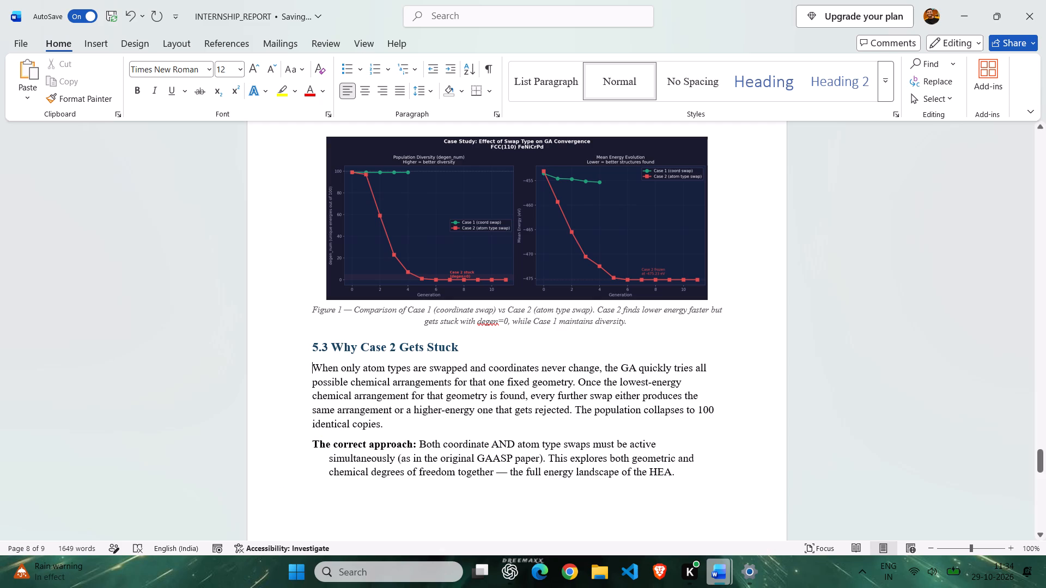
left_click(305, 455)
left_click(321, 444)
key("Left")
key("BackSpace")
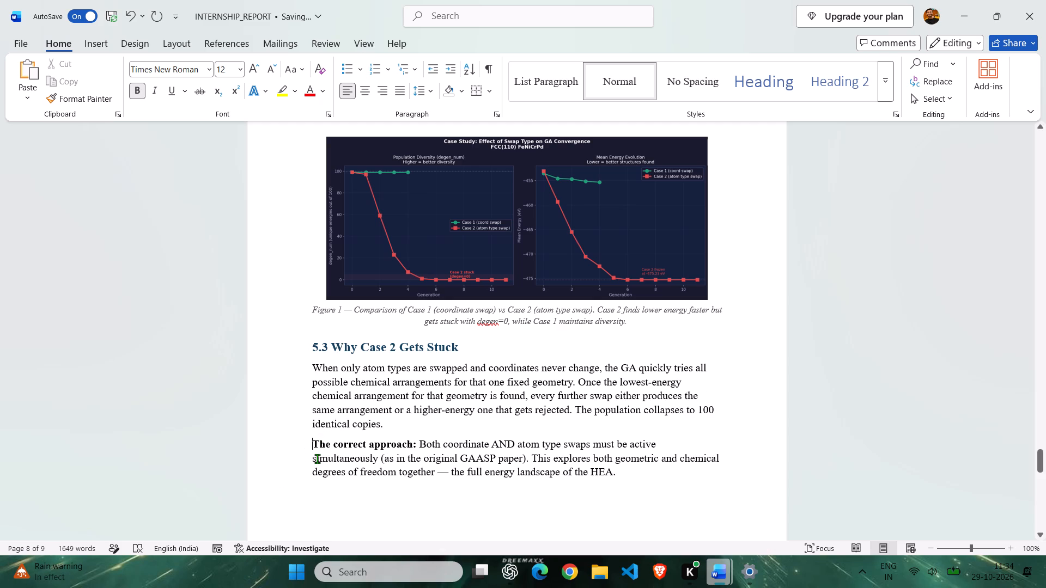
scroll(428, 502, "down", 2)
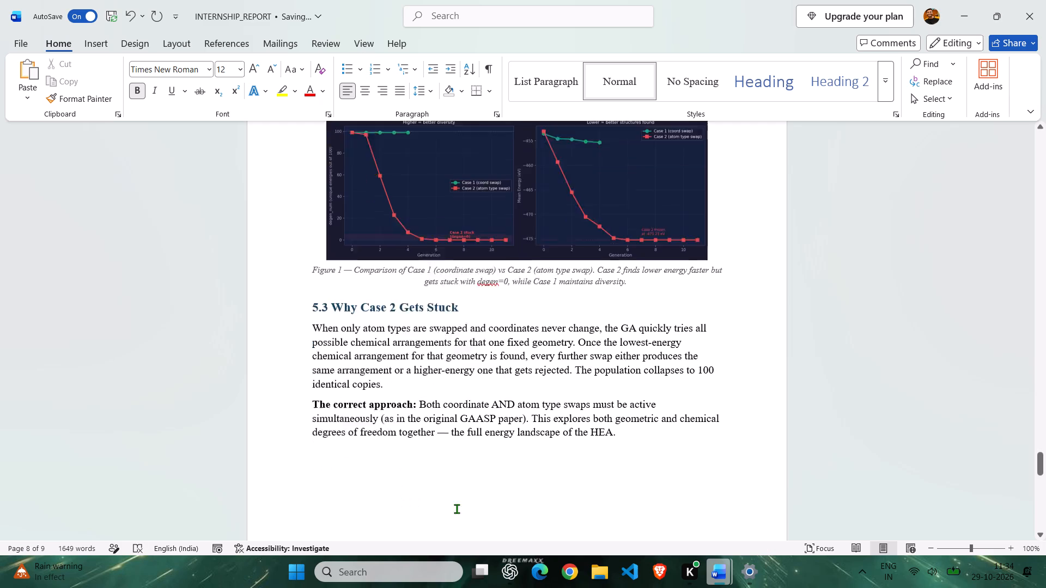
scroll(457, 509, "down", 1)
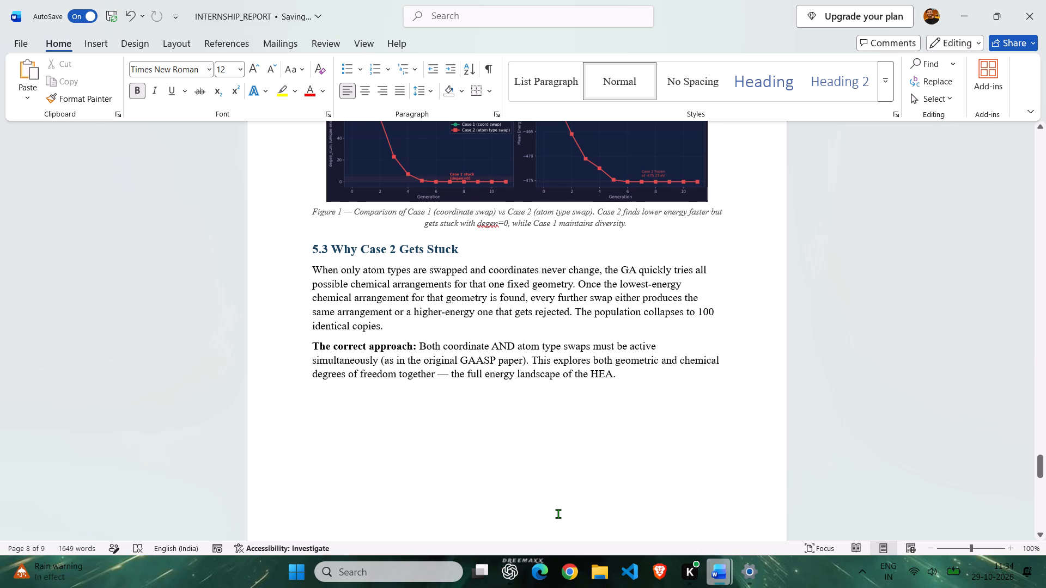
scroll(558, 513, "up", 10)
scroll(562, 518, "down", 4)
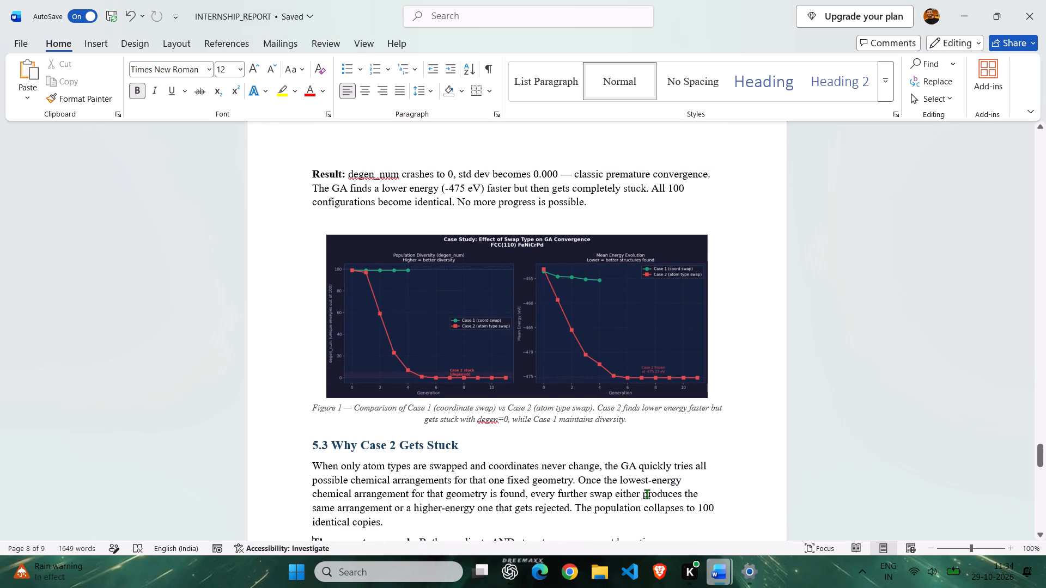
Add an empty line below the "The correct approach:" paragraph that ends section 5.3 in INTERNSHIP_REPORT.
scroll(479, 389, "down", 5)
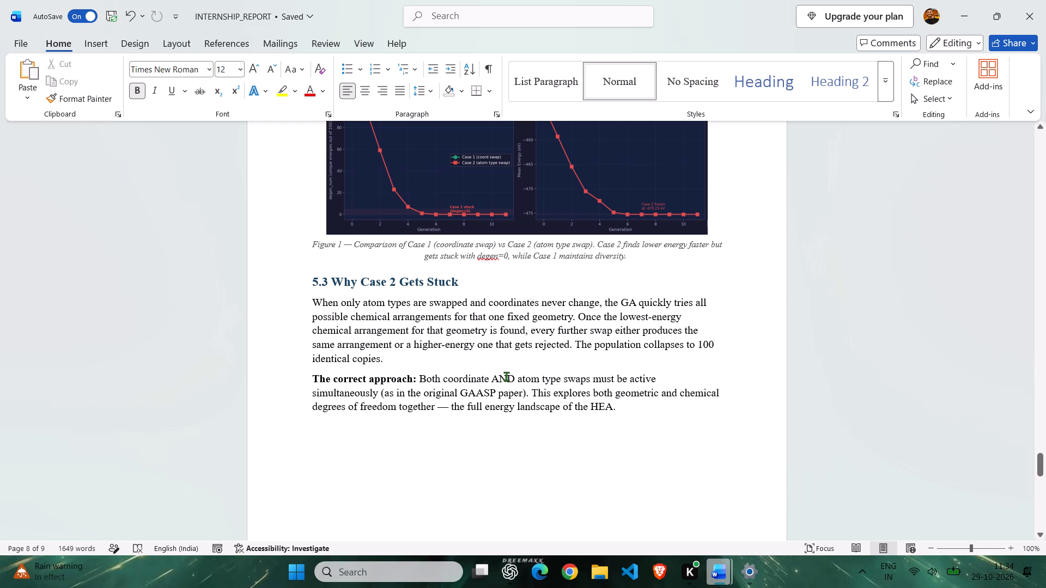
right_click(536, 393)
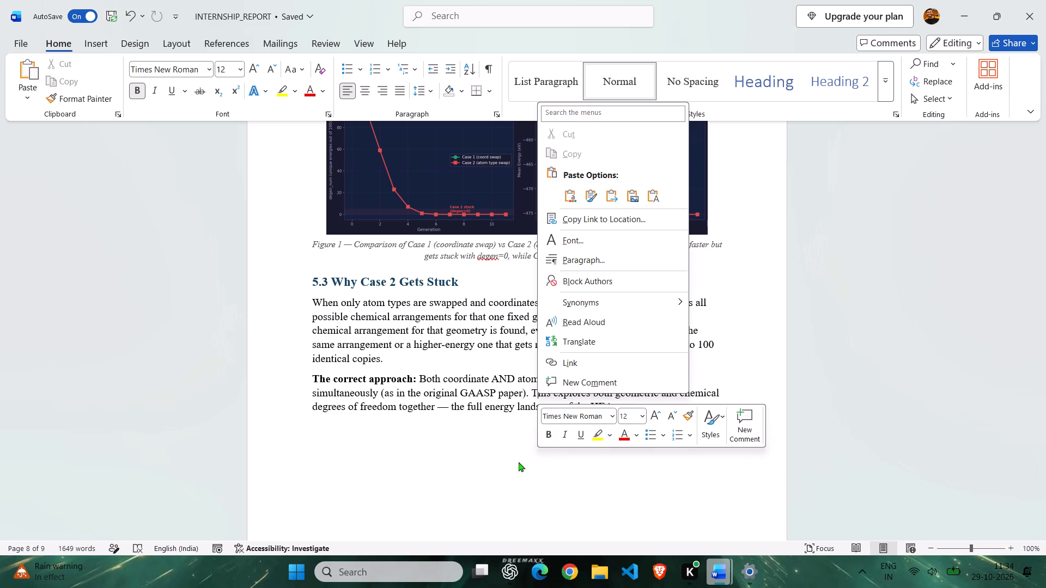
left_click(477, 483)
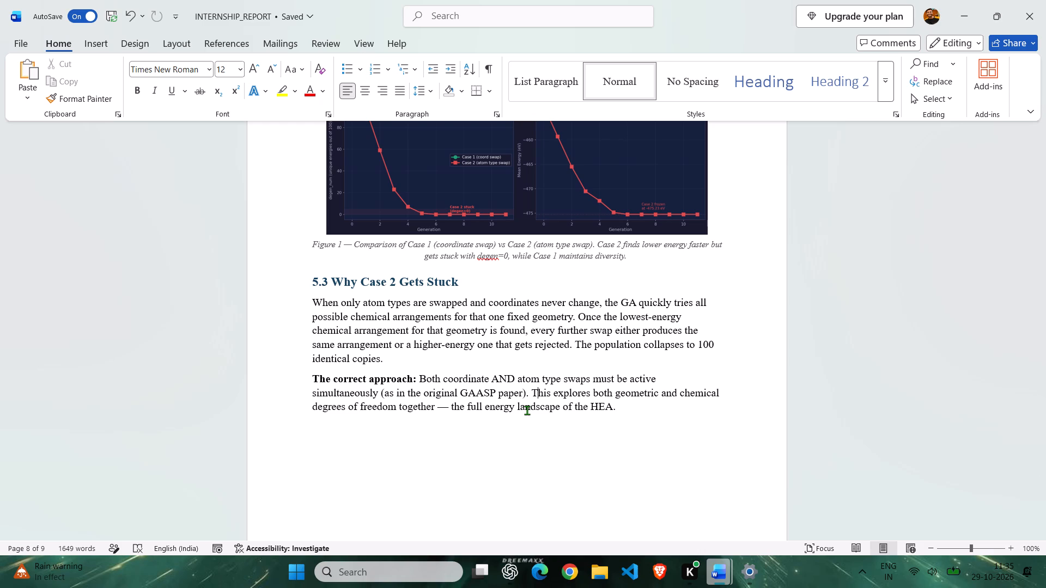
left_click(706, 418)
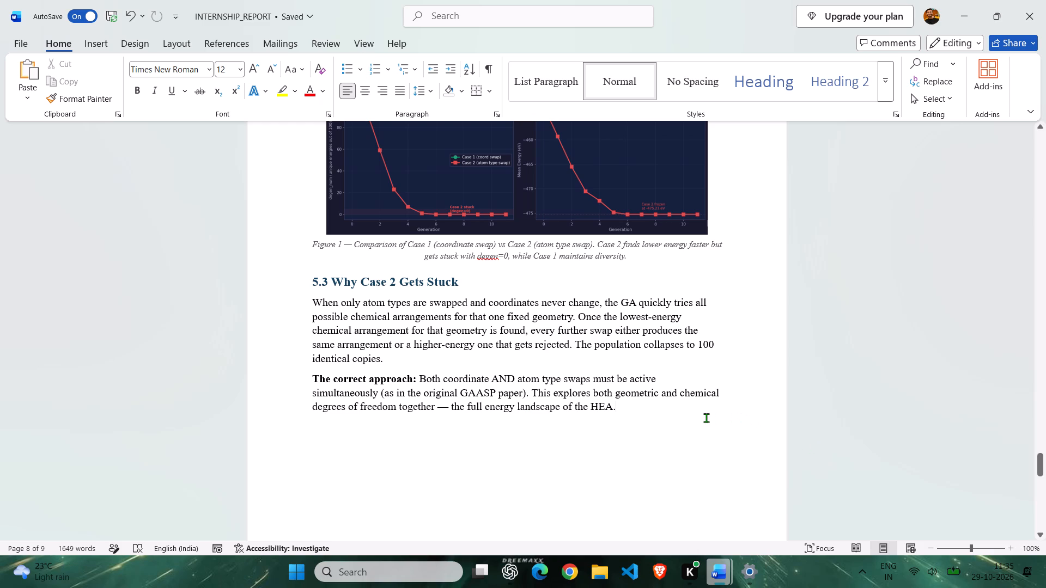
key("Return")
key("Return")
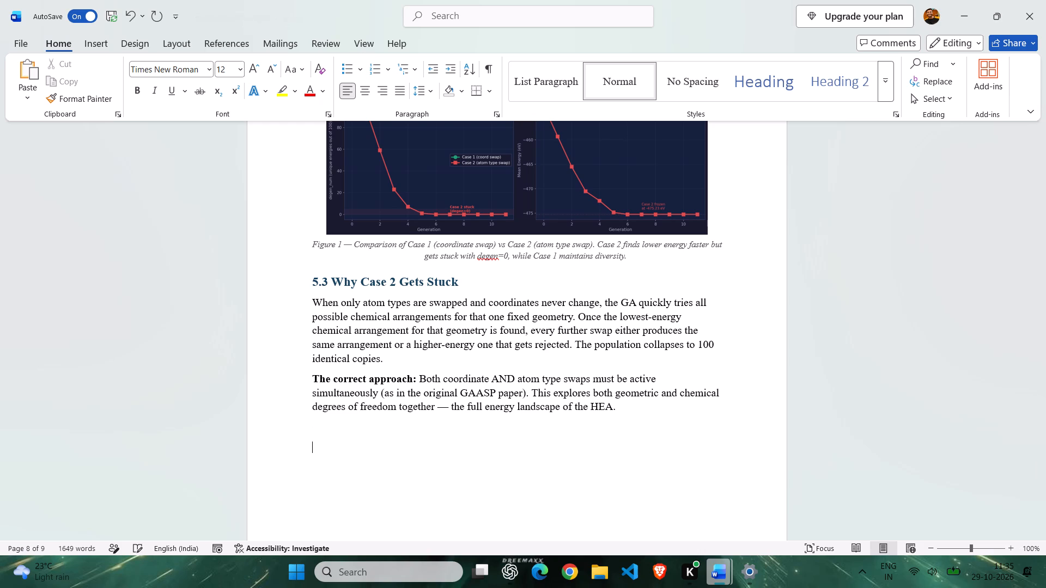
key("BackSpace")
Switch to GAASP_Full_Report and look through the remaining content from section 6 to section 11 Conclusions.
key("alt+Tab")
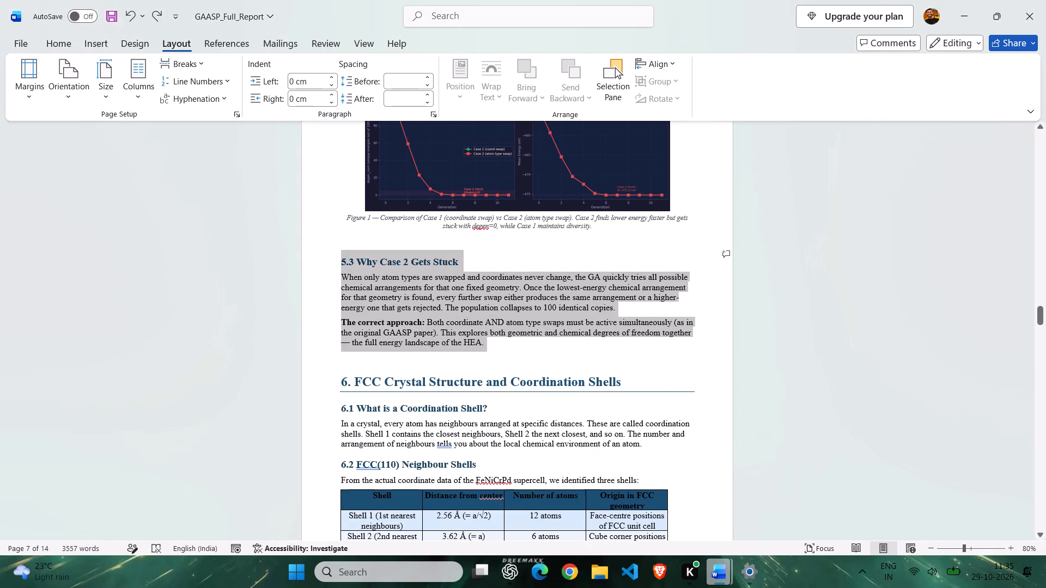
scroll(637, 363, "down", 4)
scroll(769, 330, "down", 4)
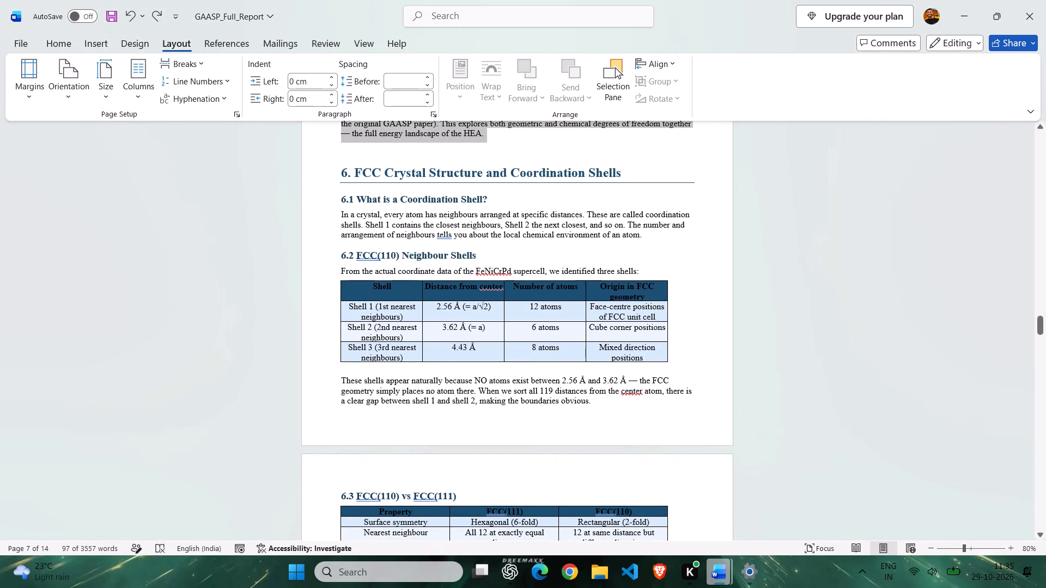
left_click(678, 450)
scroll(678, 450, "down", 12)
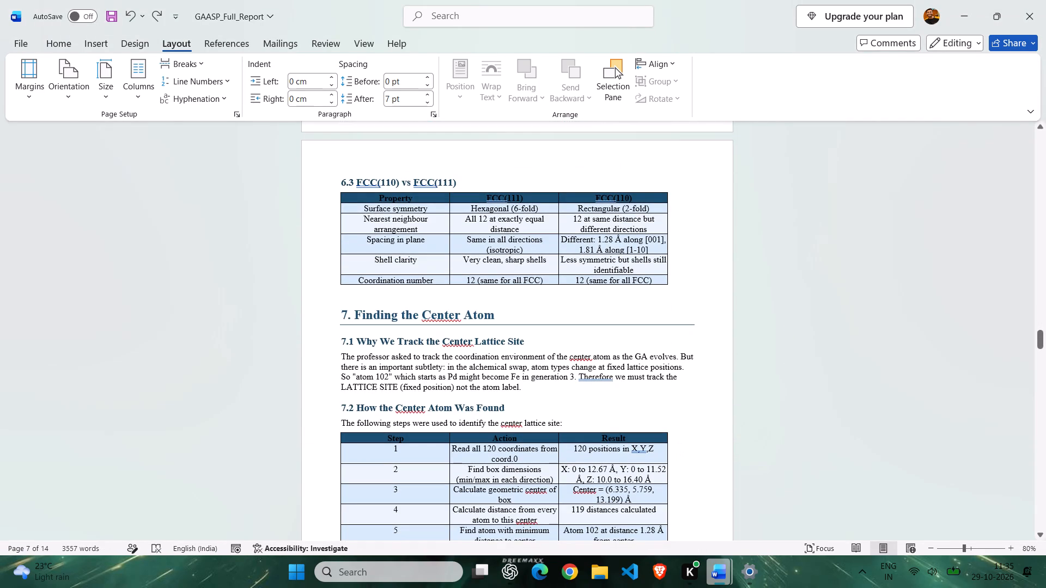
scroll(683, 448, "down", 13)
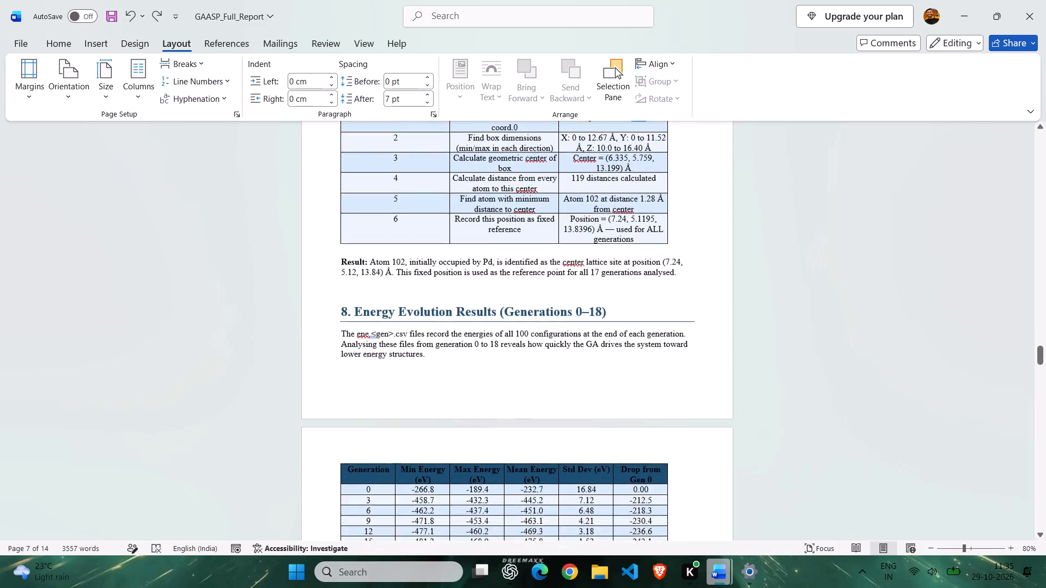
scroll(704, 448, "down", 17)
scroll(704, 448, "down", 6)
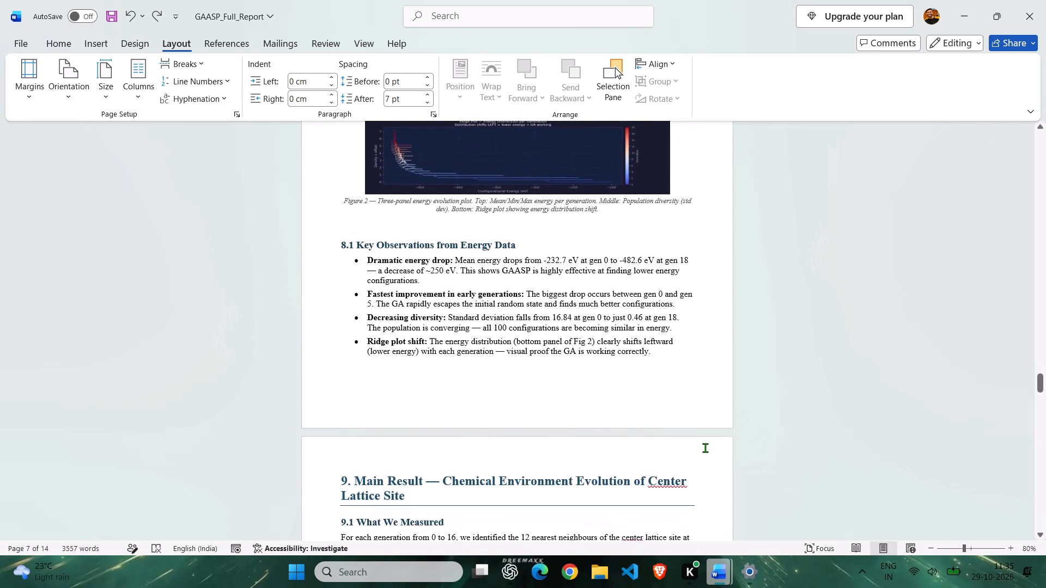
scroll(705, 448, "down", 9)
scroll(830, 344, "down", 5)
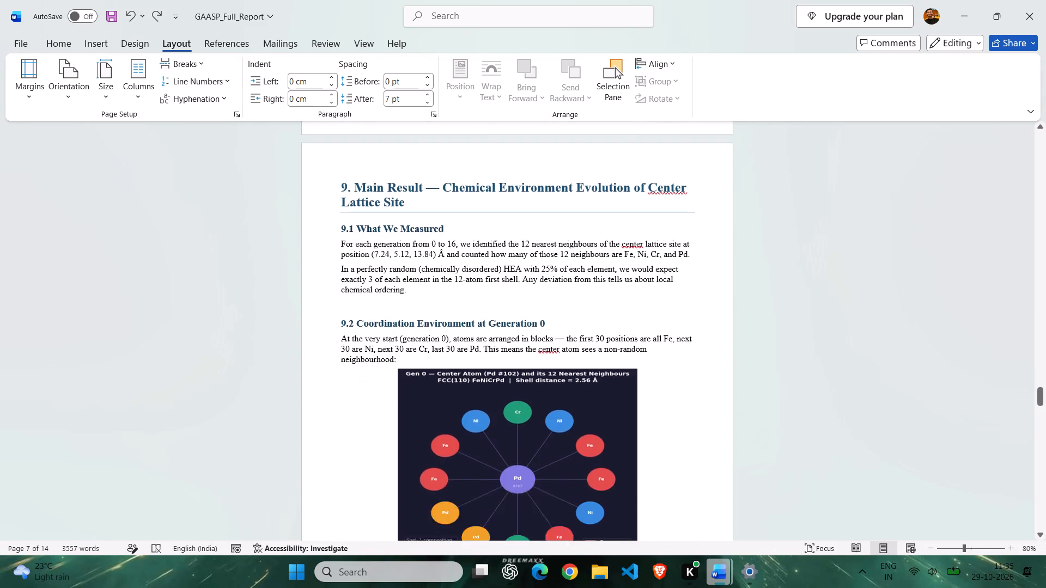
scroll(700, 377, "down", 6)
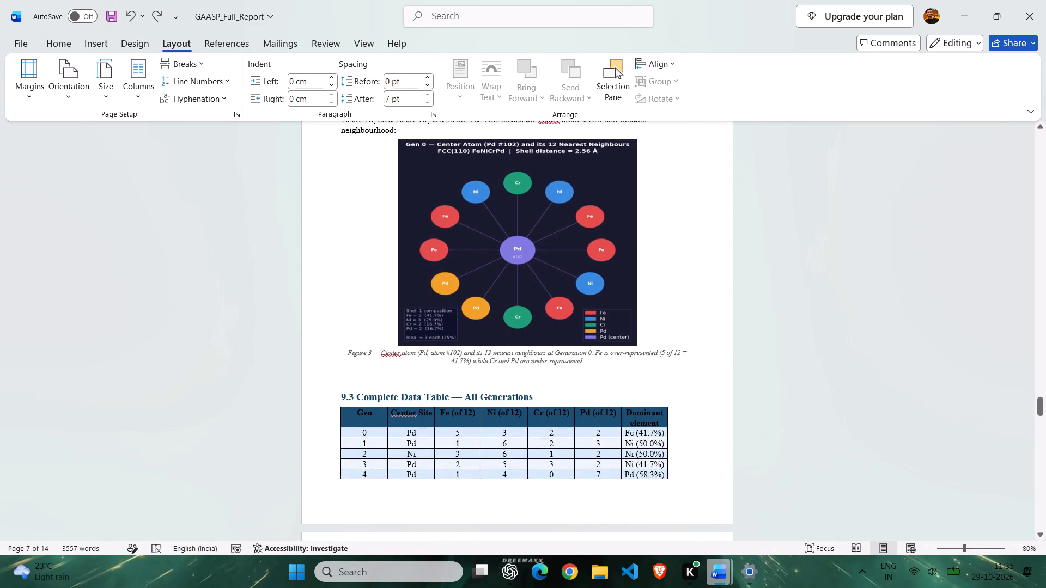
scroll(697, 377, "up", 8)
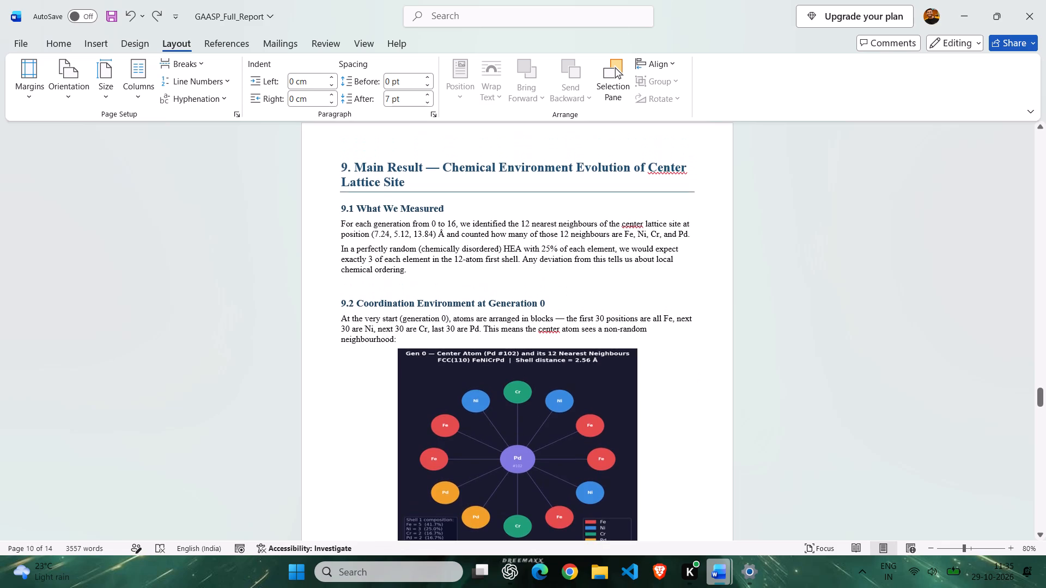
scroll(697, 377, "down", 18)
scroll(697, 377, "down", 6)
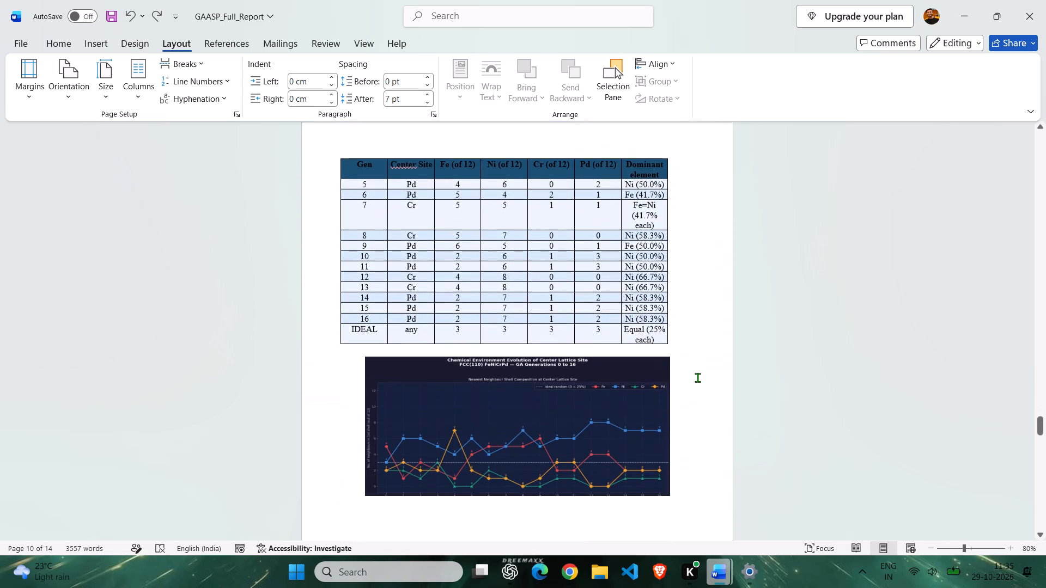
scroll(697, 377, "down", 18)
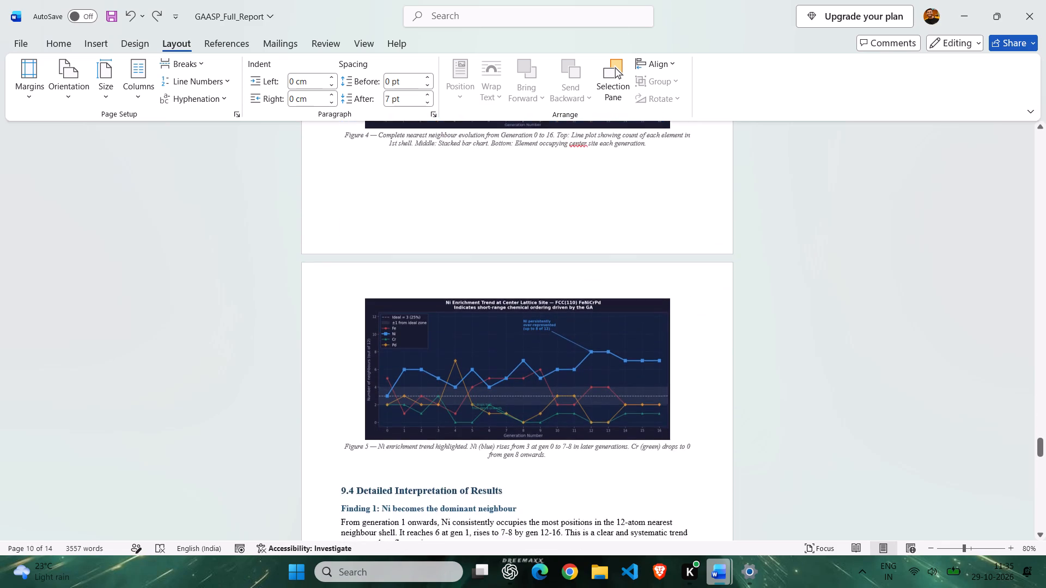
scroll(697, 377, "down", 12)
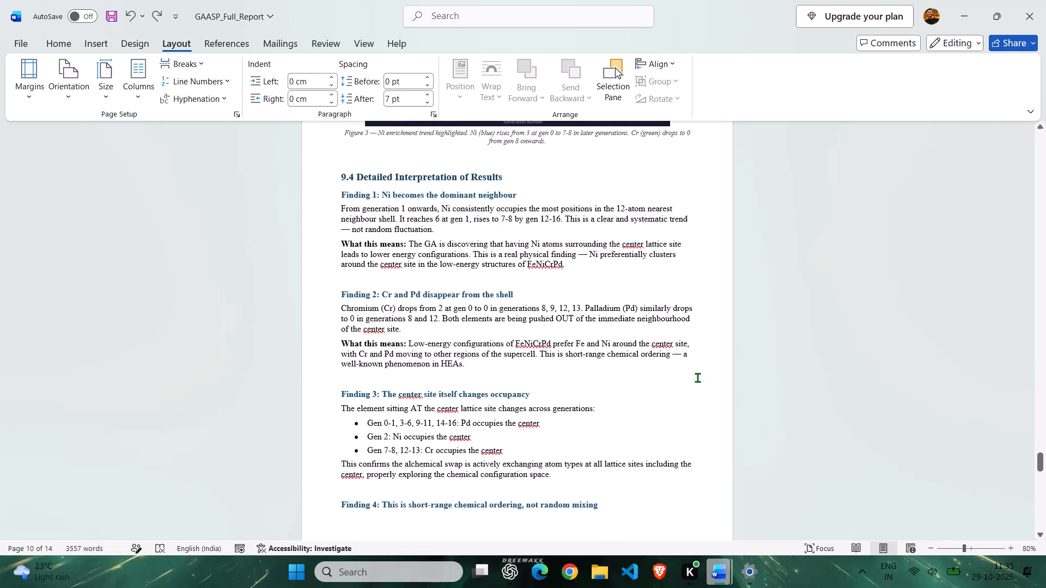
scroll(697, 377, "down", 1)
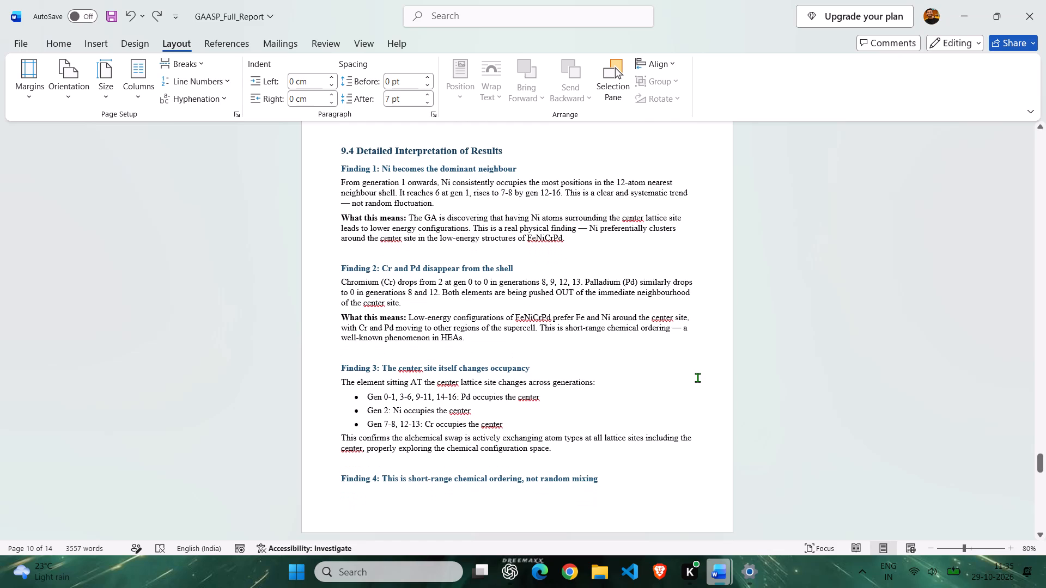
scroll(697, 377, "down", 6)
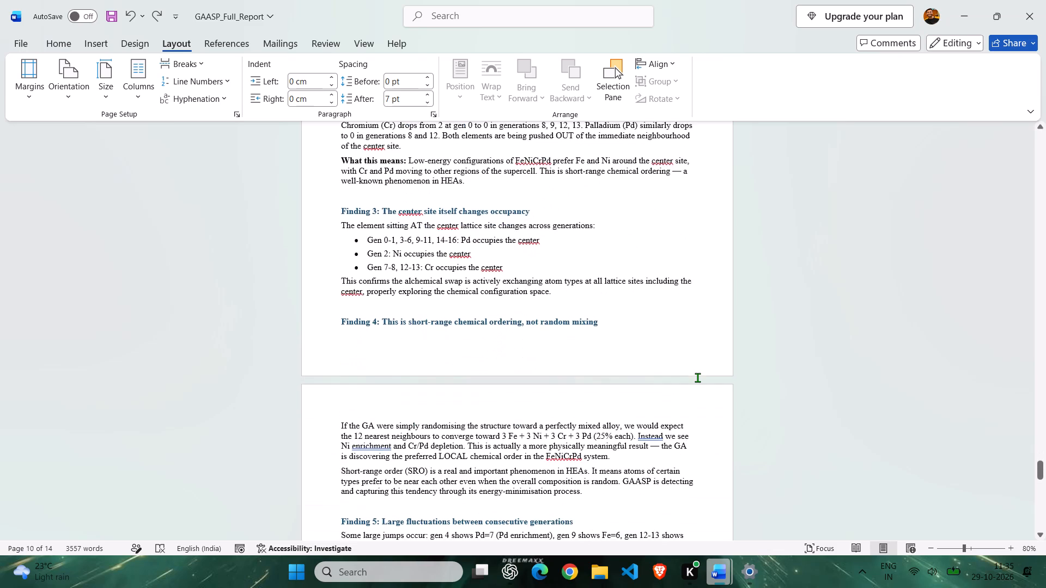
scroll(697, 377, "down", 17)
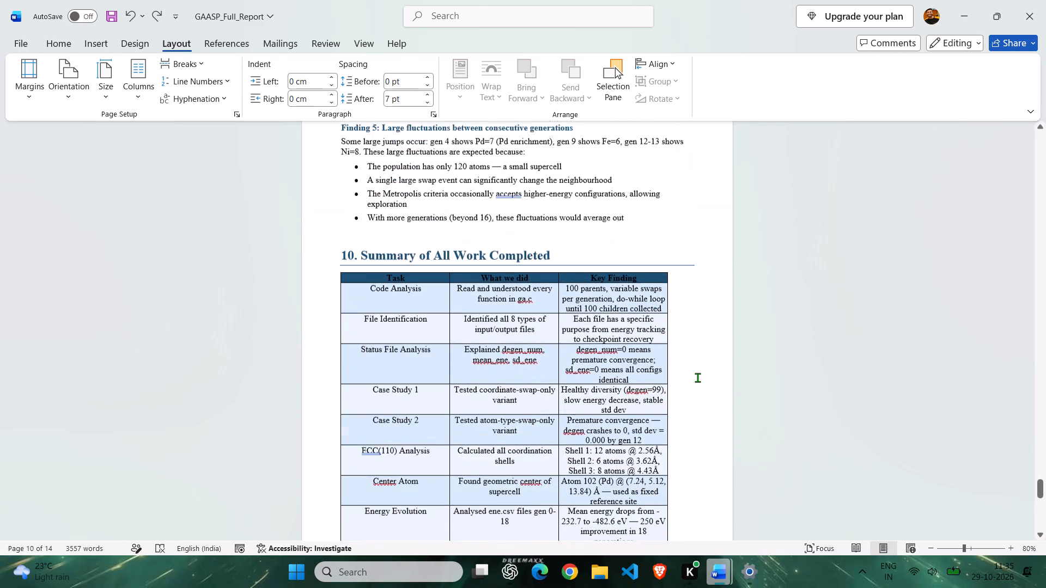
scroll(697, 377, "down", 16)
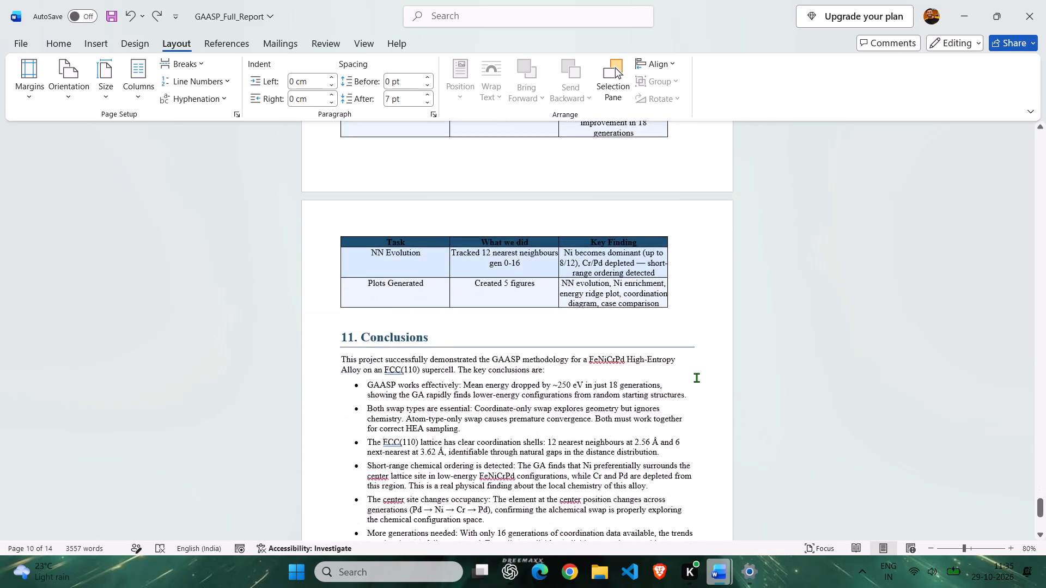
scroll(696, 377, "down", 6)
Review Findings 4 and 5 of section 9.4, the section 10 summary table and the section 11 Conclusions again.
scroll(696, 377, "up", 6)
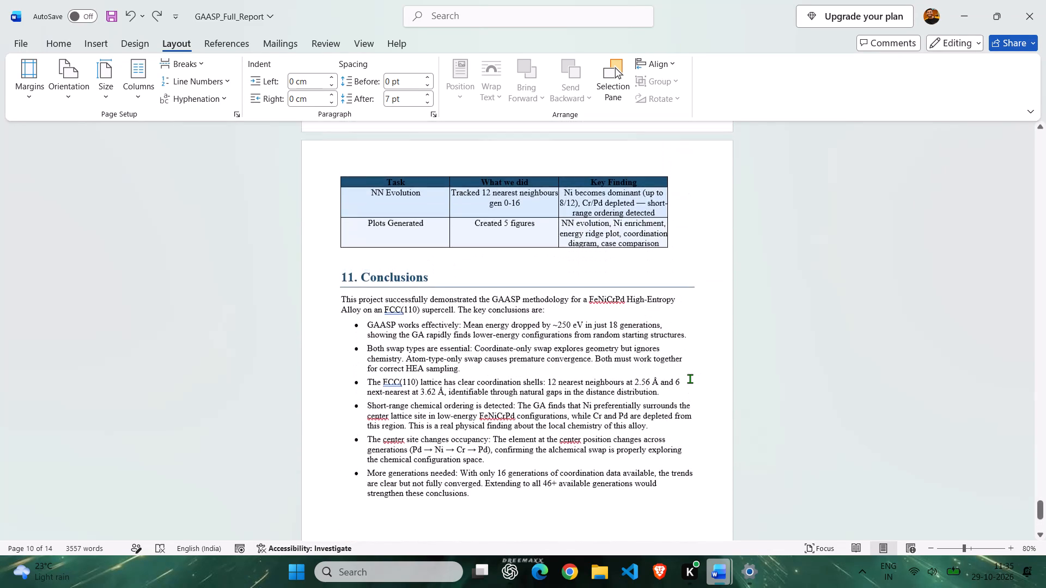
scroll(690, 378, "up", 20)
scroll(678, 375, "up", 8)
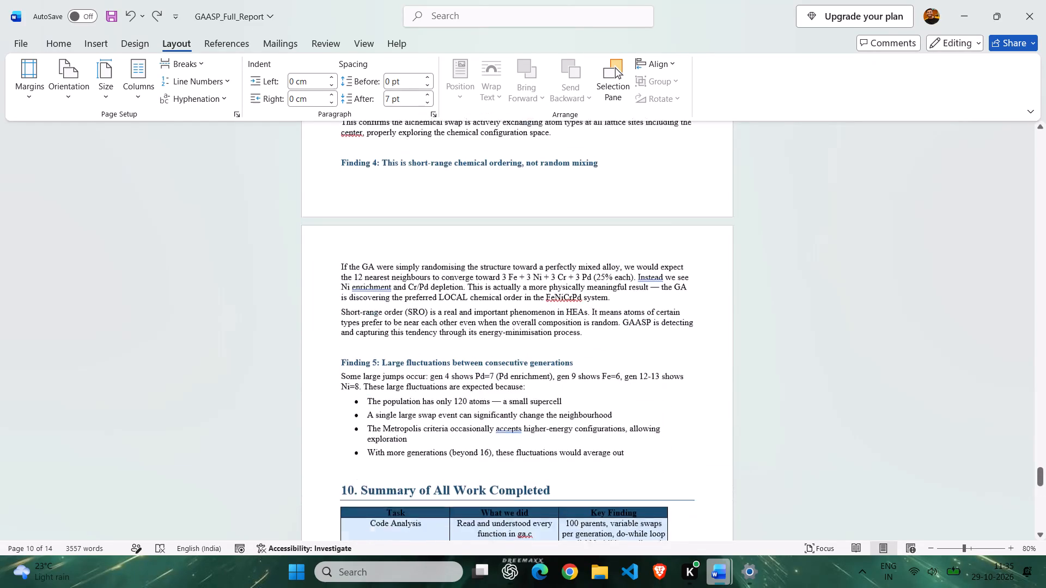
scroll(678, 375, "down", 7)
scroll(678, 375, "down", 20)
scroll(678, 375, "down", 5)
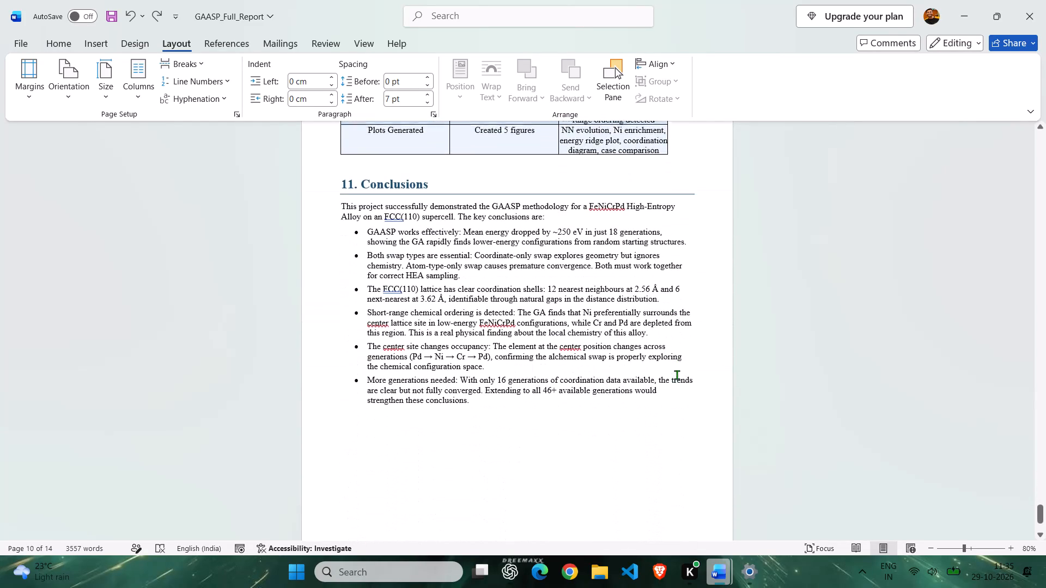
scroll(583, 387, "down", 3, "ctrl")
scroll(538, 376, "up", 8, "ctrl")
scroll(529, 371, "down", 2, "ctrl")
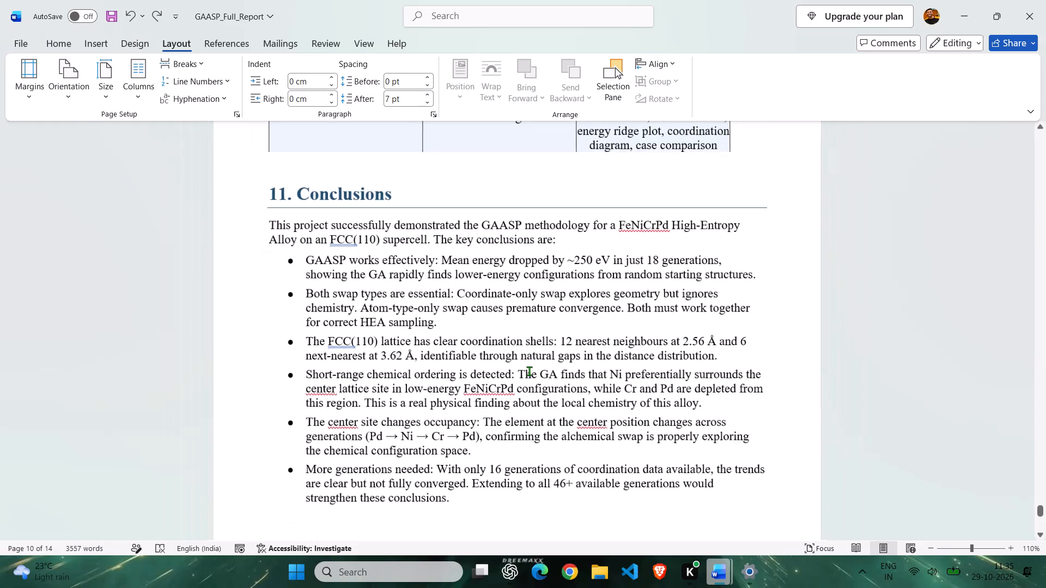
scroll(529, 371, "down", 1)
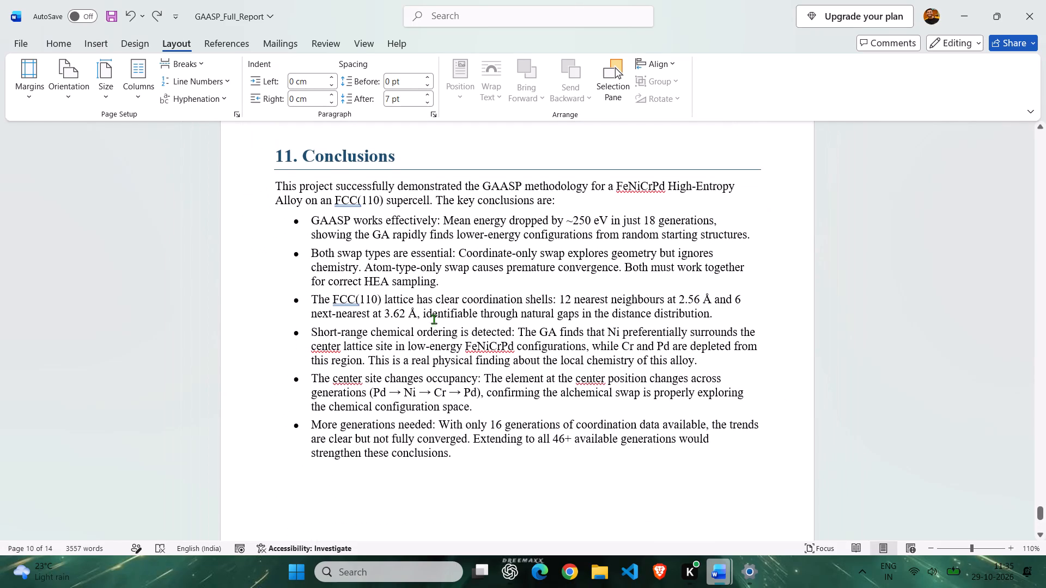
scroll(367, 251, "up", 11)
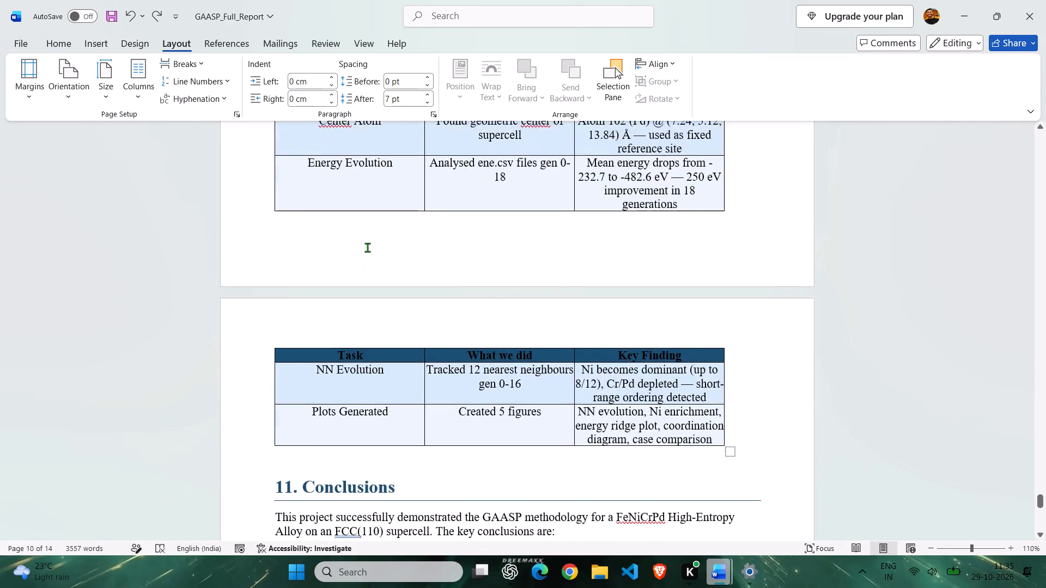
scroll(367, 247, "up", 18)
scroll(360, 238, "up", 5)
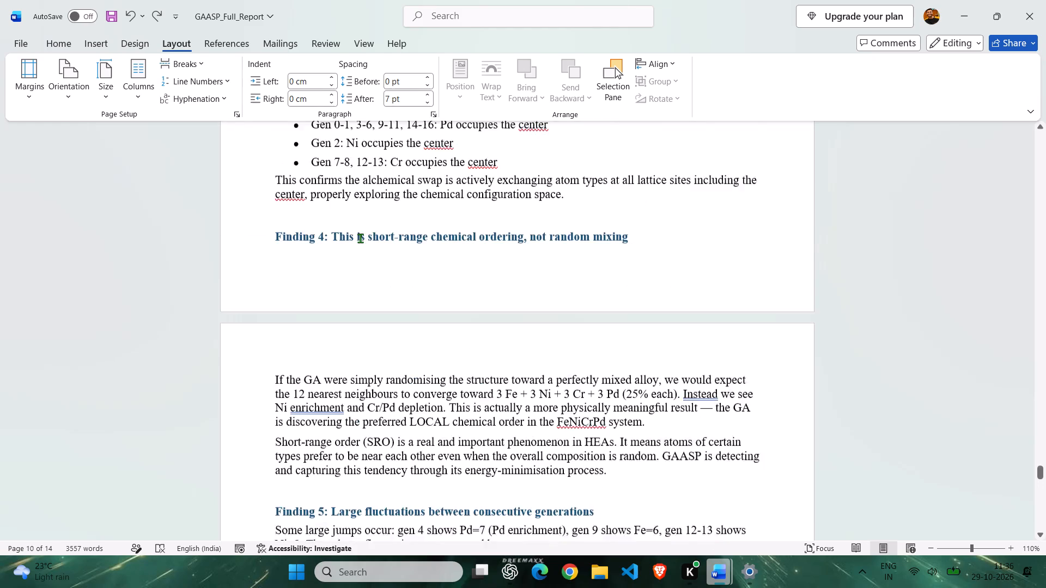
scroll(360, 238, "up", 4)
scroll(360, 238, "down", 17)
scroll(364, 238, "down", 10)
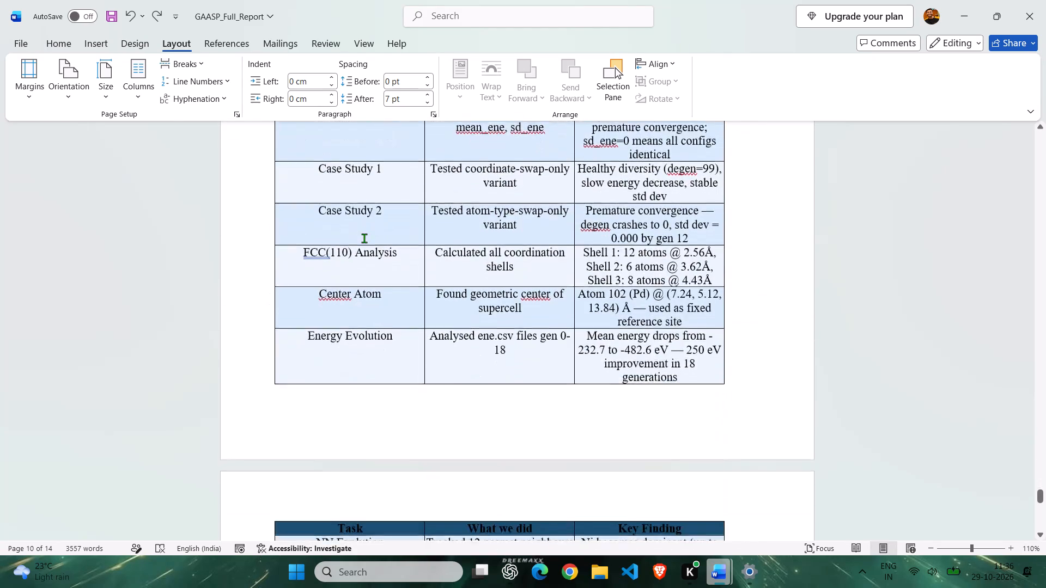
scroll(364, 238, "down", 11)
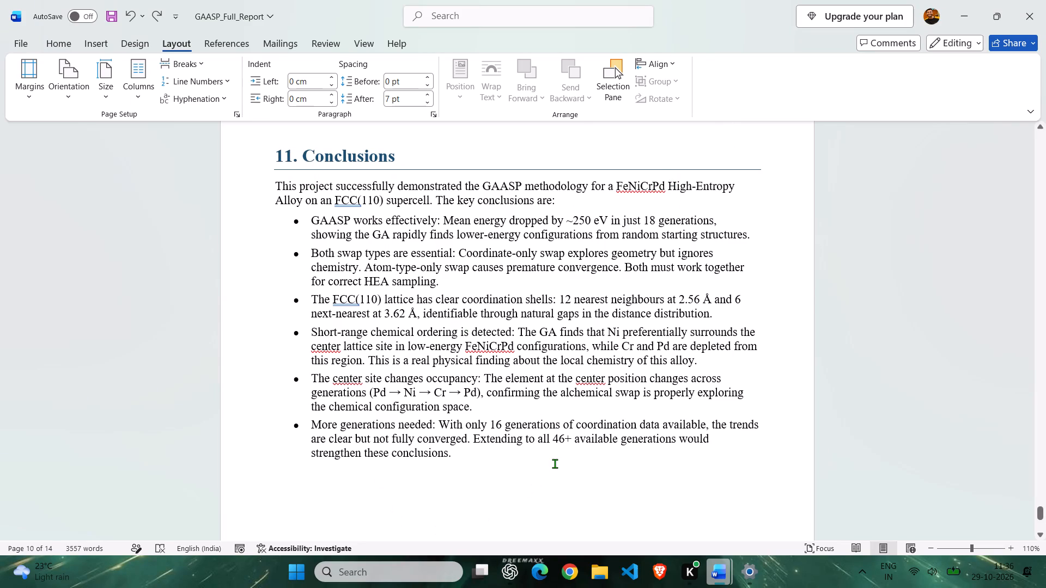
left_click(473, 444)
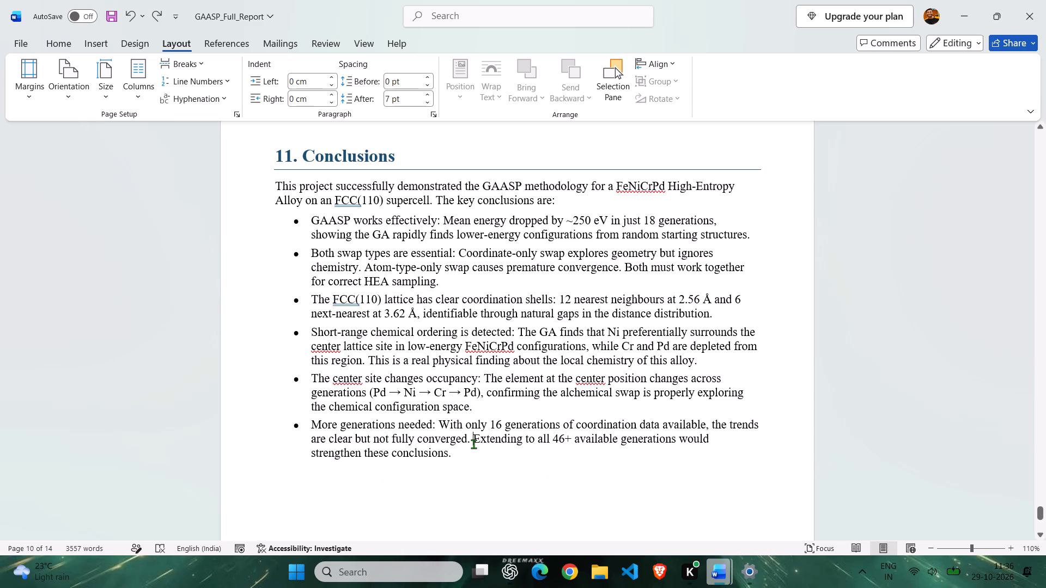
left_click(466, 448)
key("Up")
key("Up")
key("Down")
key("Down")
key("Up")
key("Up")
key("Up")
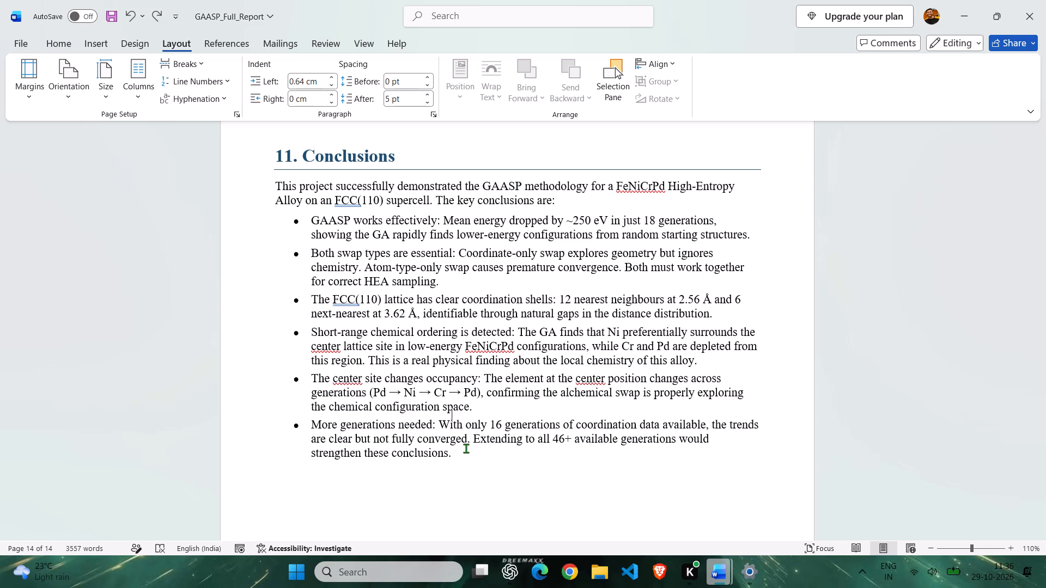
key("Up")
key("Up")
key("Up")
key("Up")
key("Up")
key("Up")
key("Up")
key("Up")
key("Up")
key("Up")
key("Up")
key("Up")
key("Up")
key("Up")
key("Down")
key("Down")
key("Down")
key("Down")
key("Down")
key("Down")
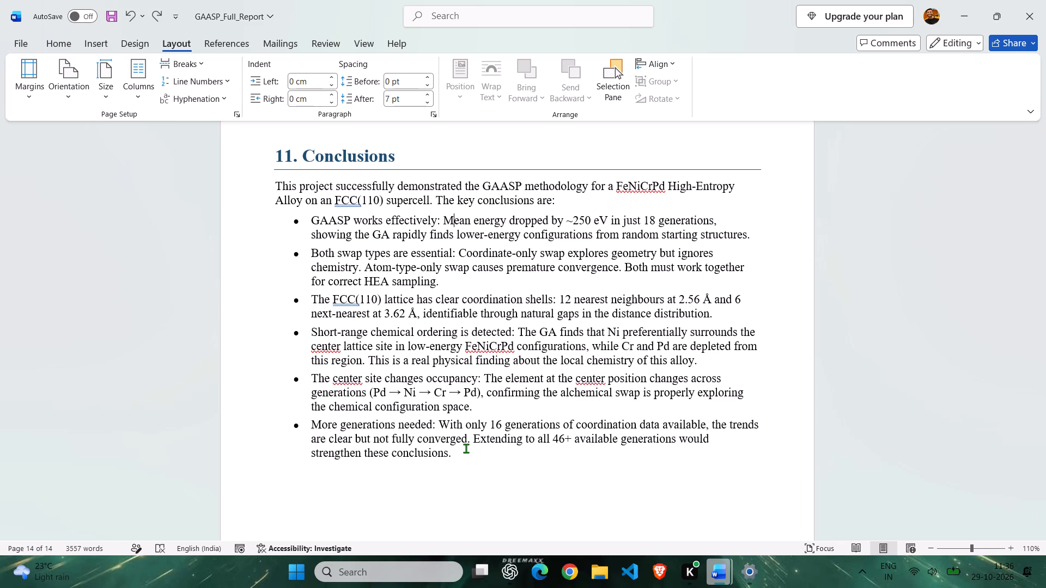
Read through the section 11 Conclusions in GAASP_Full_Report, from the introductory paragraph to the "More generations needed" bullet.
key("Down")
key("Down")
key("Down")
key("Down")
key("Down")
key("Down")
key("Down")
key("Down")
key("Down")
key("Down")
key("Down")
key("Down")
key("Up")
key("Up")
key("Up")
key("Up")
key("Up")
key("Up")
key("Up")
key("Up")
key("Up")
key("Up")
key("Up")
key("Up")
key("Up")
key("Up")
key("Up")
key("Up")
key("Up")
key("Down")
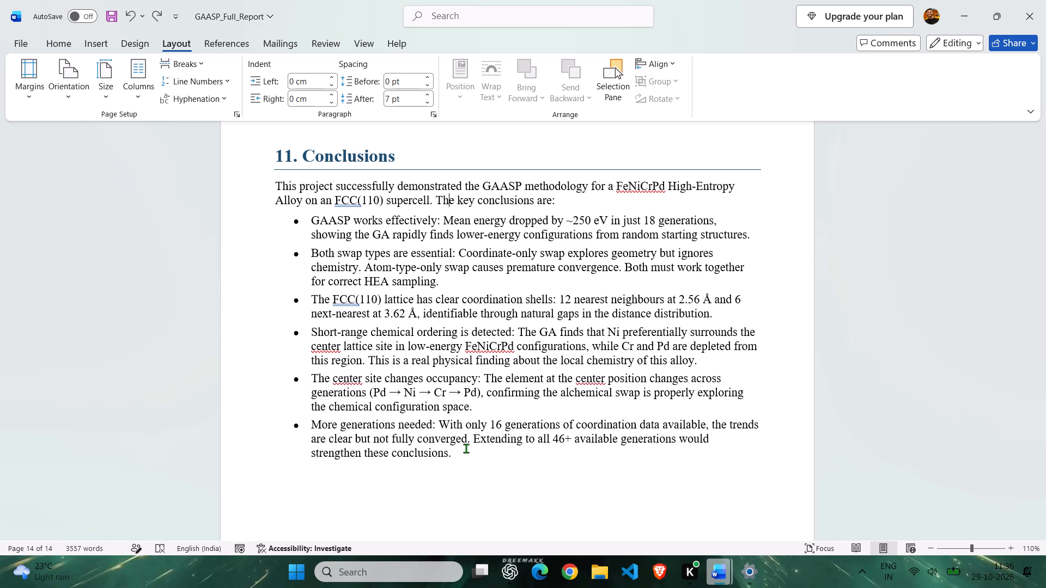
key("Down")
key("Down")
key("Down")
key("Down")
key("Down")
key("Down")
key("Down")
key("Down")
key("Down")
key("Down")
key("Down")
key("Down")
key("Down")
key("Down")
key("Down")
key("Down")
key("Up")
key("Up")
key("Up")
key("Up")
key("Up")
key("Up")
key("Up")
key("Up")
key("Up")
key("Up")
key("Up")
key("Up")
key("Up")
key("Up")
key("Up")
key("Up")
key("Up")
key("Down")
key("Down")
key("Down")
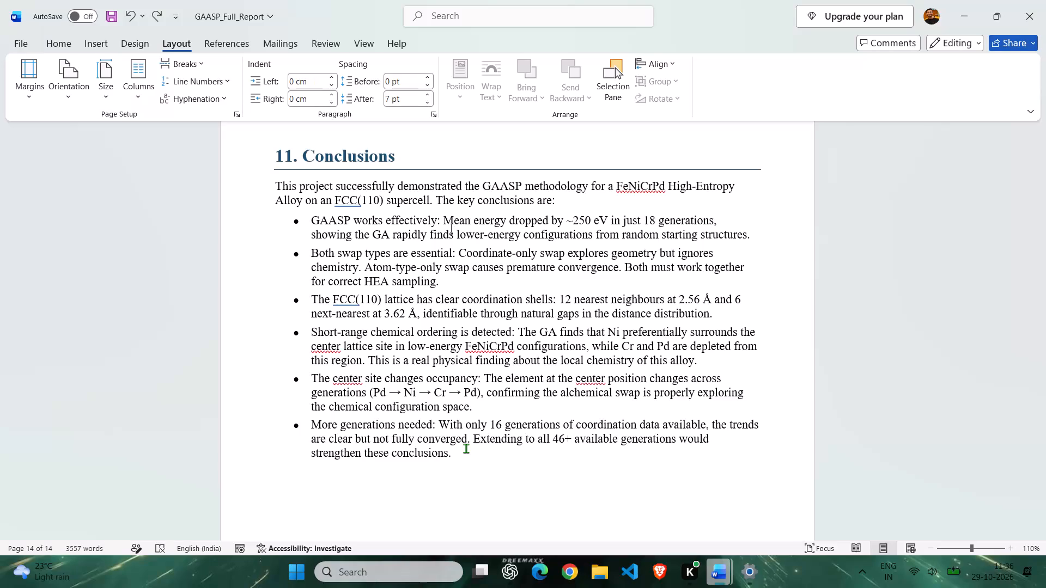
key("Down")
key("Down")
key("Down")
key("Down")
key("Down")
key("Down")
key("Down")
key("Down")
key("Down")
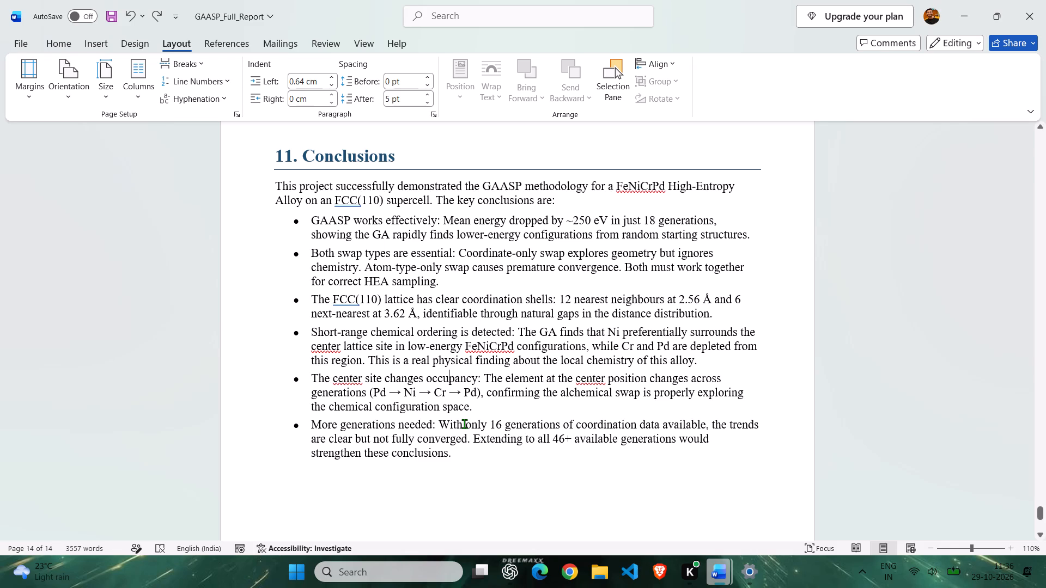
key("Down")
key("Down")
key("Right")
key("Down")
key("Right")
key("Right")
key("Right")
key("Right")
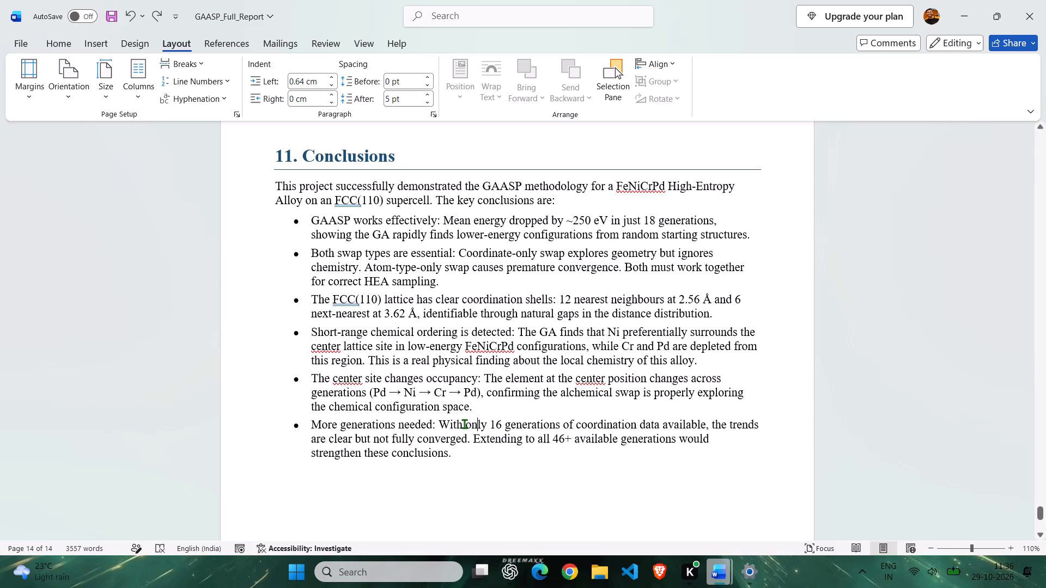
key("Right")
key("Right")
key("Right")
key("Right")
key("Down")
key("Left")
key("Left")
key("Left")
key("Left")
key("Left")
key("Left")
key("Left")
key("Left")
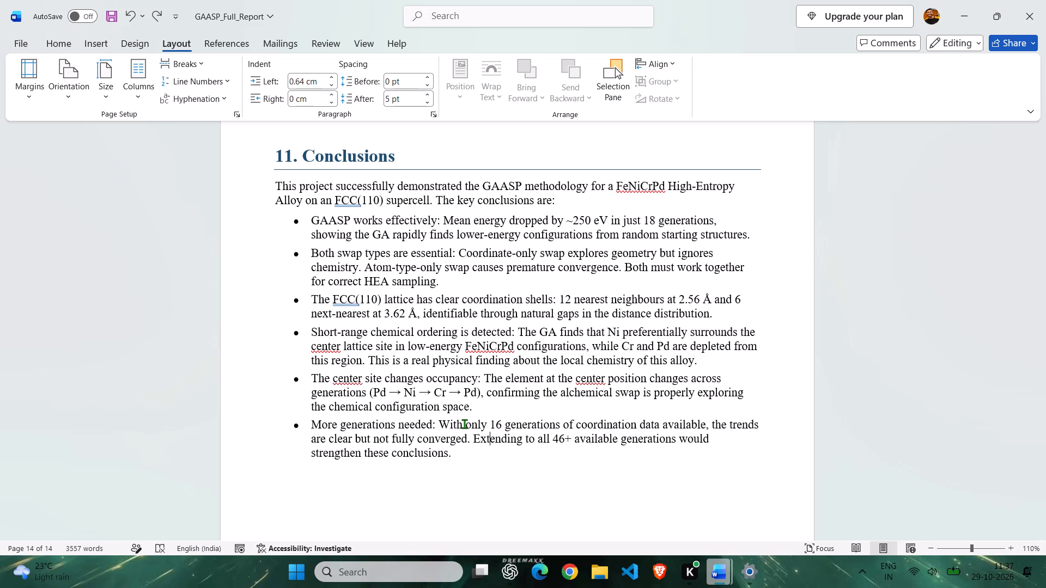
key("Down")
key("Up")
key("Right")
key("Right")
key("Right")
key("Right")
key("Right")
key("Right")
key("Right")
key("Right")
key("Right")
key("Right")
key("Right")
key("Down")
key("Down")
Look back over the last rows of the section 10 summary table and return to the section 11 Conclusions.
key("Up")
key("Up")
key("Up")
key("Up")
key("Up")
key("Up")
key("Up")
key("Up")
key("Up")
key("Up")
key("Up")
key("Up")
key("Up")
key("Up")
key("Up")
key("Up")
key("Up")
key("Up")
key("Up")
key("Up")
key("Up")
key("Up")
key("Down")
key("Down")
key("Down")
key("Down")
key("Down")
key("Down")
key("Down")
key("Down")
key("Down")
key("Down")
key("Down")
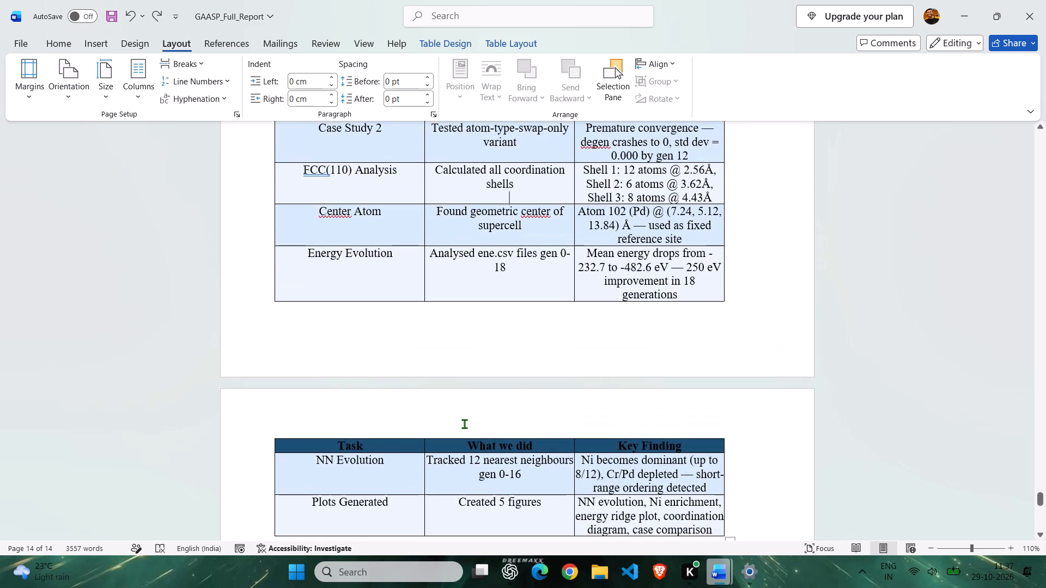
key("Down")
key("Down")
key("Down")
key("Down")
key("Down")
key("Down")
key("Down")
key("Down")
key("Down")
key("Down")
key("Down")
key("Down")
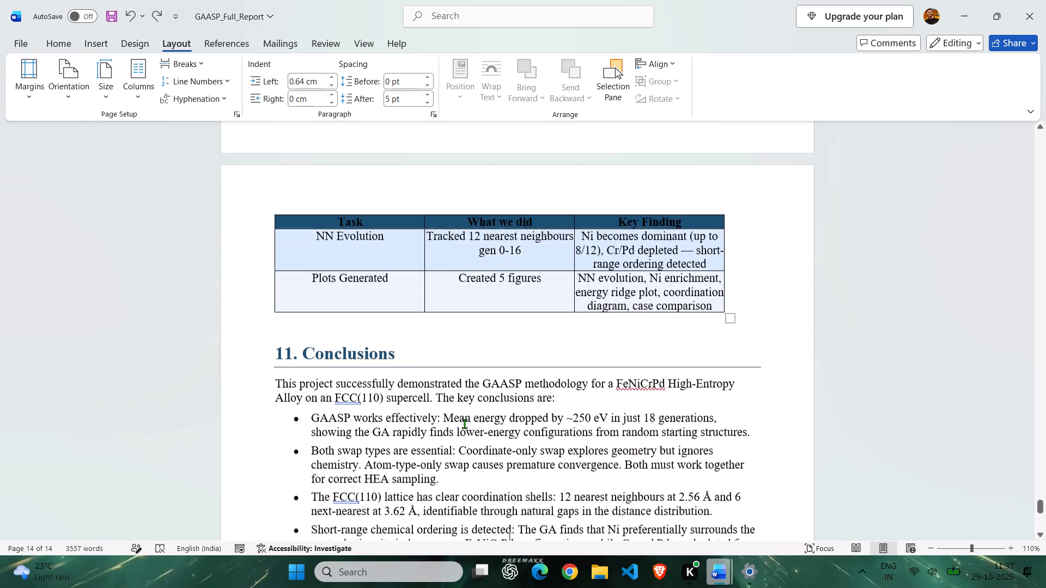
Read the section 11 Conclusions through to the end of the "More generations needed" bullet.
key("Down")
key("Down")
key("Down")
key("Down")
key("Down")
key("Down")
key("Down")
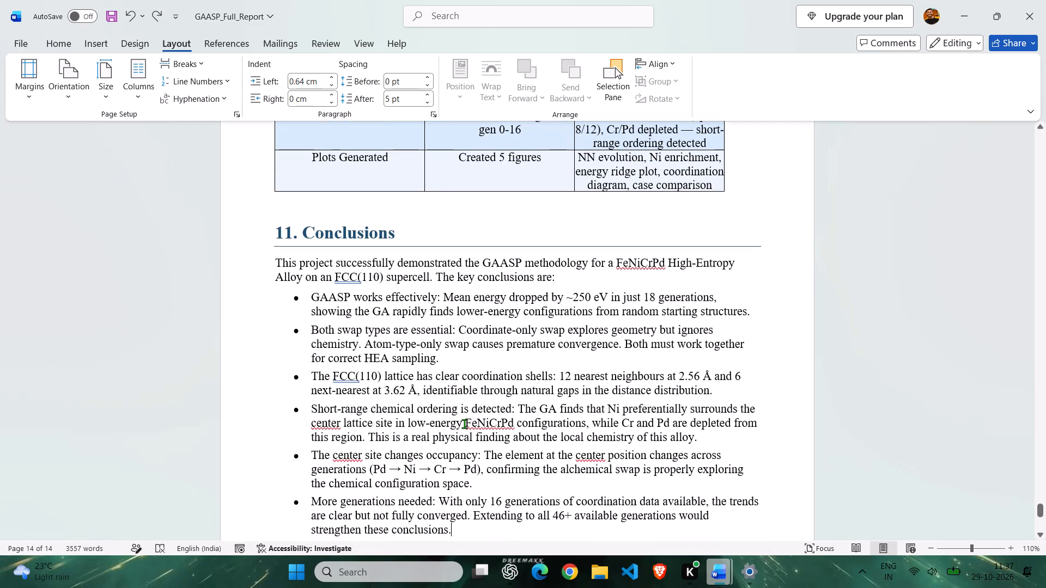
key("Down")
key("Down")
key("Down")
key("Down")
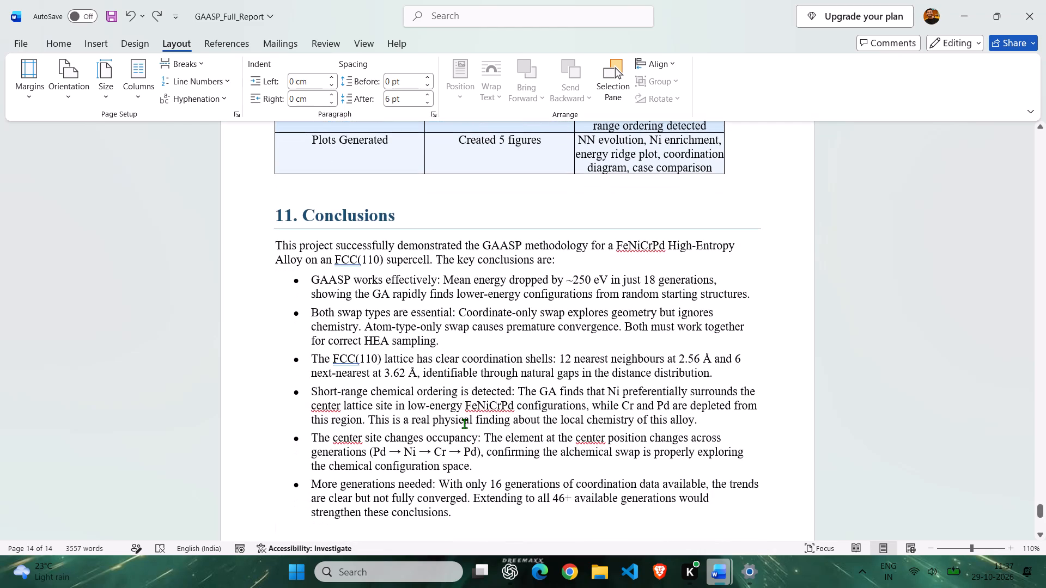
key("Up")
key("Up")
key("Down")
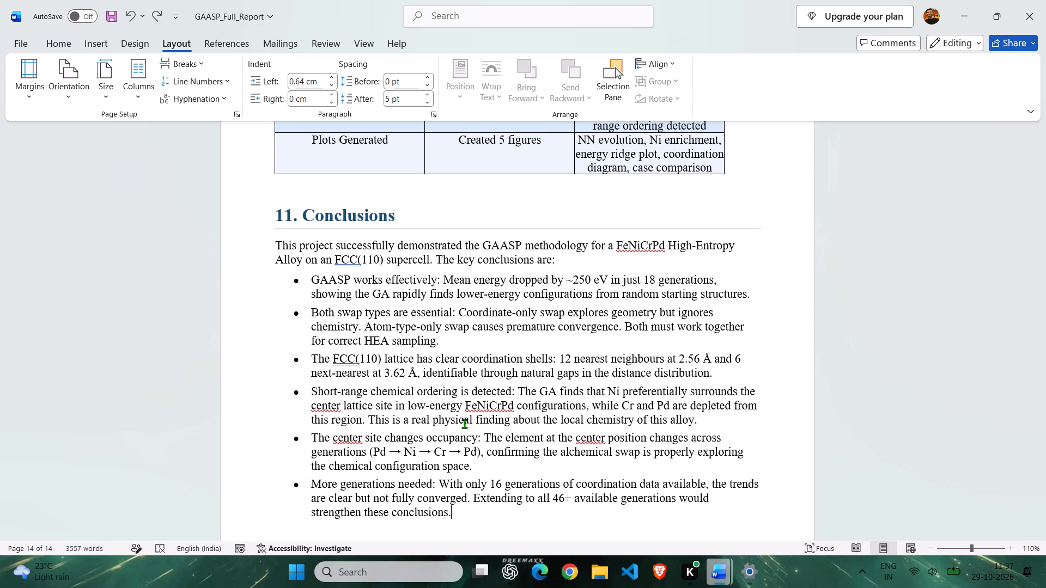
Look back from the end of the Conclusions through the section 10 "Summary of All Work Completed" table.
key("Up")
key("Up")
key("Up")
key("Up")
key("Up")
key("Up")
key("Up")
key("Up")
key("Up")
key("Up")
key("Up")
key("Up")
key("Up")
key("Up")
key("Up")
key("Up")
key("Up")
key("Up")
key("Up")
key("Up")
key("Up")
key("Up")
key("Up")
key("Up")
key("Up")
key("Up")
key("Up")
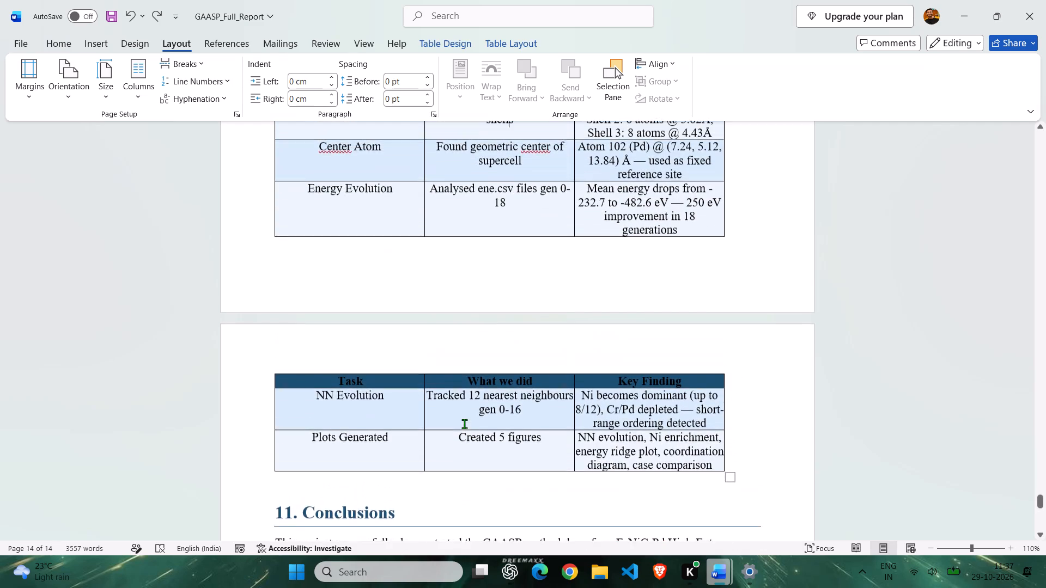
key("Up")
key("Up")
key("Up")
key("Up")
key("Up")
key("Up")
key("Up")
key("Up")
key("Up")
key("Up")
key("Up")
key("Up")
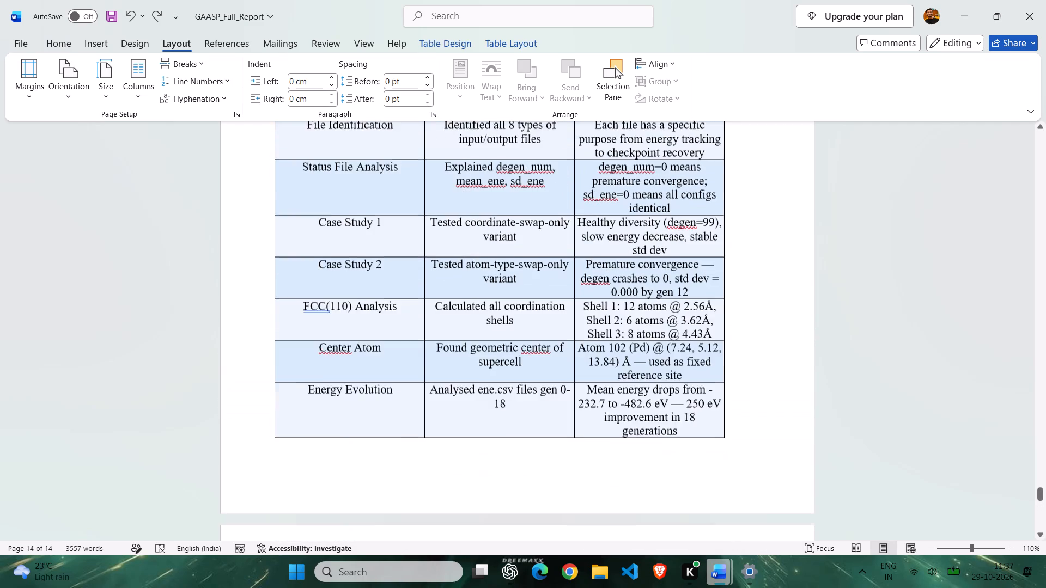
key("Up")
key("Up")
key("Up")
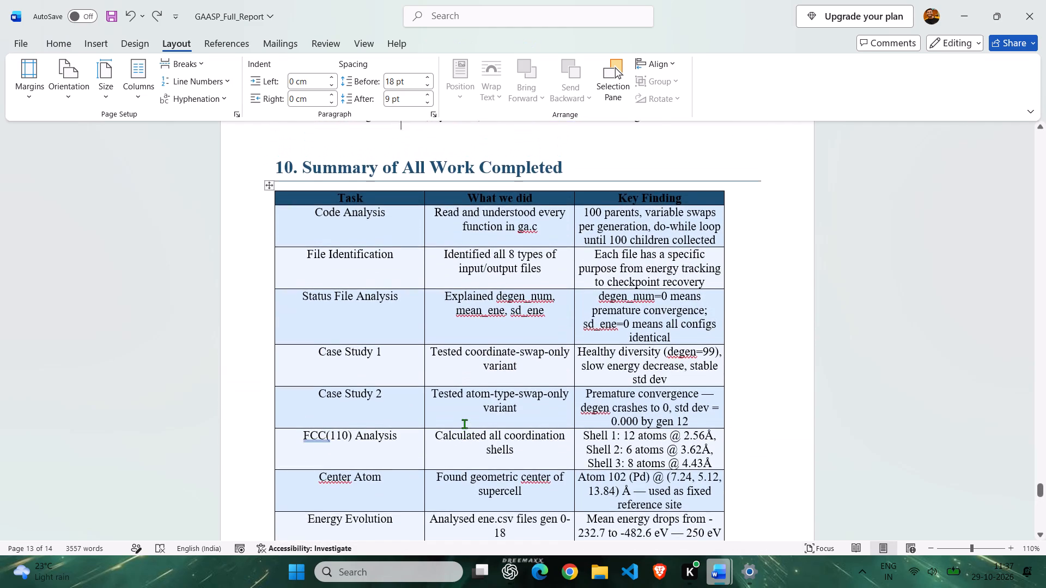
Review the section 9.4 findings, the Figure 4 neighbour evolution plot and the per-generation neighbour composition table.
key("Up")
key("Up")
key("Up")
key("Up")
key("Up")
key("Up")
key("Up")
key("Up")
key("Up")
key("Up")
key("Up")
key("Up")
key("Up")
key("Up")
key("Up")
key("Up")
key("Up")
key("Up")
key("Up")
key("Up")
key("Up")
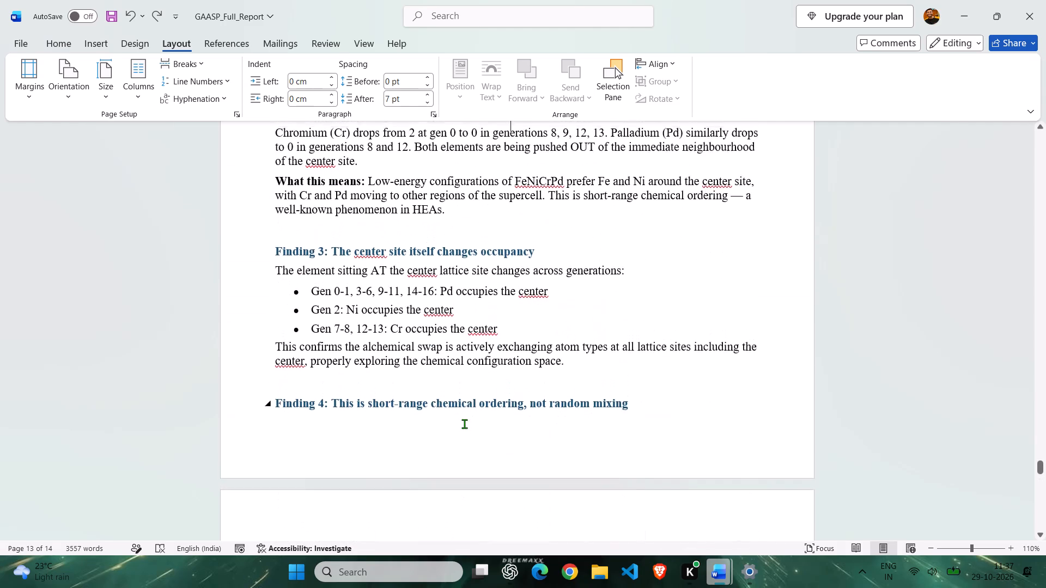
key("Up")
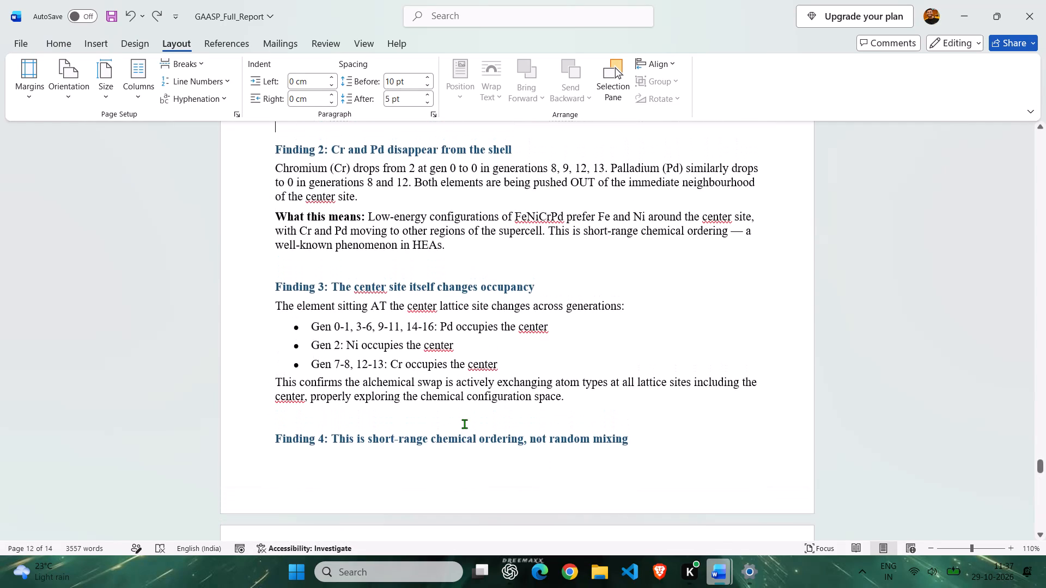
key("Up")
key("Up")
key("Up")
key("Up")
key("Up")
key("Up")
key("Up")
key("Up")
key("Up")
key("Up")
key("Up")
key("Up")
key("Up")
key("Up")
key("Up")
key("Up")
key("Up")
key("Up")
key("Up")
key("Up")
key("Up")
key("Up")
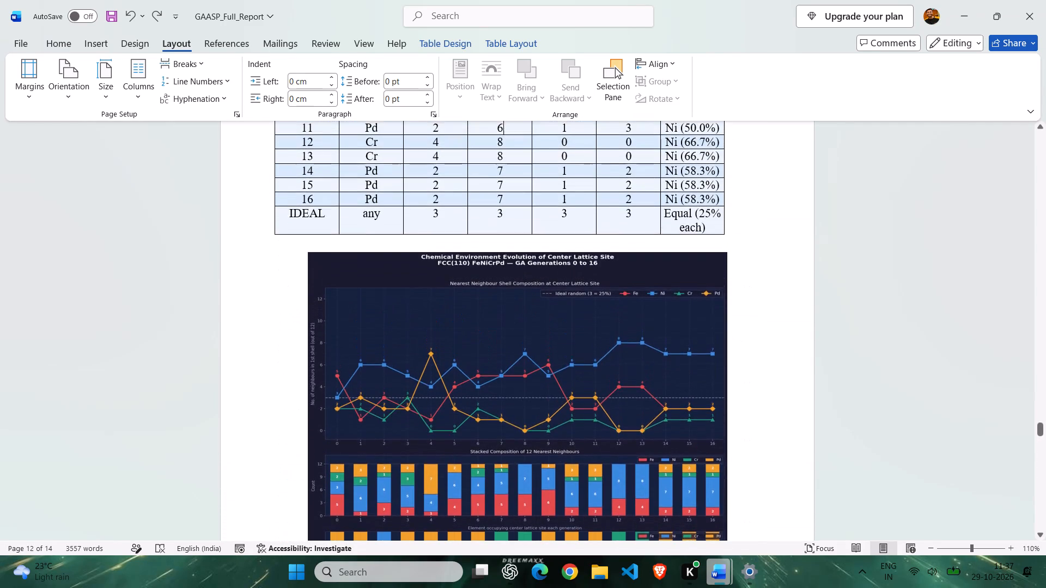
key("Up")
key("Up")
key("Up")
Look back through sections 9, 8, 7 and 6 as far as section 5.3 "Why Case 2 Gets Stuck".
scroll(464, 424, "up", 7)
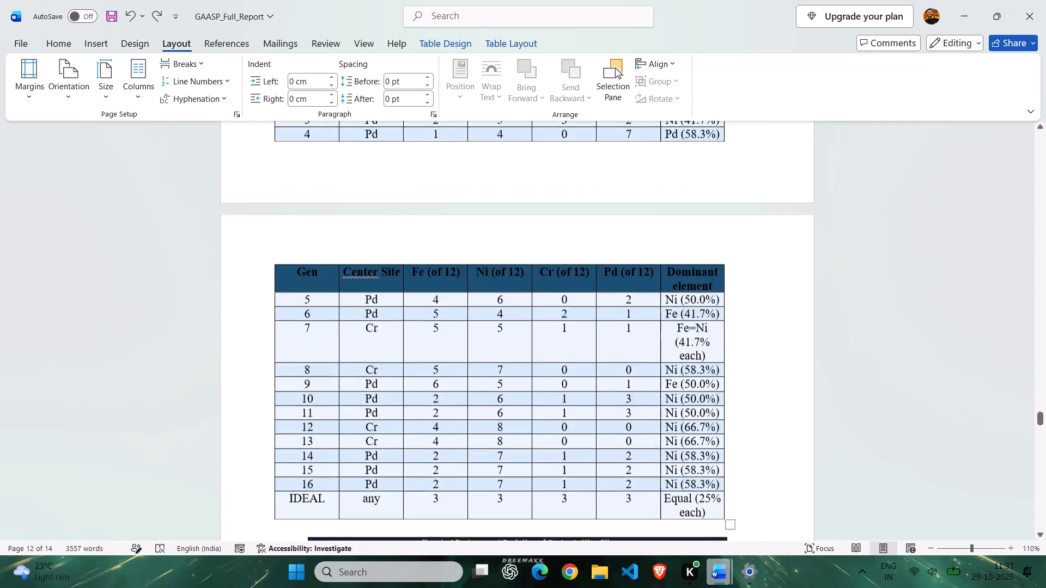
scroll(455, 424, "up", 8)
scroll(455, 424, "up", 20)
scroll(455, 424, "up", 11)
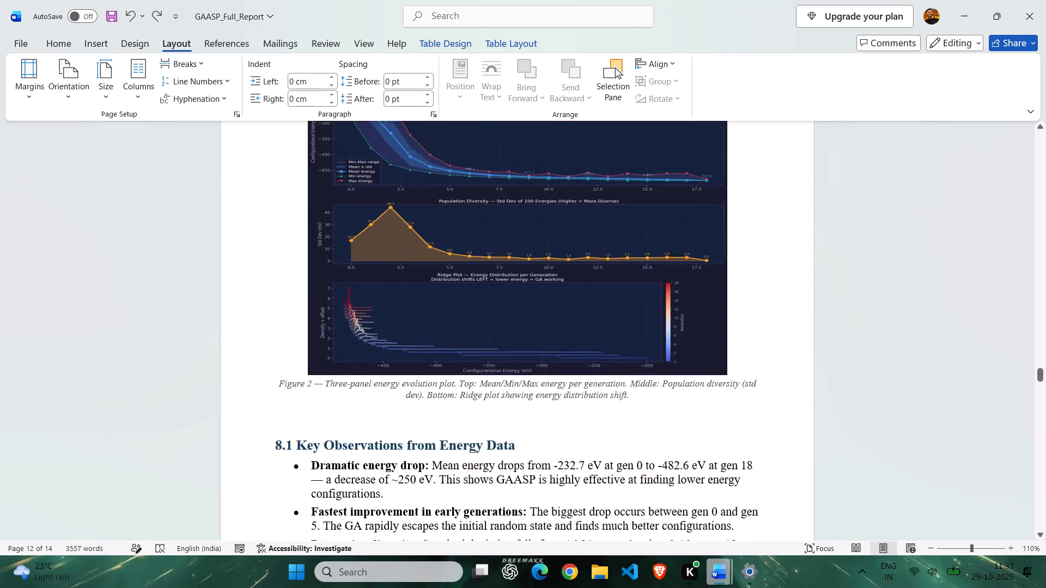
scroll(455, 422, "up", 16)
scroll(440, 422, "up", 13)
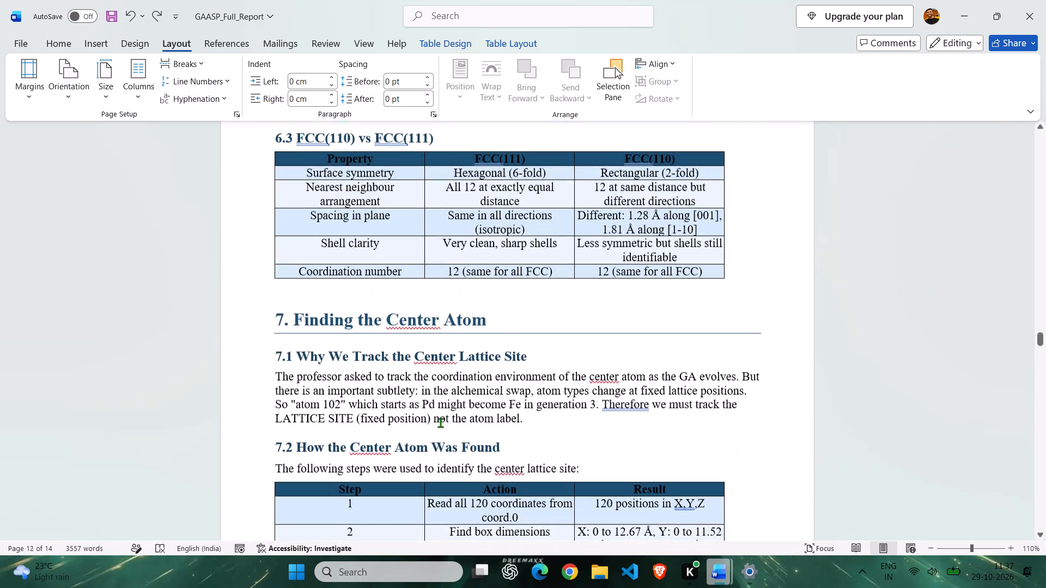
scroll(440, 422, "up", 19)
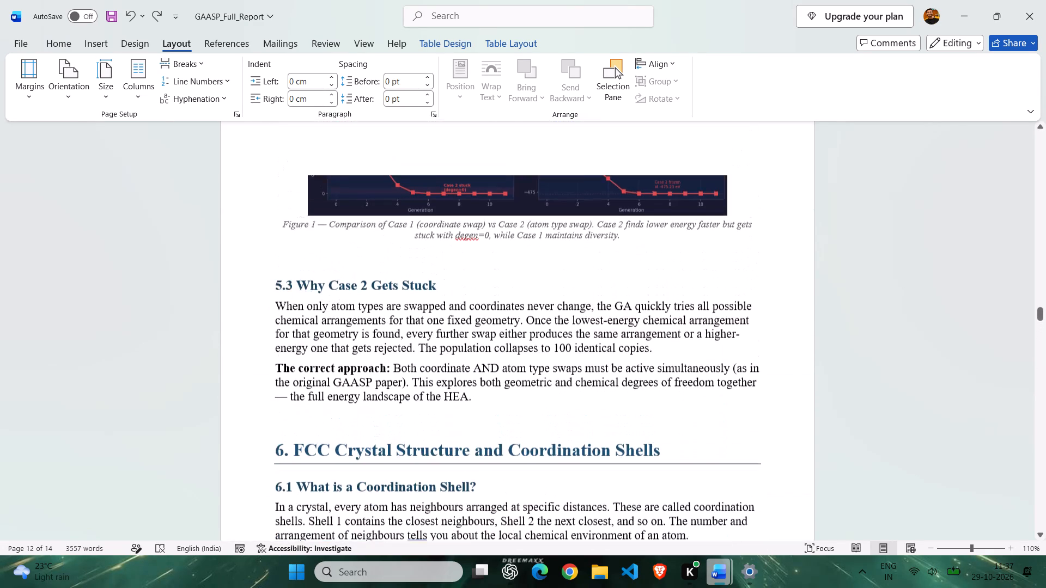
Review sections 6 to 9 again, from the coordination shells to the Figure 5 Ni enrichment plot and section 9.4.
scroll(440, 422, "down", 8)
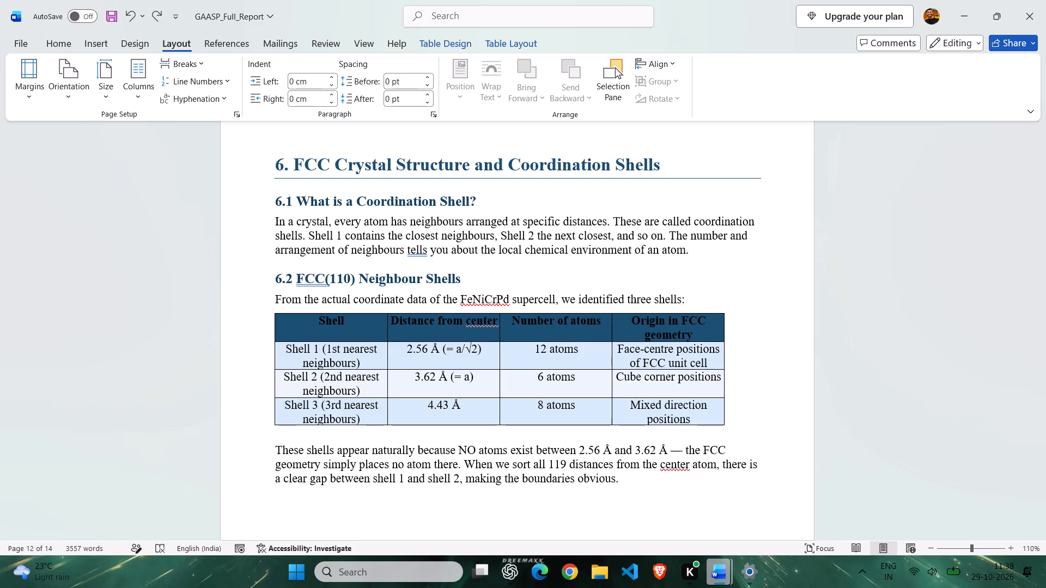
scroll(232, 199, "down", 10)
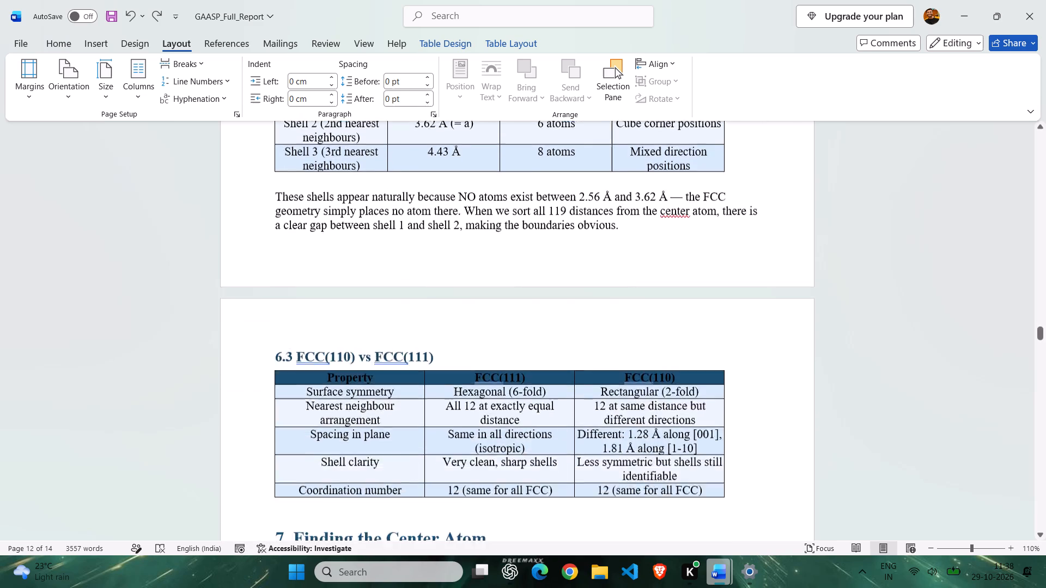
scroll(232, 201, "down", 15)
scroll(232, 201, "down", 13)
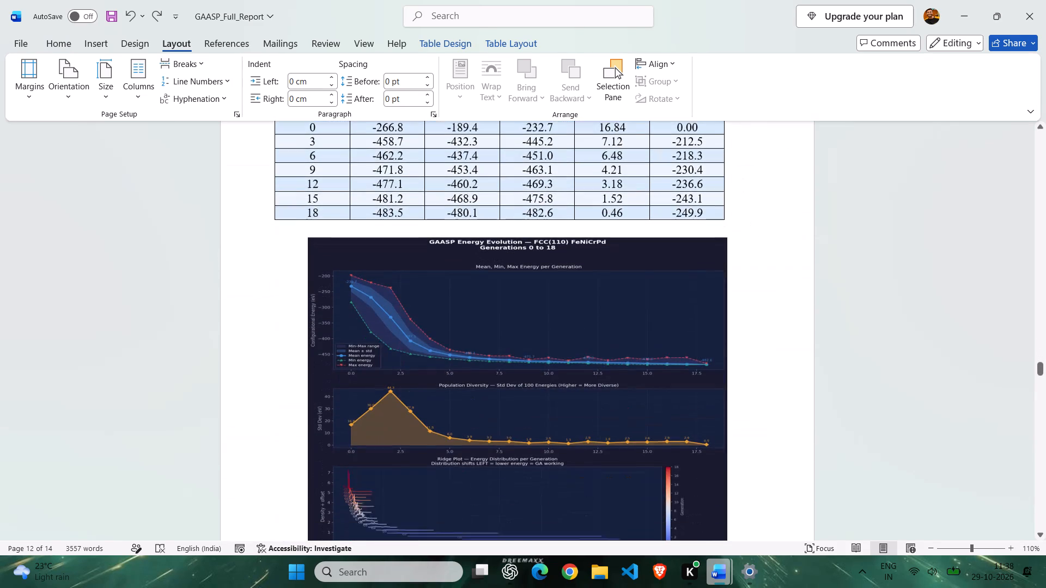
scroll(232, 201, "down", 17)
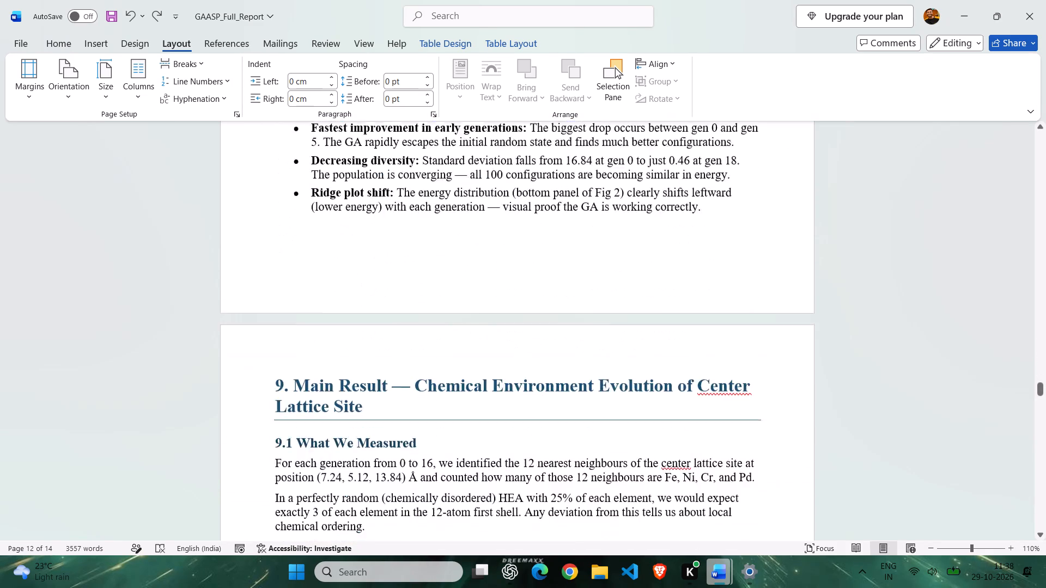
scroll(232, 201, "down", 19)
scroll(232, 203, "down", 7)
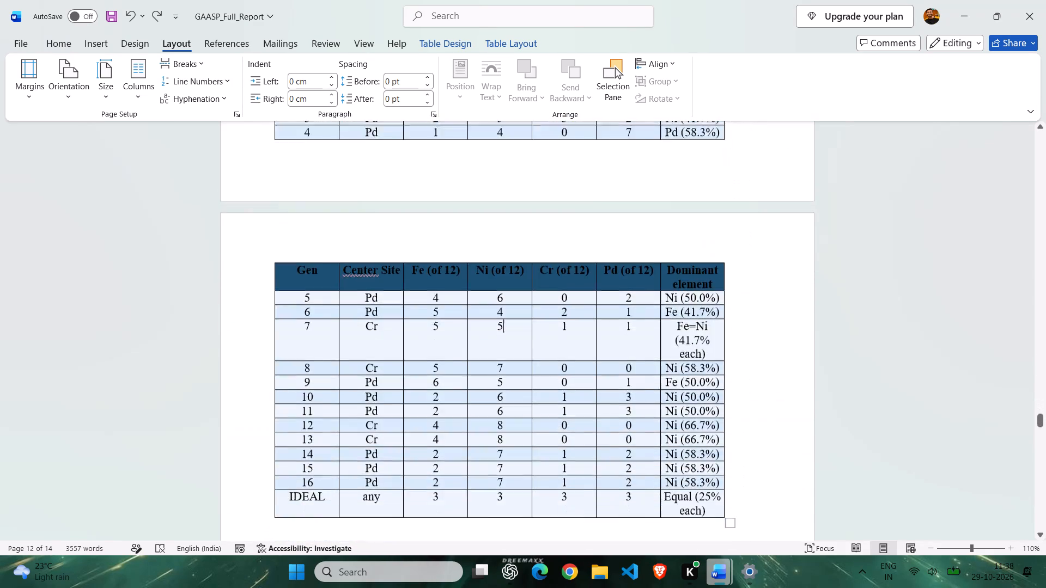
scroll(232, 203, "down", 13)
scroll(232, 203, "up", 3)
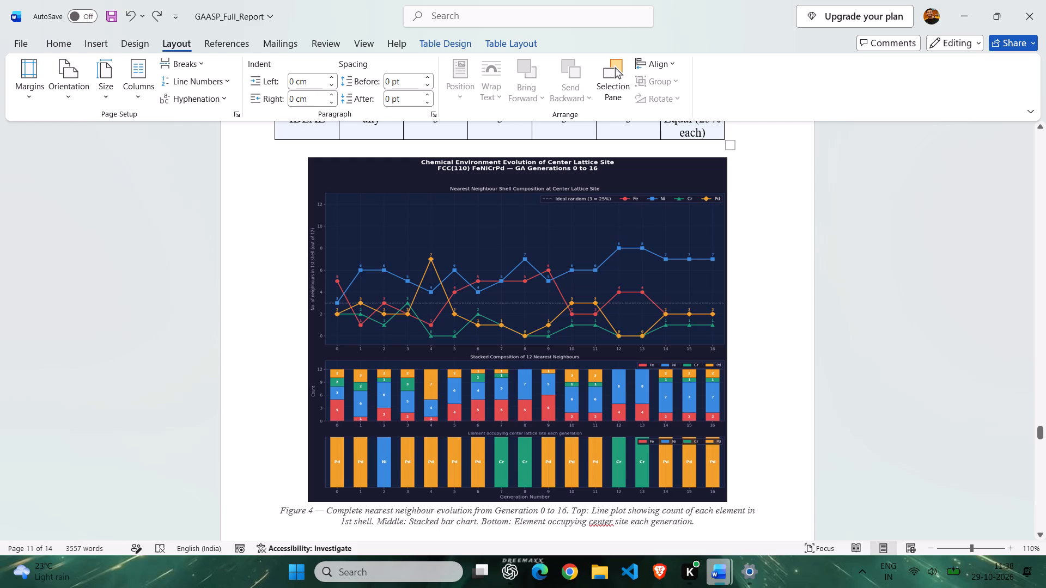
scroll(434, 317, "down", 15)
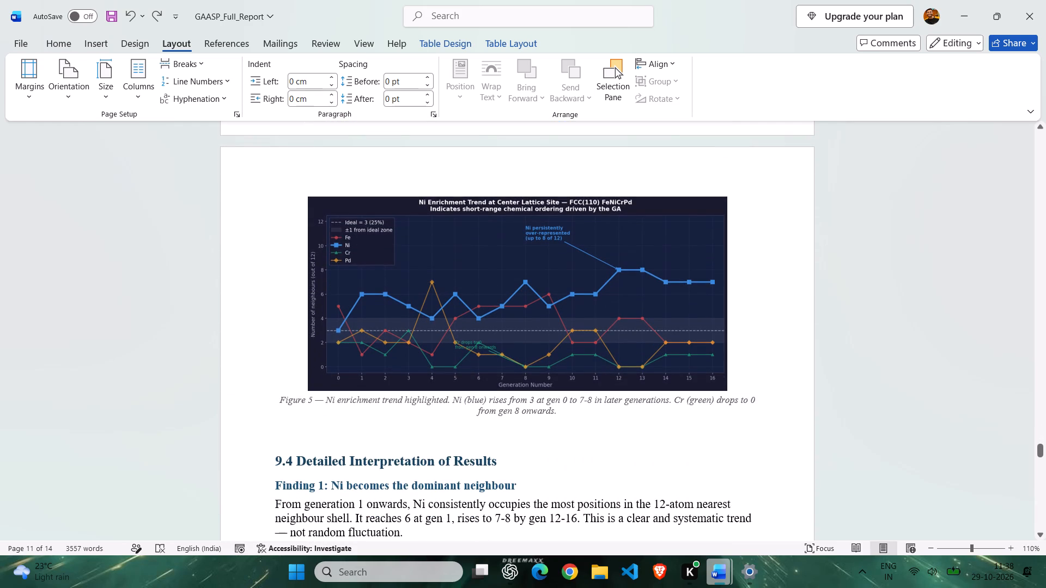
Look back from Figure 4 through the energy evolution results and sections 7 and 6 to section 5.3.
scroll(434, 317, "up", 12)
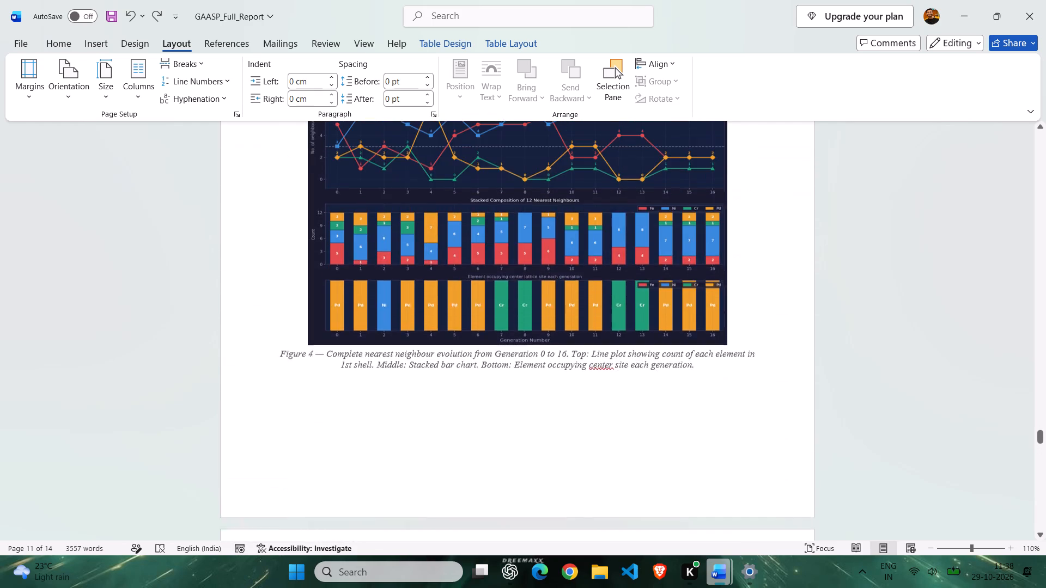
scroll(434, 316, "up", 17)
scroll(434, 313, "up", 19)
scroll(433, 304, "up", 17)
scroll(440, 271, "up", 5)
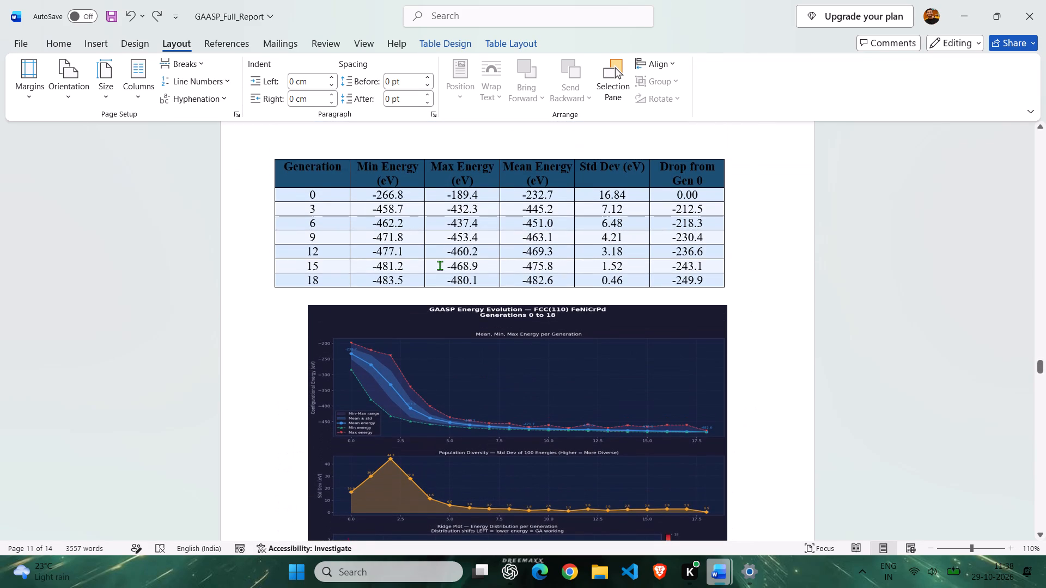
scroll(433, 261, "up", 11)
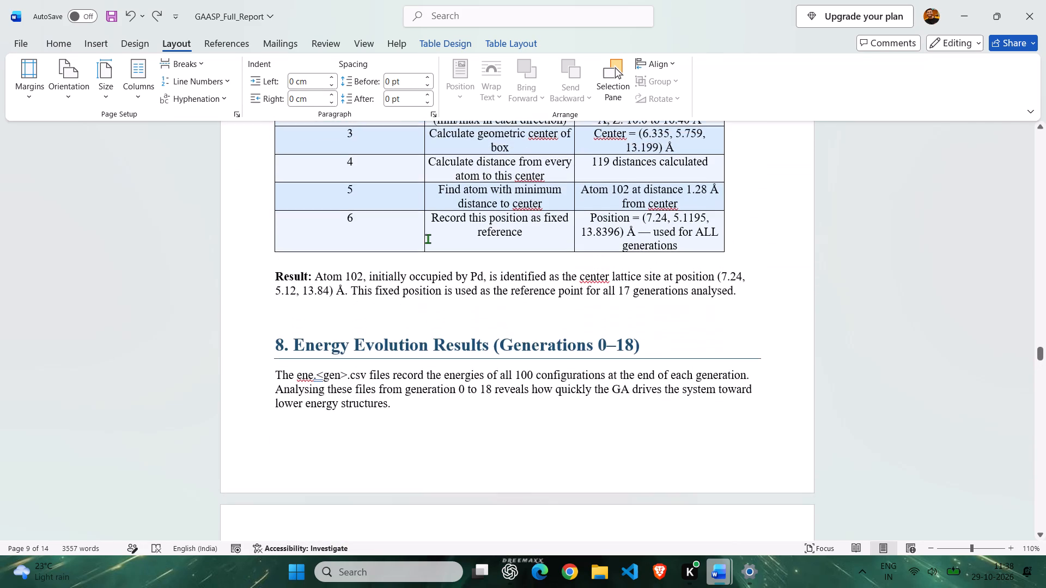
scroll(429, 237, "up", 17)
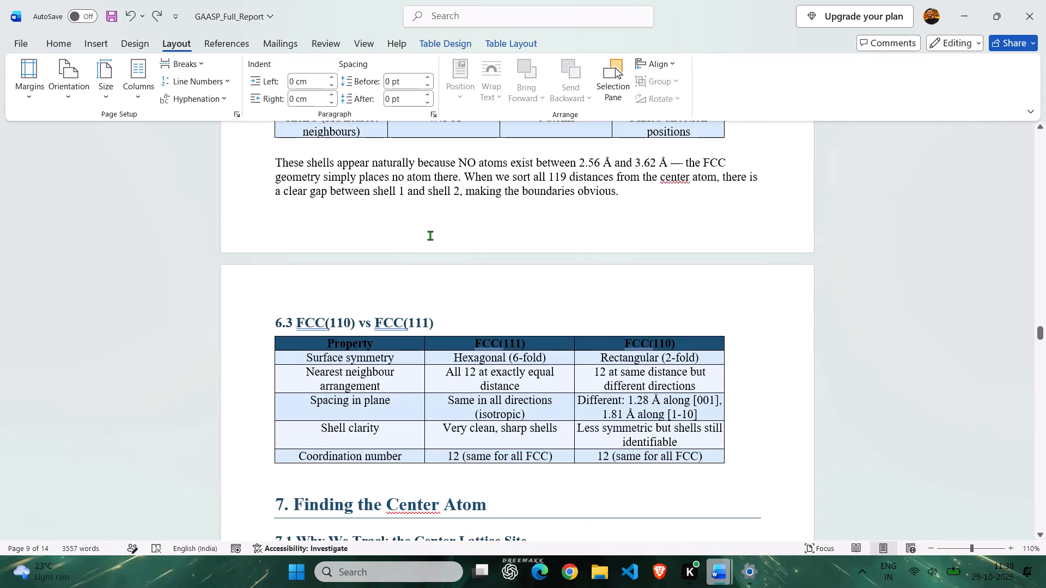
scroll(435, 231, "up", 5)
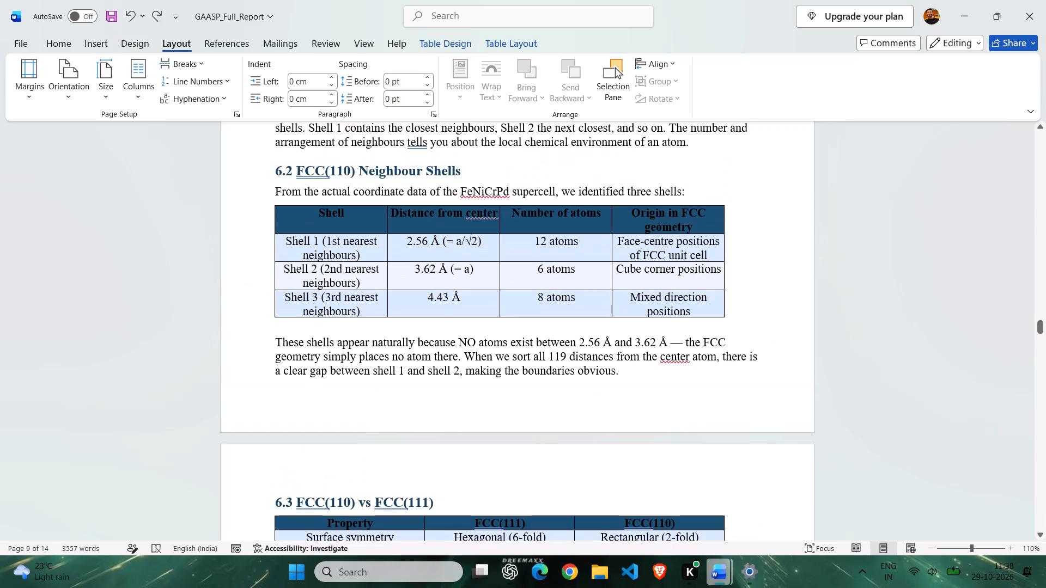
scroll(437, 230, "up", 12)
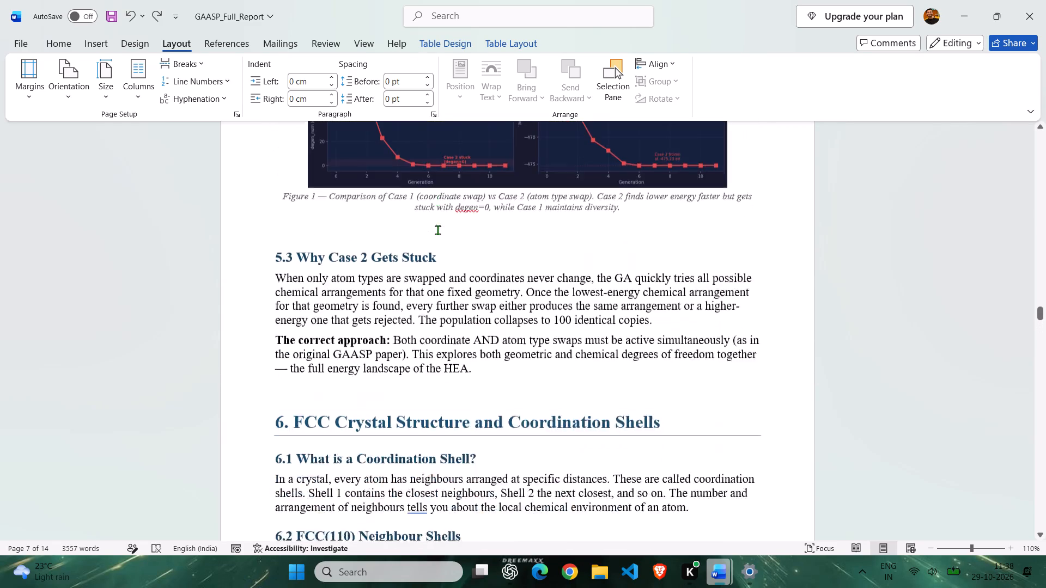
Review the report from the Figure 1 case comparison and section 5.3 to section 6.2's FCC(110) neighbour shells table.
scroll(437, 230, "up", 12)
scroll(437, 230, "down", 18)
scroll(419, 188, "down", 3)
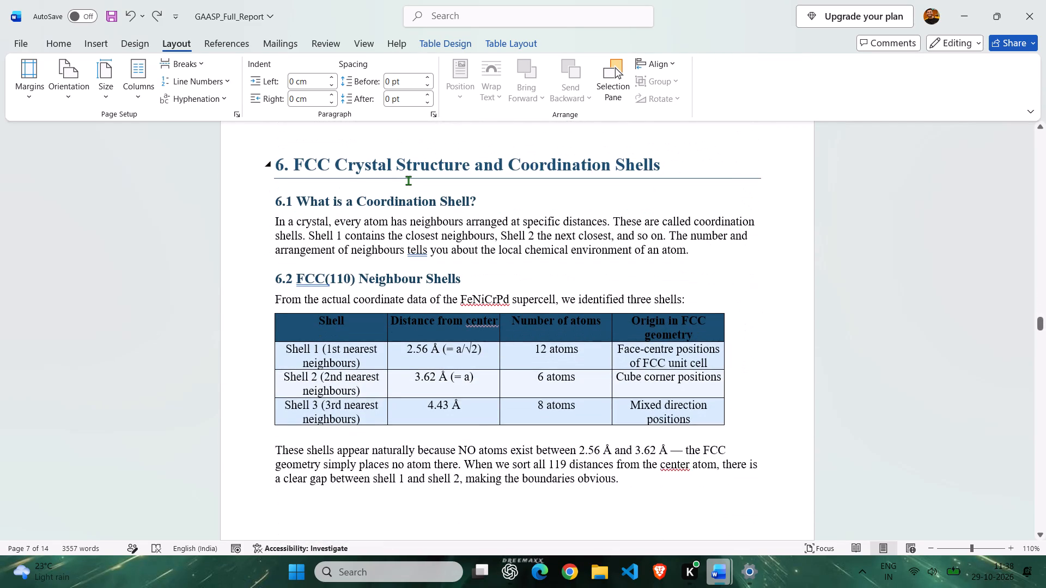
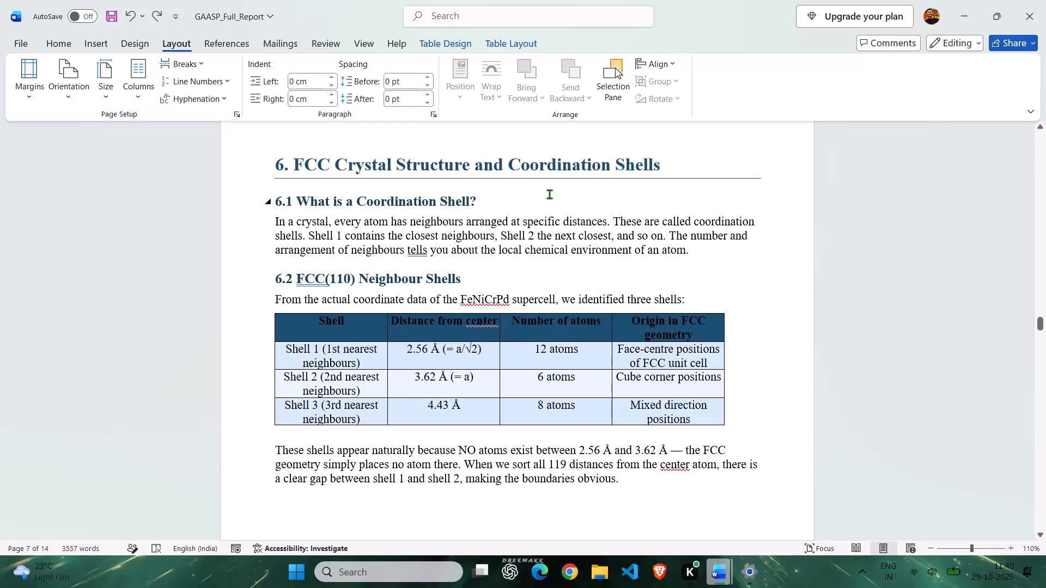
Examine sections 6.1 and 6.2 on coordination shells and the FCC(110) neighbour shells table, looking ahead to section 6.3.
scroll(483, 189, "down", 2)
scroll(483, 189, "up", 2)
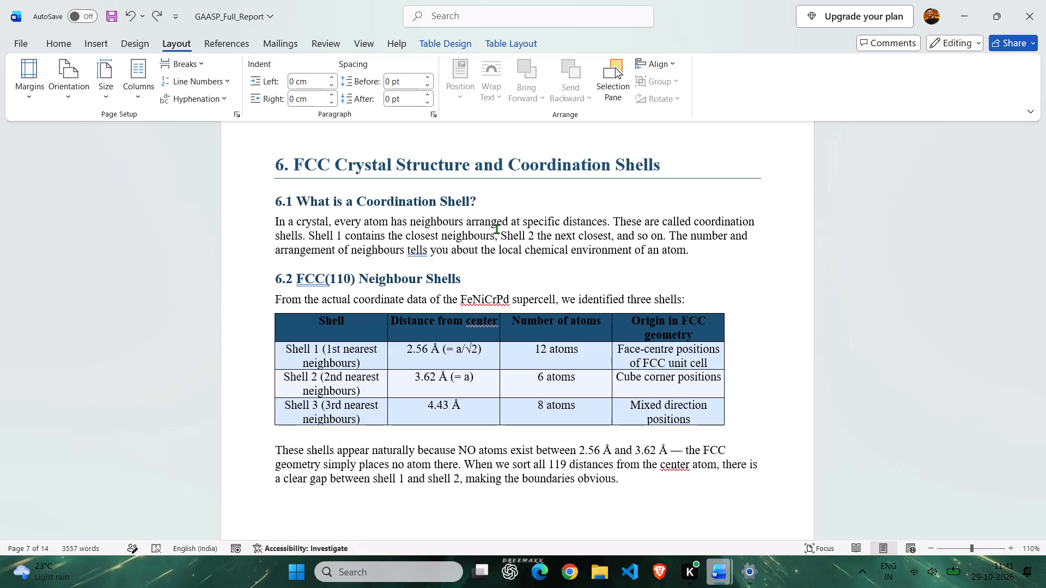
scroll(496, 229, "down", 3)
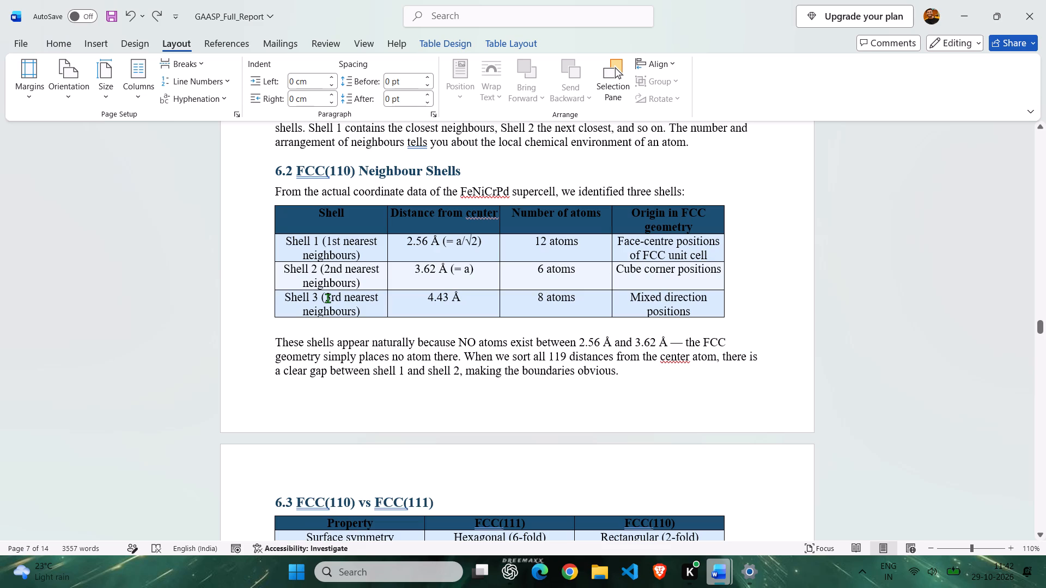
scroll(327, 298, "down", 2)
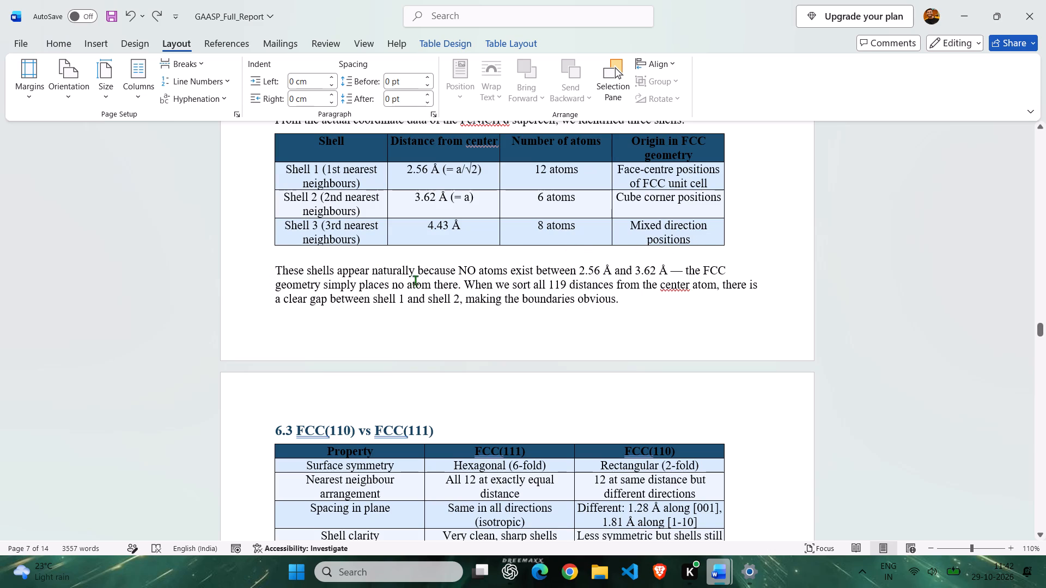
scroll(468, 289, "up", 2)
scroll(469, 289, "down", 1)
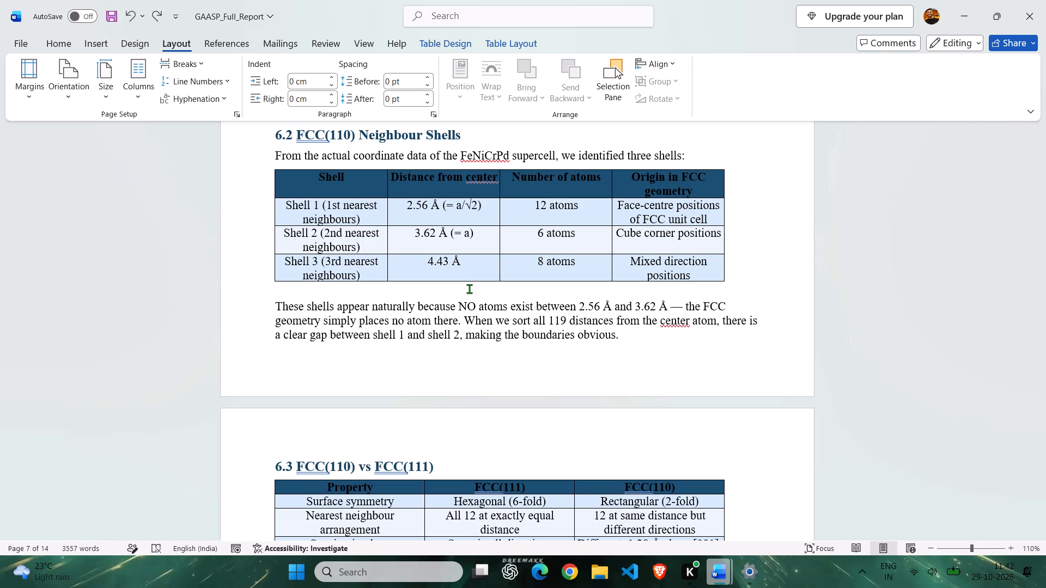
scroll(469, 289, "down", 7)
scroll(471, 289, "up", 4)
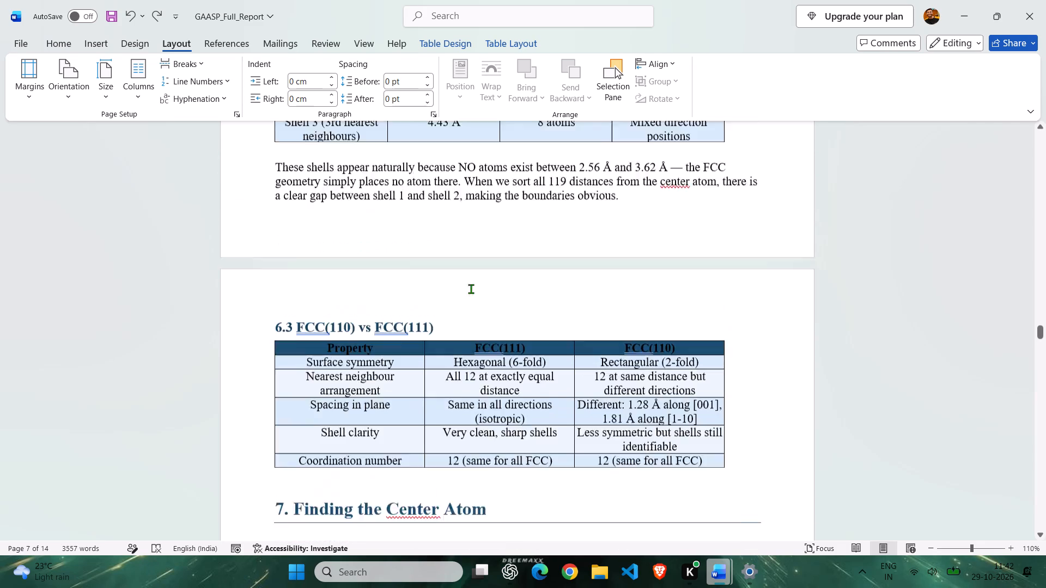
scroll(475, 289, "up", 8)
scroll(478, 288, "down", 1)
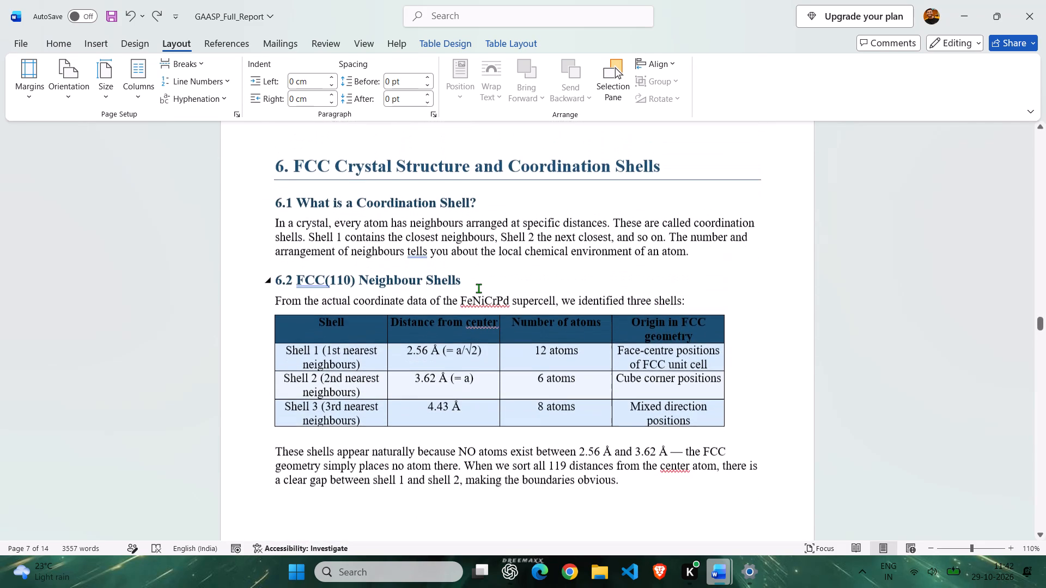
Review section 6 again through the FCC(110) vs FCC(111) comparison to section 7.2's table on how the center atom was found.
scroll(481, 288, "down", 12)
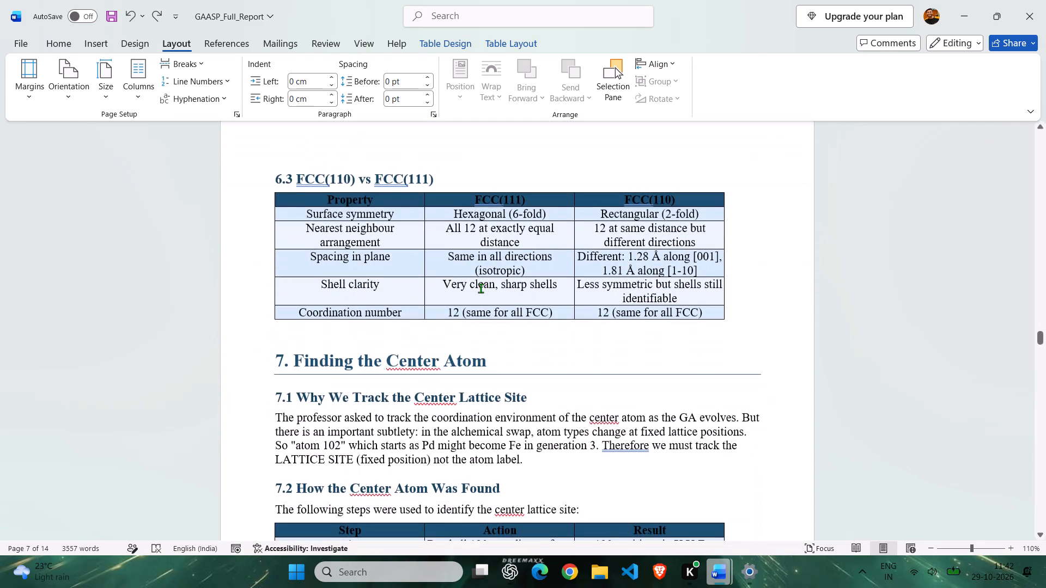
scroll(481, 288, "down", 1)
scroll(481, 288, "up", 1)
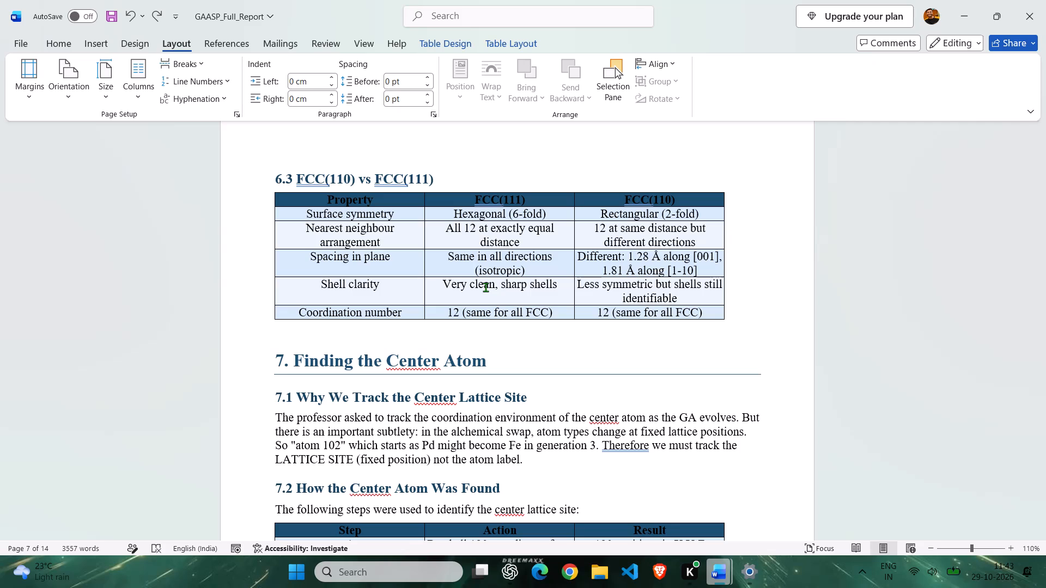
scroll(485, 286, "up", 14)
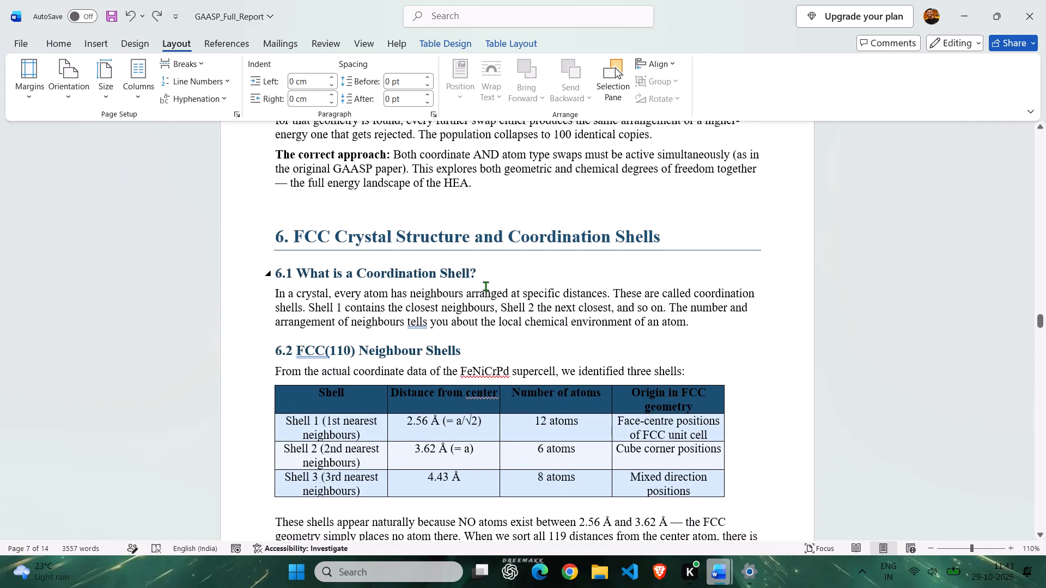
scroll(485, 286, "down", 5)
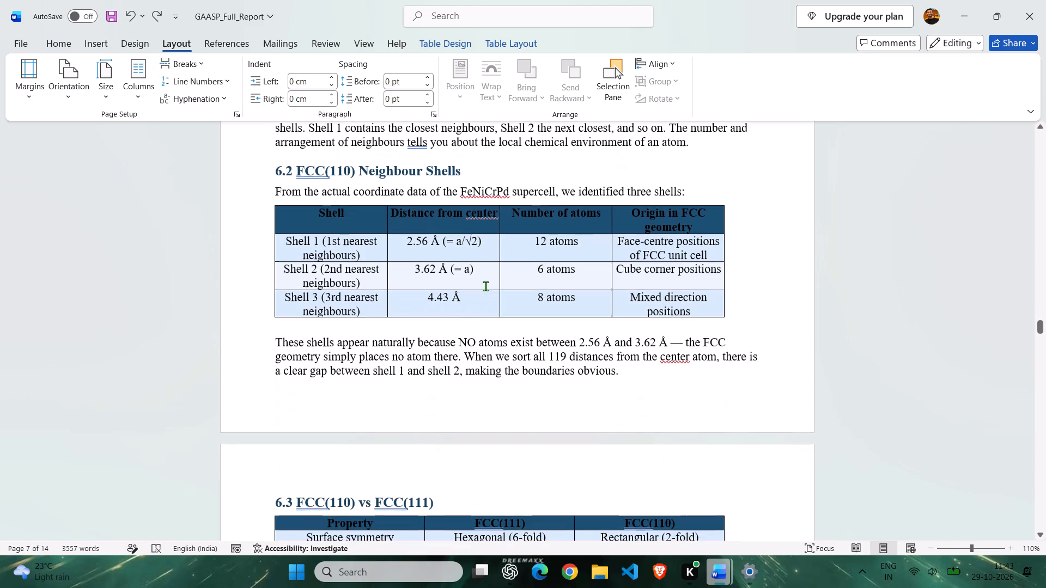
scroll(485, 286, "up", 5)
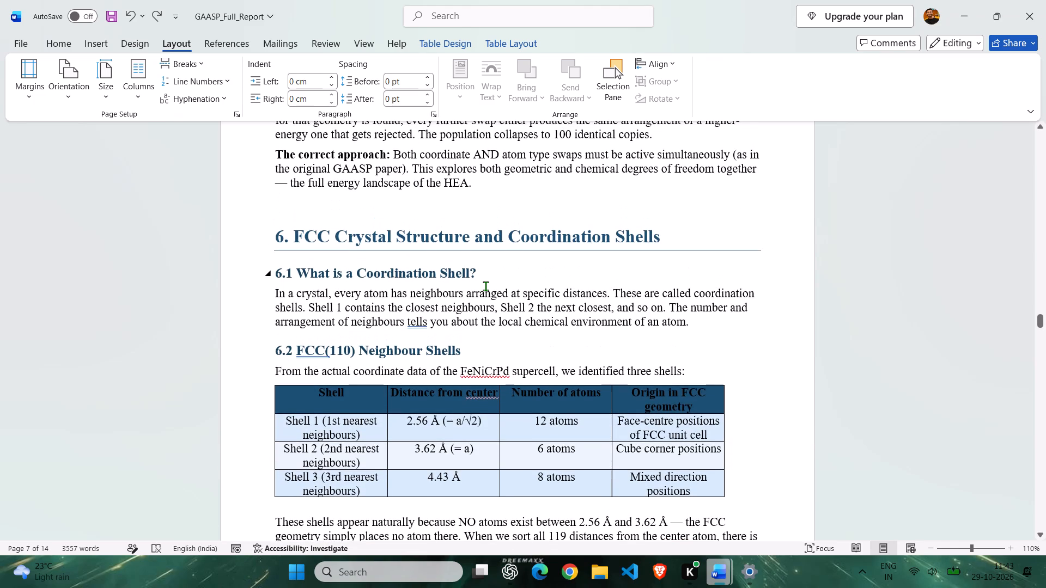
scroll(485, 286, "down", 16)
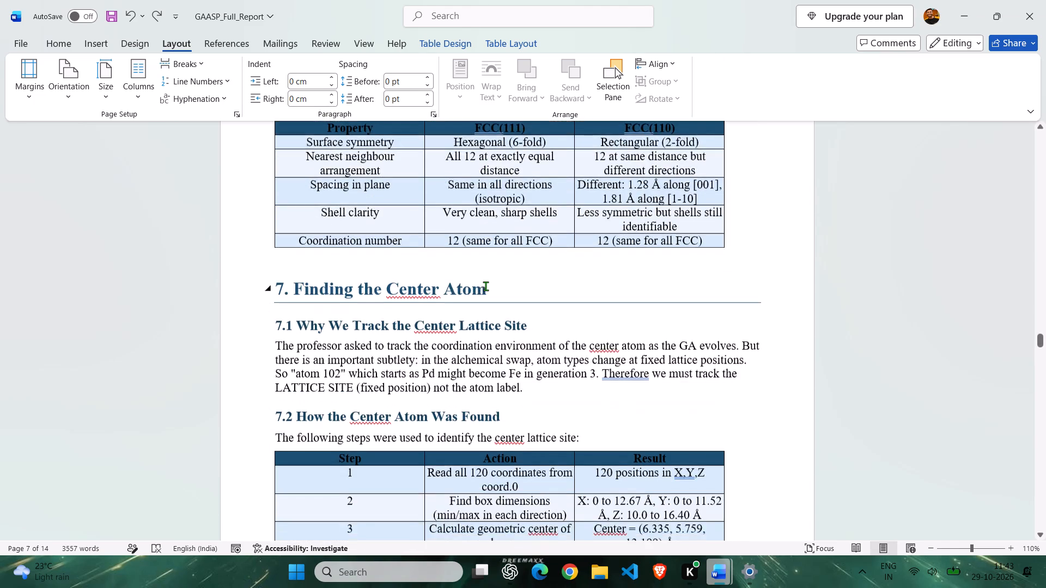
scroll(485, 286, "down", 4)
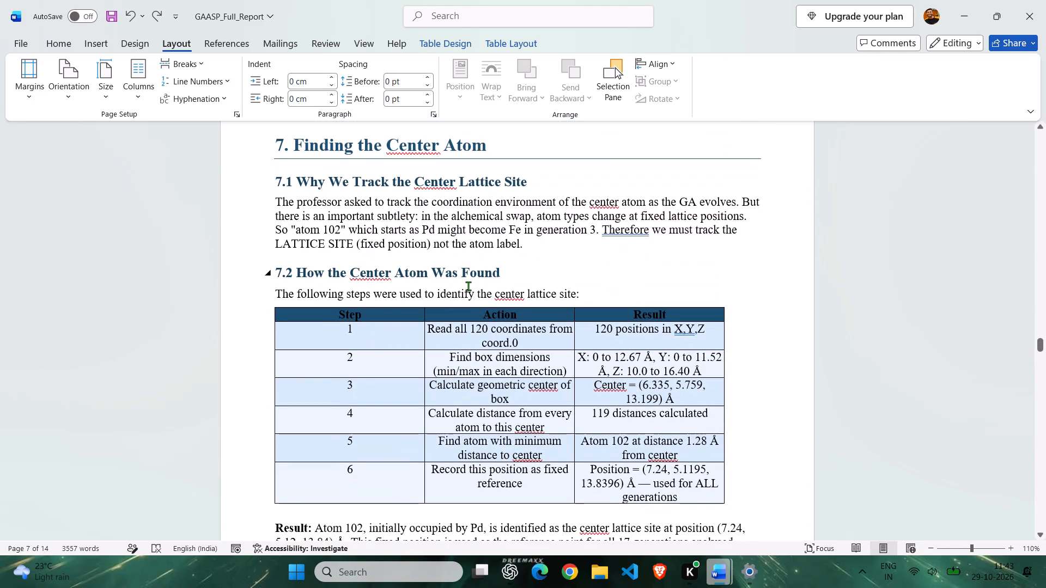
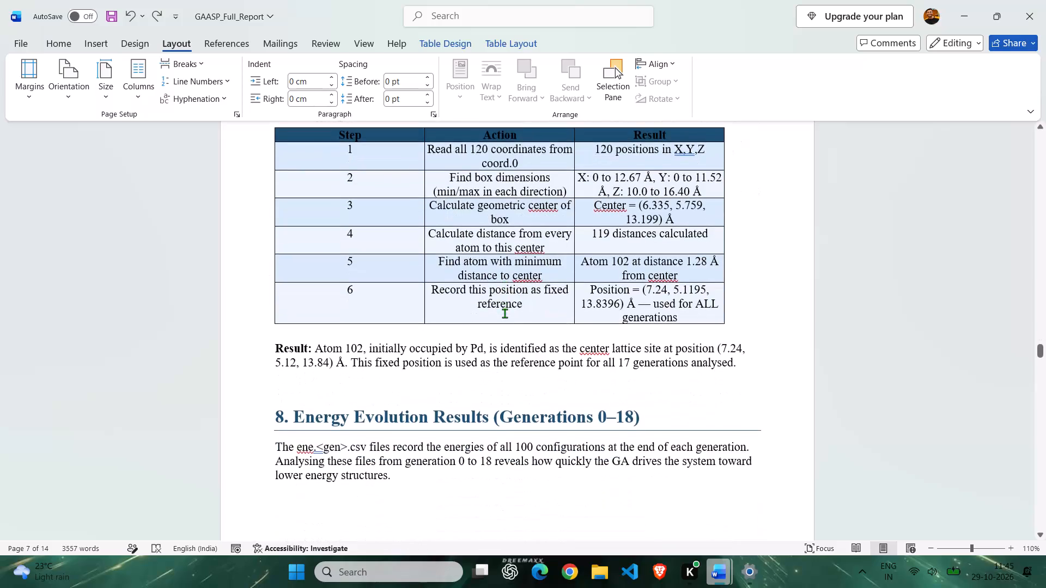
Examine the end of section 7.2 and section 8, Energy Evolution Results, through its table of energies per generation.
scroll(504, 313, "down", 2)
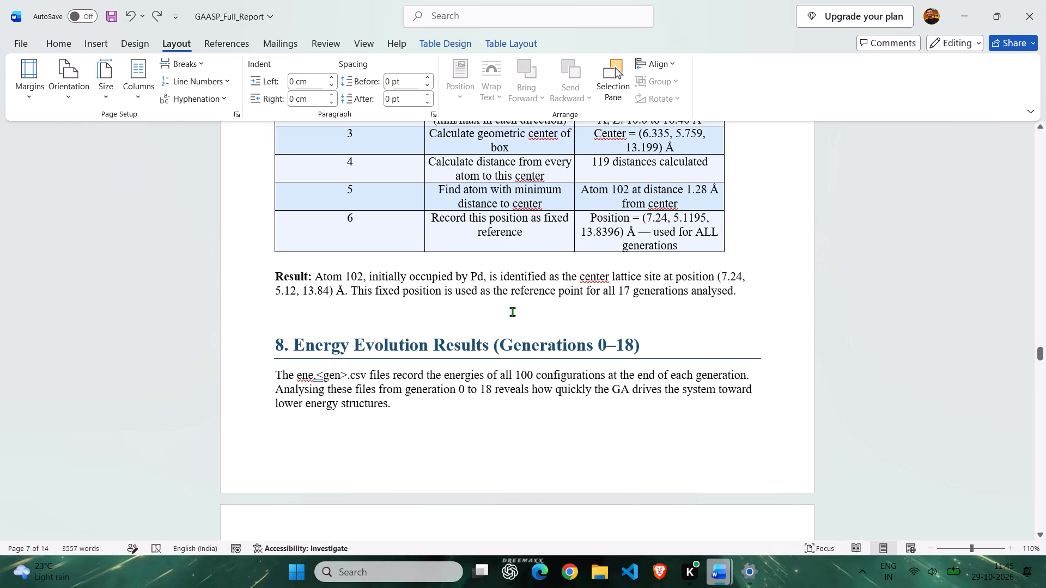
scroll(515, 321, "down", 1)
scroll(352, 347, "down", 5)
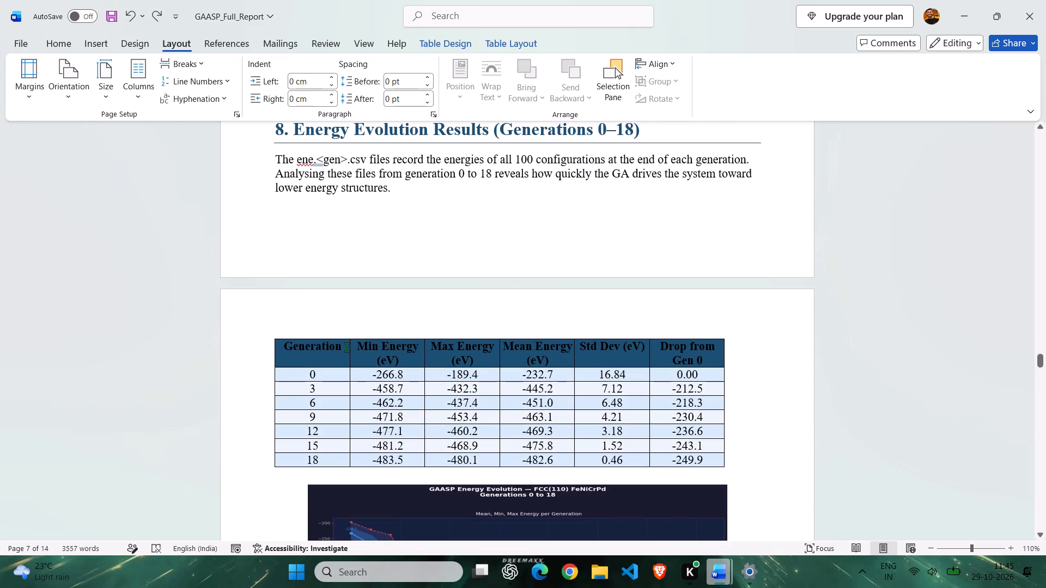
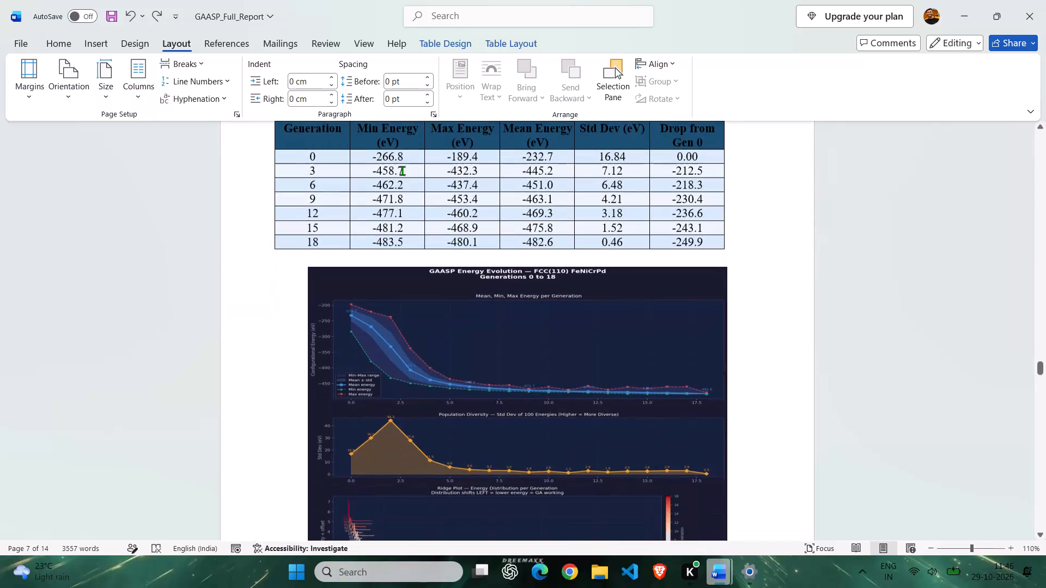
Examine the three-panel energy evolution plot in Figure 2 and section 8.1, Key Observations from Energy Data.
scroll(402, 170, "down", 3)
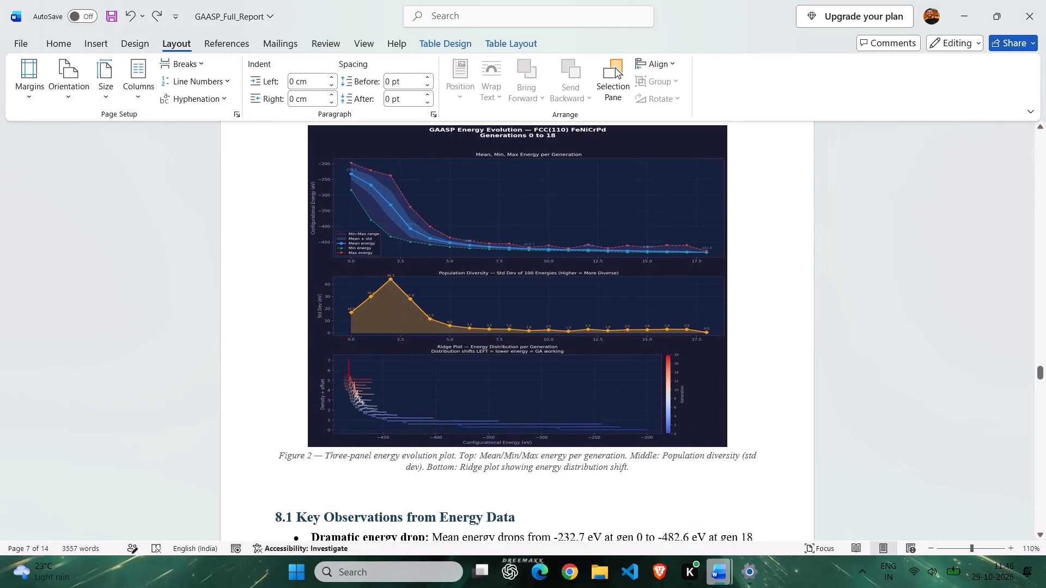
scroll(391, 313, "down", 4)
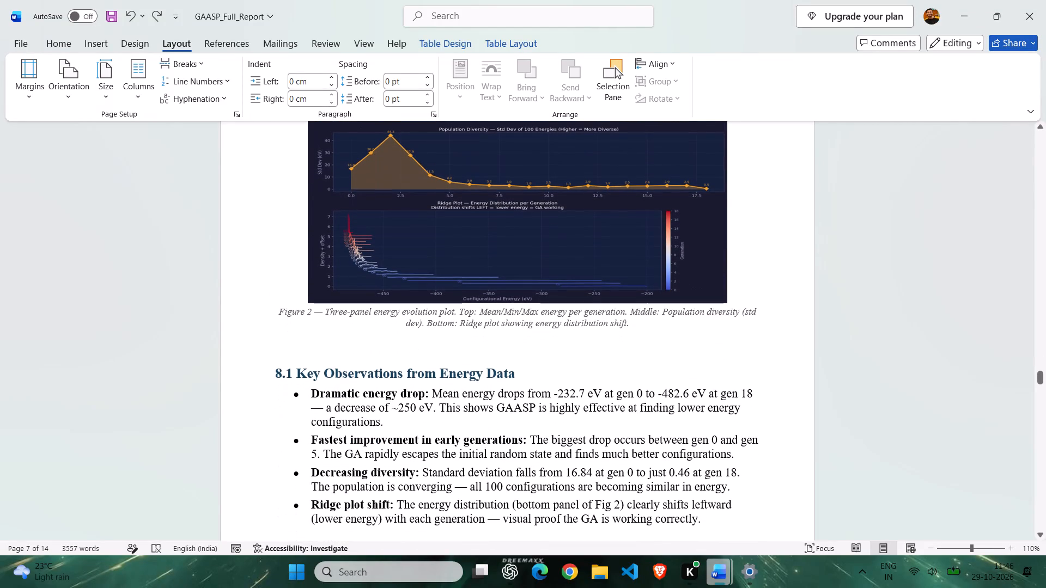
scroll(400, 308, "down", 4)
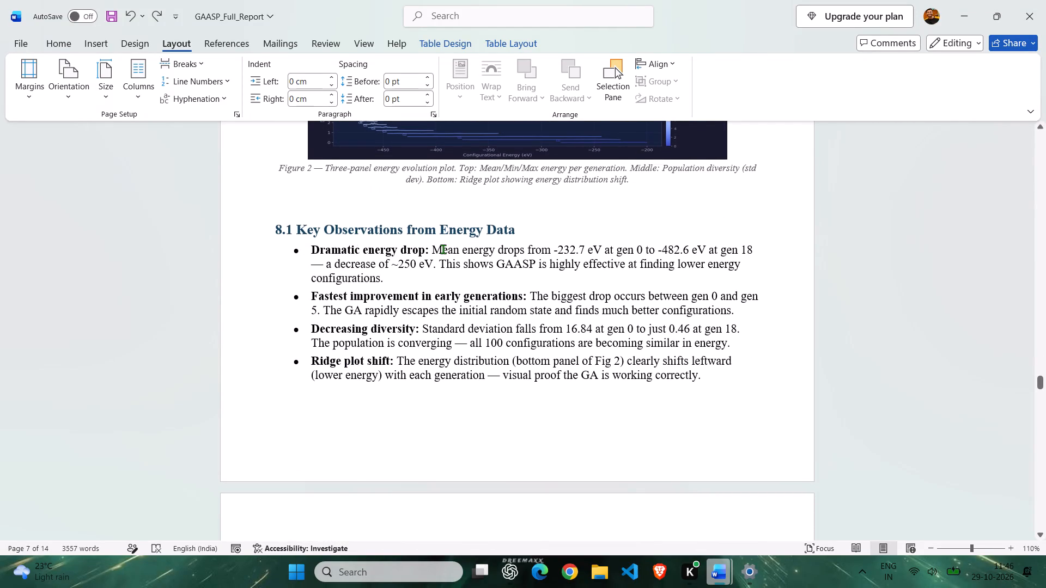
scroll(478, 268, "down", 4)
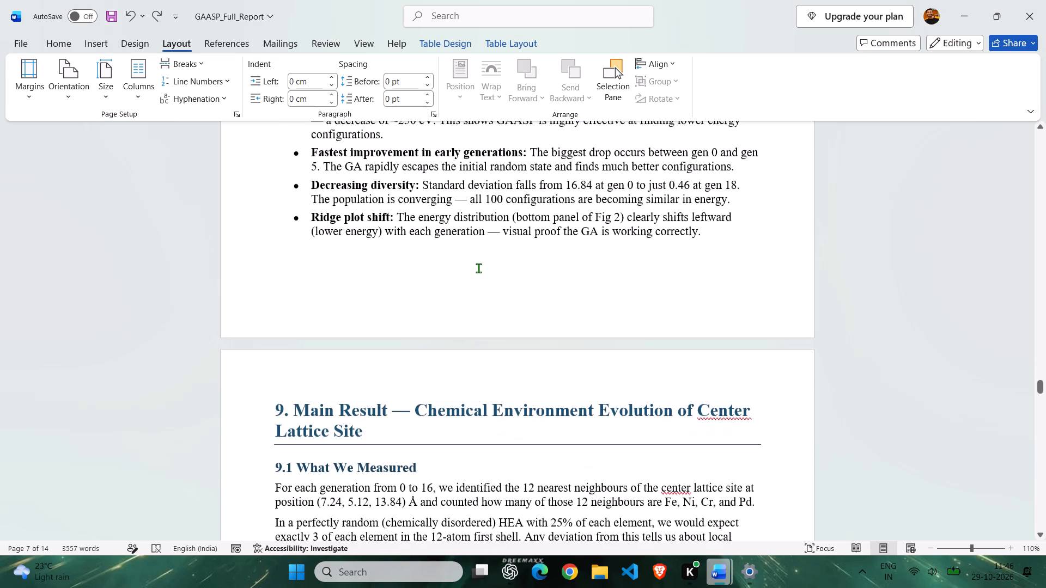
Examine sections 9.1 and 9.2 on the center lattice site, including the Generation 0 nearest-neighbour diagram in Figure 3.
scroll(478, 268, "down", 7)
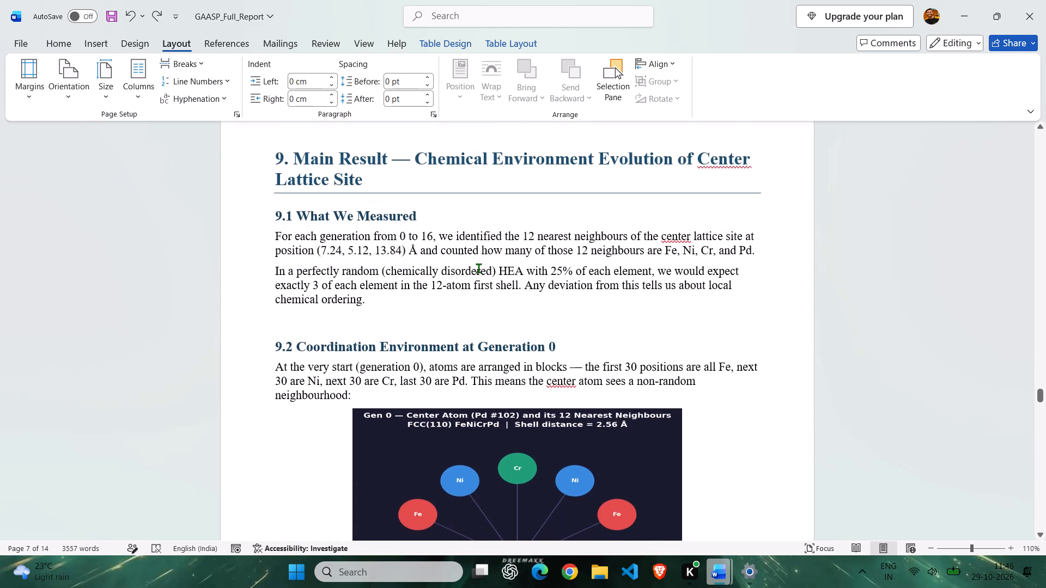
scroll(478, 268, "down", 3)
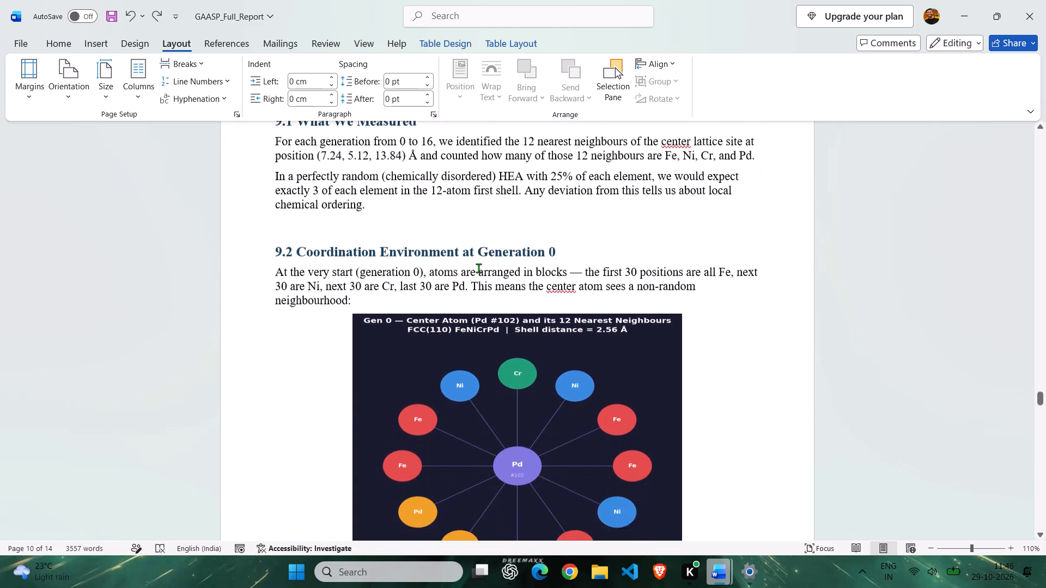
scroll(478, 268, "down", 9)
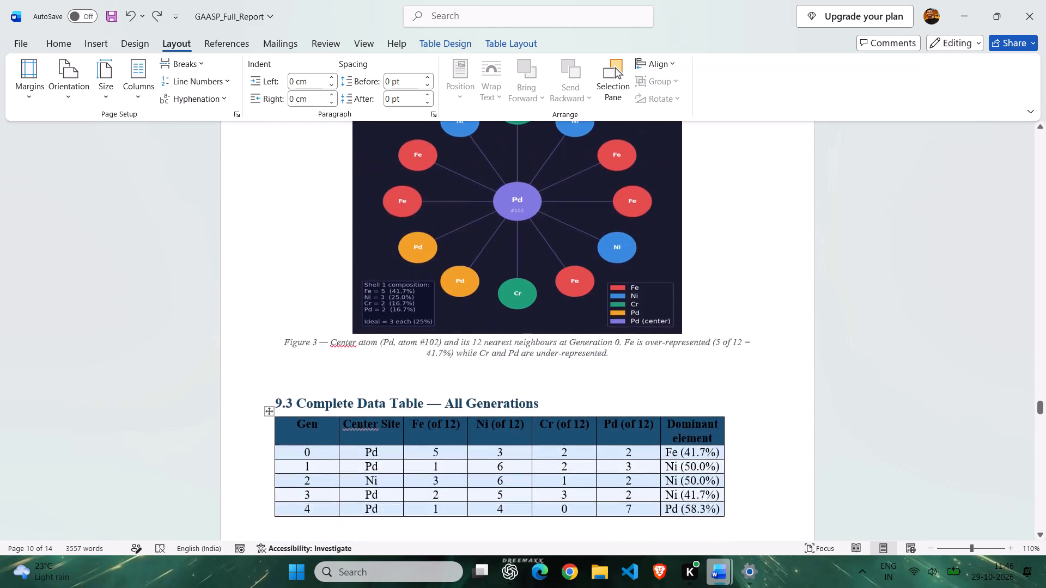
Examine the section 9.3 data table for all generations and the nearest-neighbour evolution plots in Figure 4.
scroll(478, 268, "down", 5)
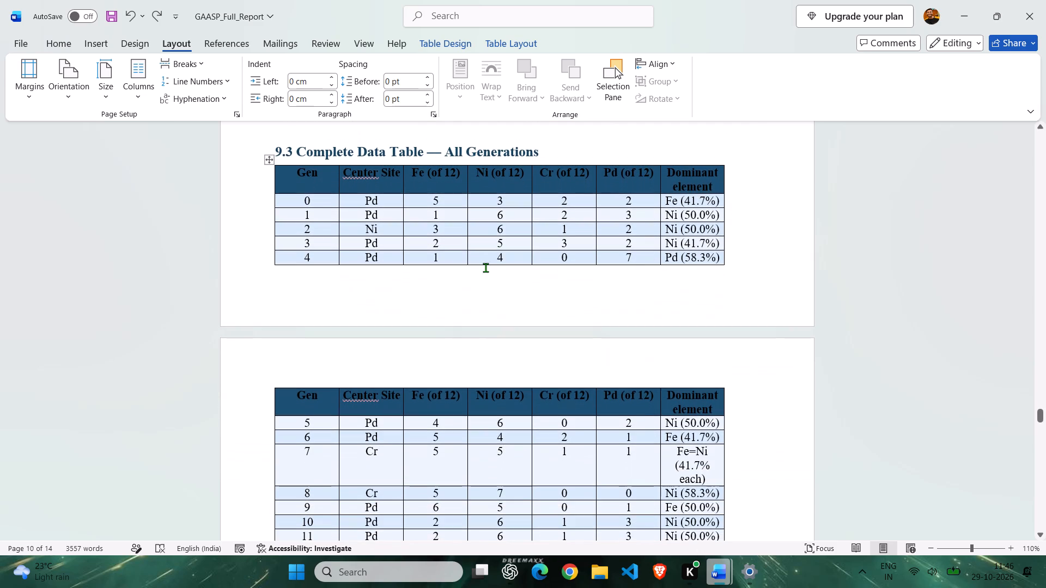
scroll(473, 246, "down", 7)
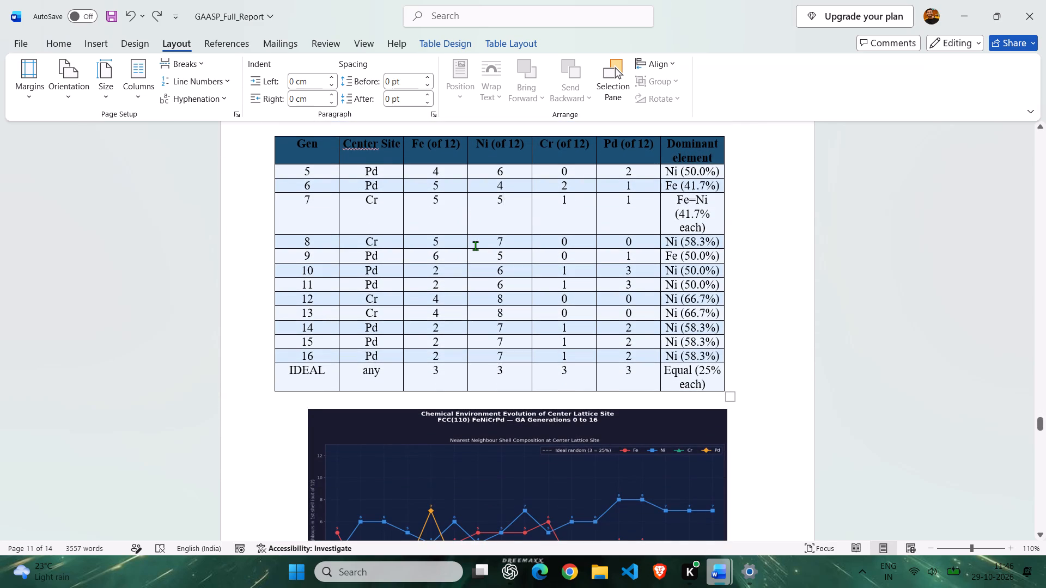
scroll(475, 246, "up", 7)
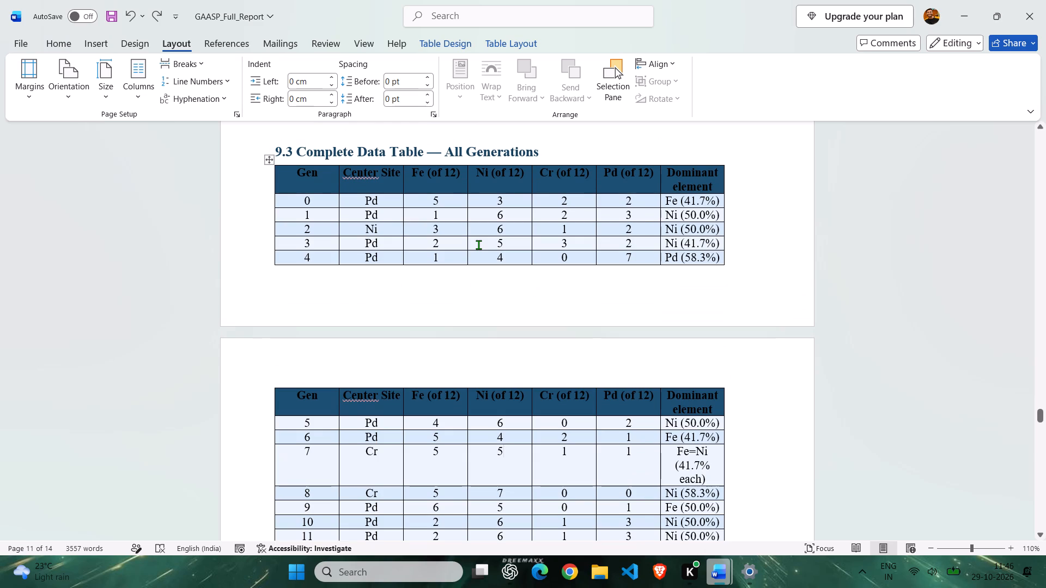
scroll(478, 244, "down", 15)
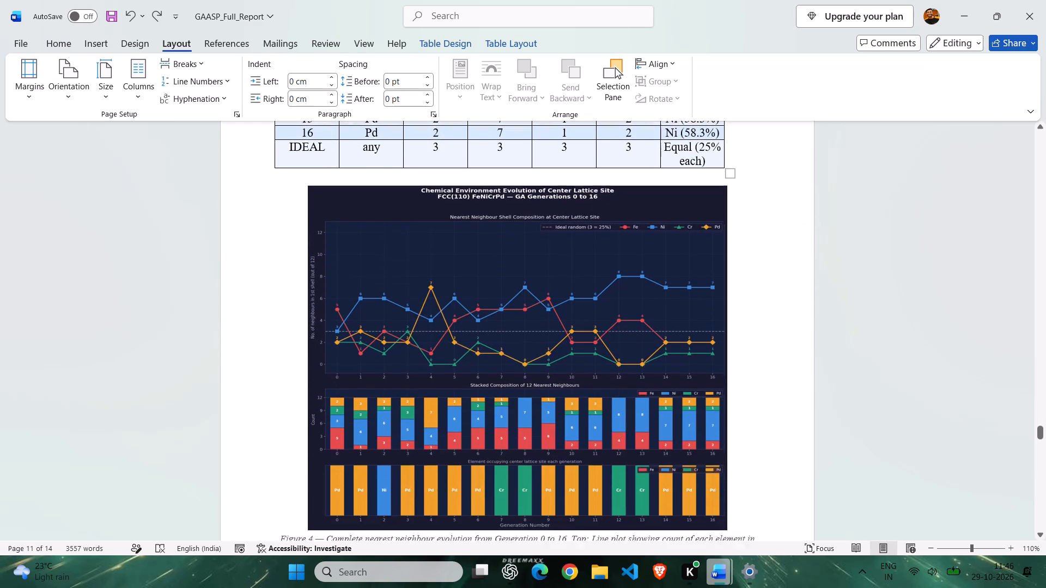
scroll(479, 244, "down", 2)
scroll(479, 244, "up", 3)
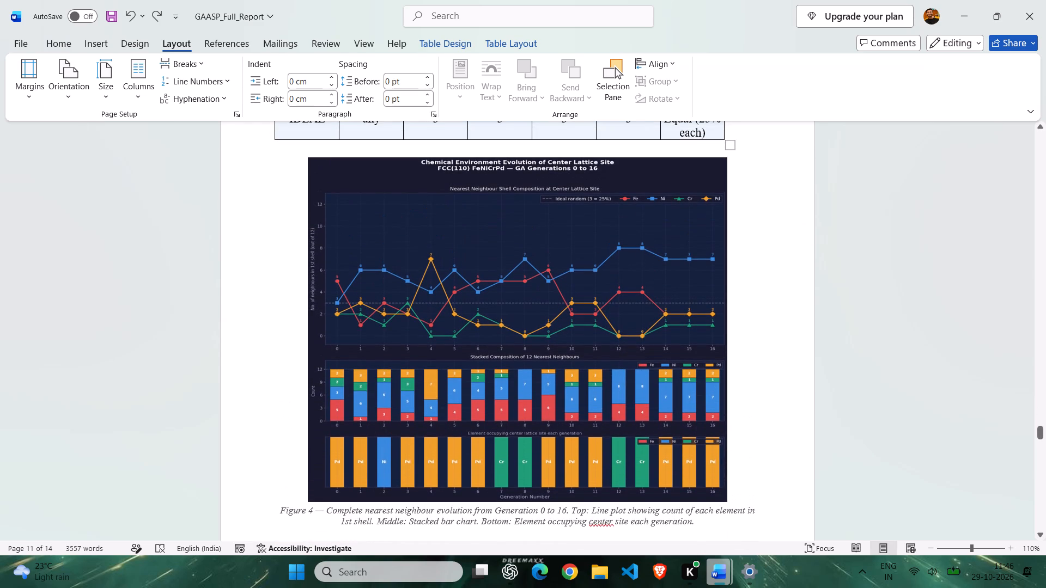
Examine the Ni enrichment plot in Figure 5 and the five findings in section 9.4, Detailed Interpretation of Results.
scroll(497, 226, "down", 15)
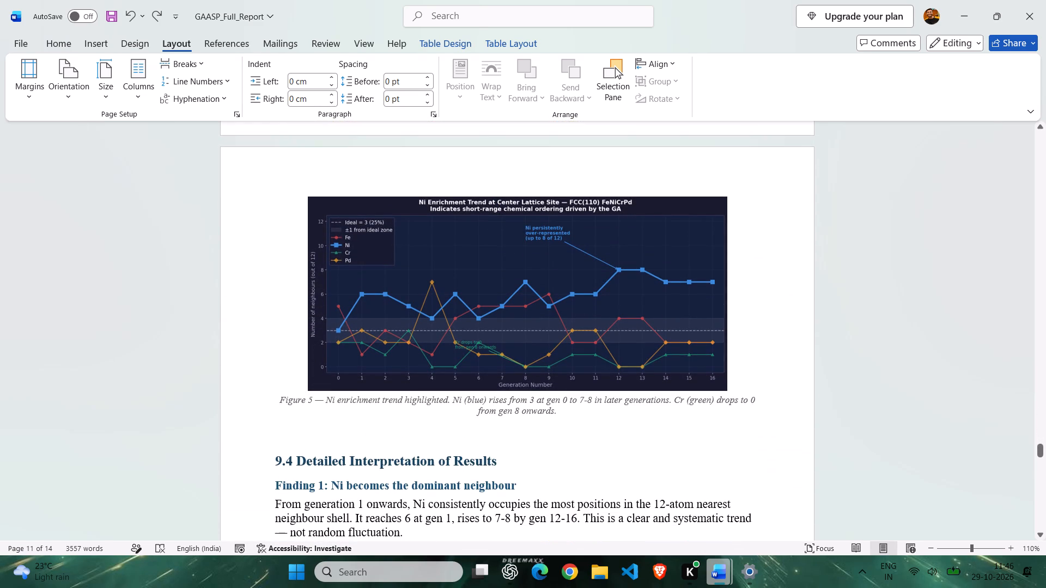
scroll(497, 226, "down", 8)
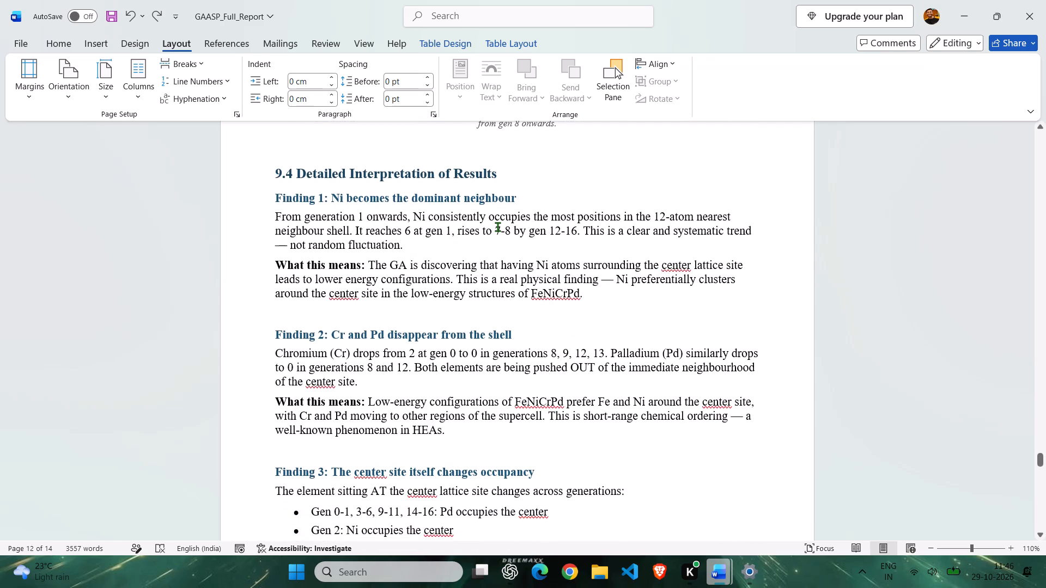
scroll(497, 226, "down", 9)
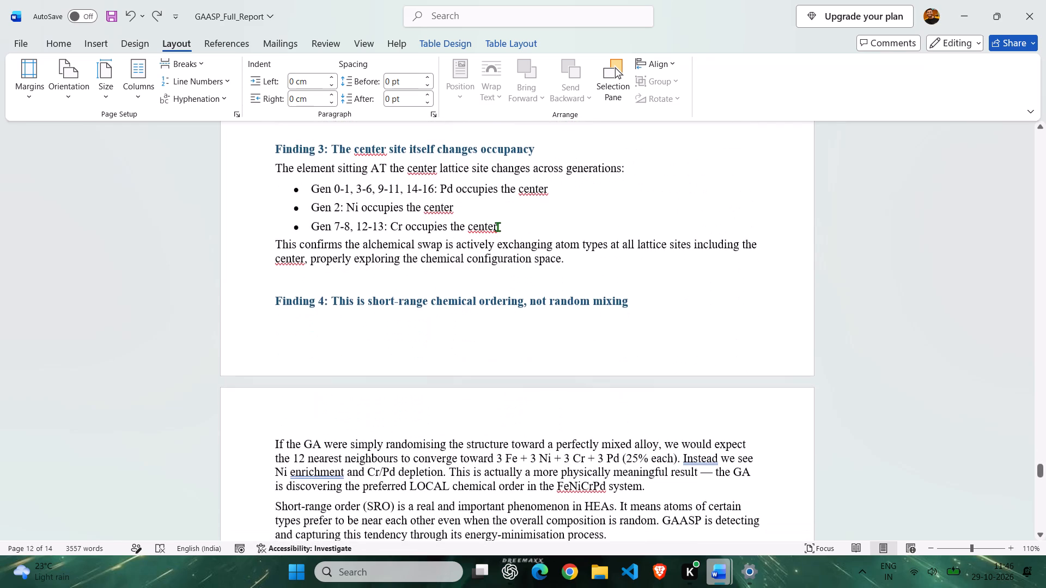
scroll(497, 226, "down", 11)
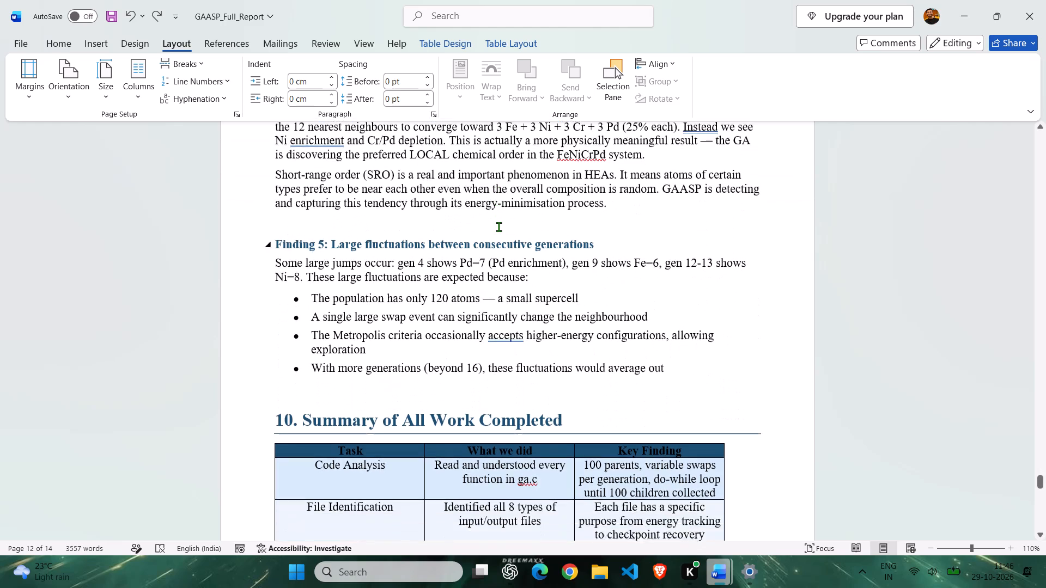
Examine the section 10 table summarising all work completed and the key conclusions in section 11.
scroll(498, 226, "down", 16)
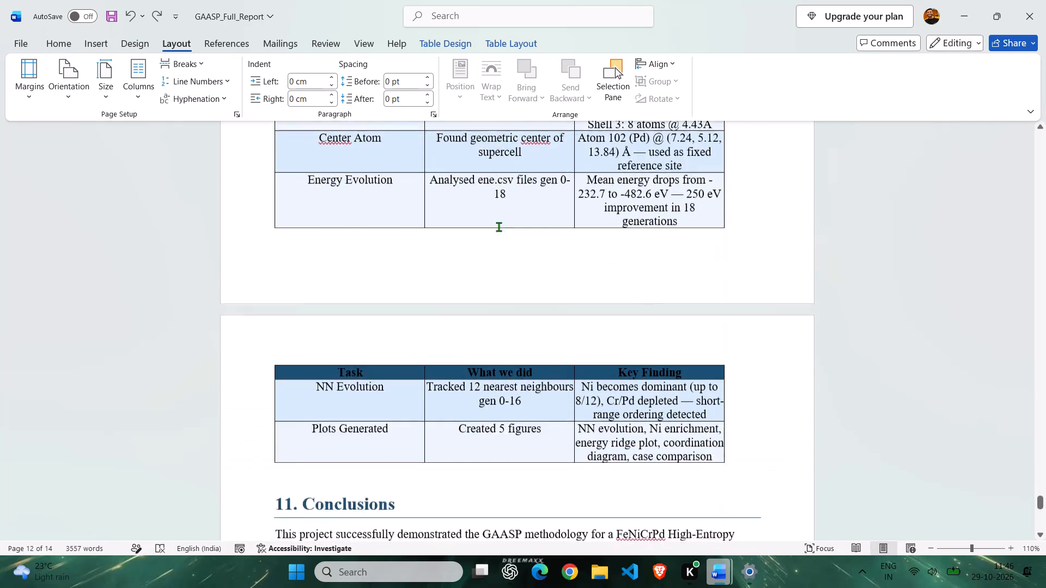
scroll(498, 226, "down", 5)
scroll(492, 245, "up", 1)
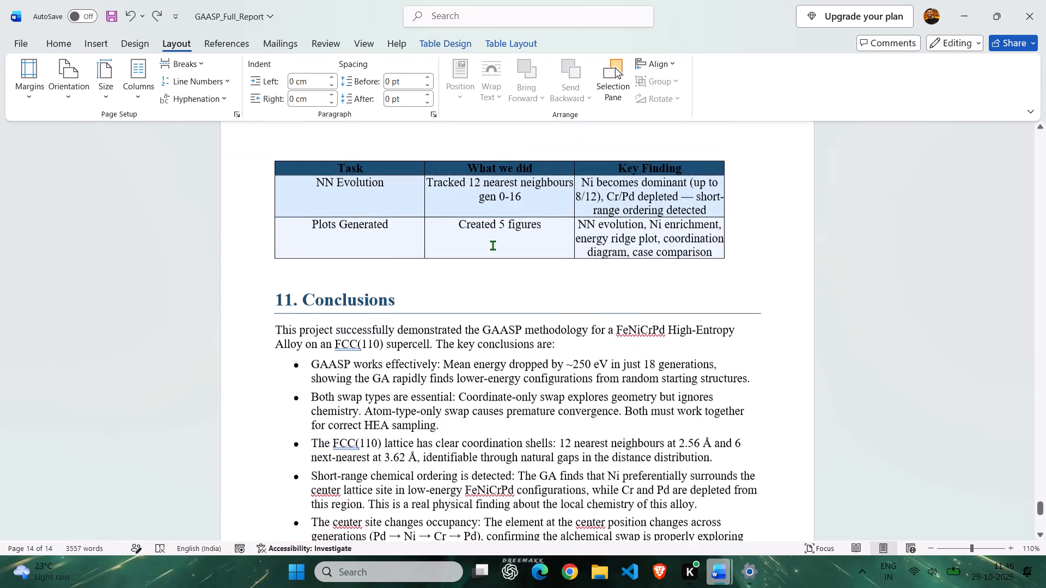
scroll(492, 246, "down", 5)
scroll(493, 248, "up", 11)
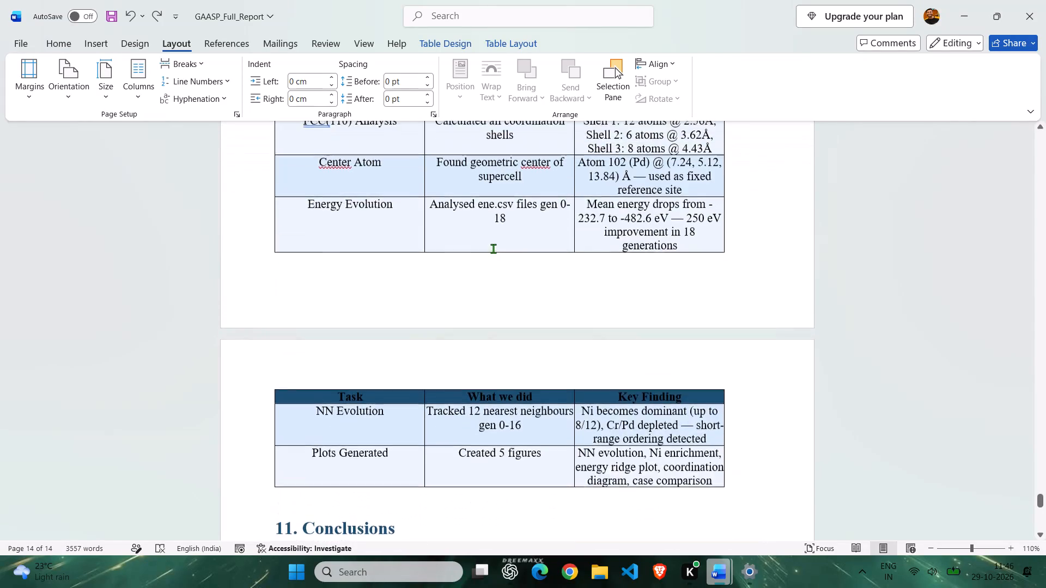
Review the report backwards from the section 10 summary through the section 9.4 findings to the section 9.3 data table.
scroll(493, 248, "up", 15)
scroll(493, 248, "up", 11)
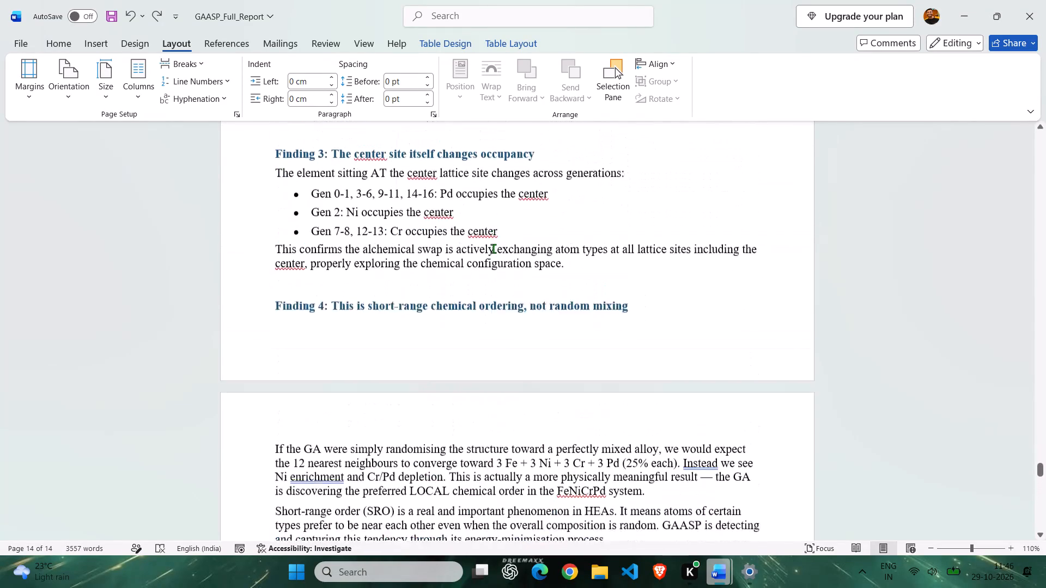
scroll(493, 248, "up", 18)
scroll(493, 248, "up", 5)
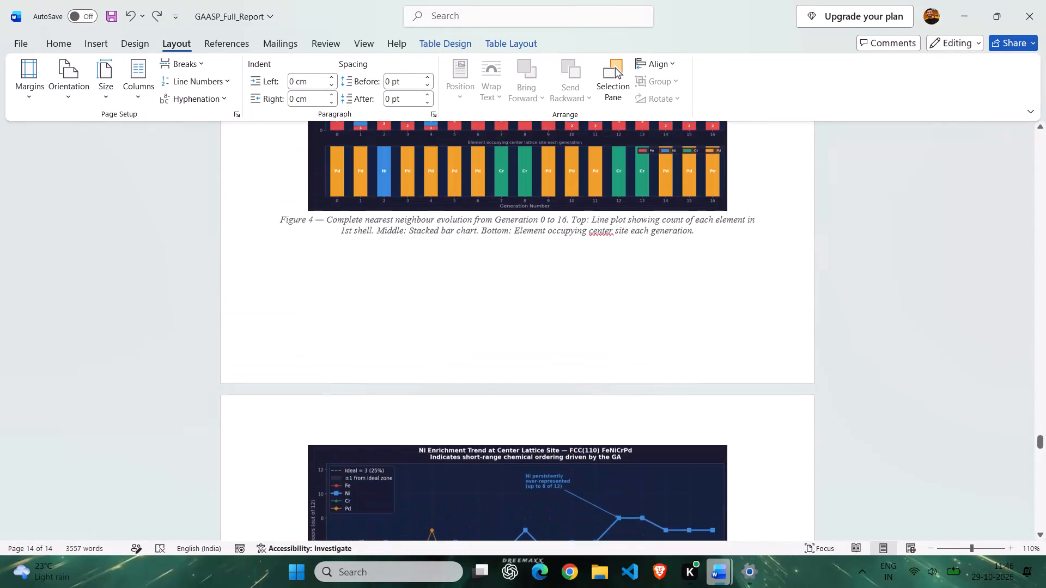
scroll(493, 248, "up", 16)
scroll(493, 248, "up", 11)
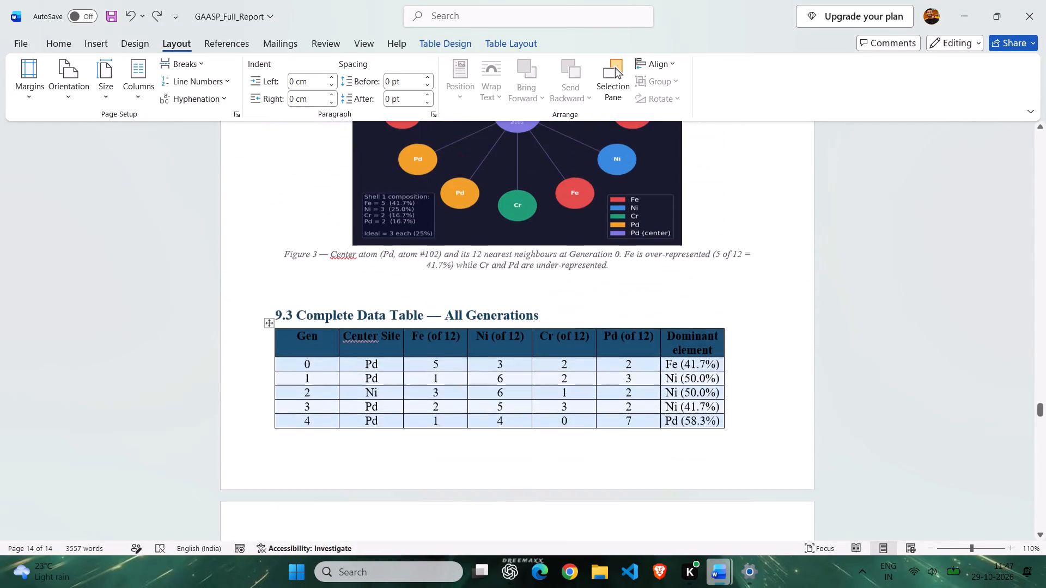
Review the report backwards from section 9.2 through section 8 to the table of center-atom identification steps in section 7.2.
scroll(493, 248, "up", 17)
scroll(493, 248, "up", 14)
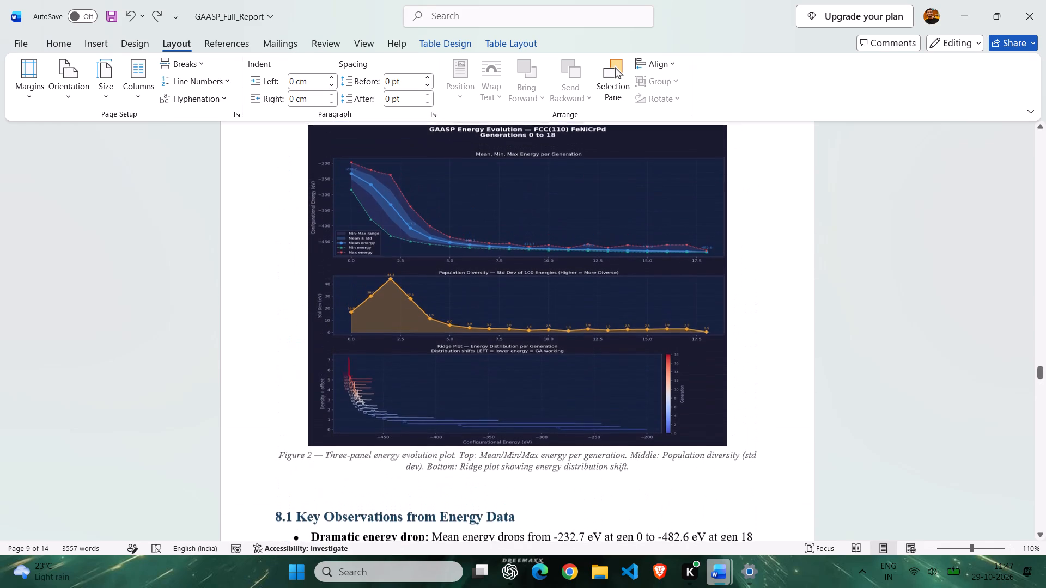
scroll(494, 248, "up", 17)
scroll(502, 248, "down", 4)
scroll(502, 248, "up", 4)
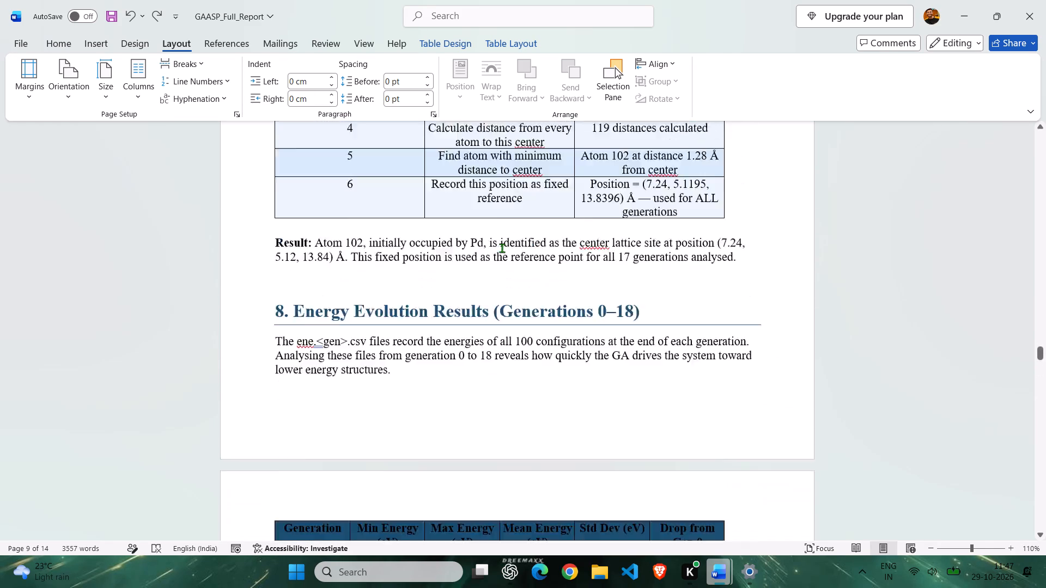
scroll(502, 248, "up", 8)
scroll(502, 248, "down", 3)
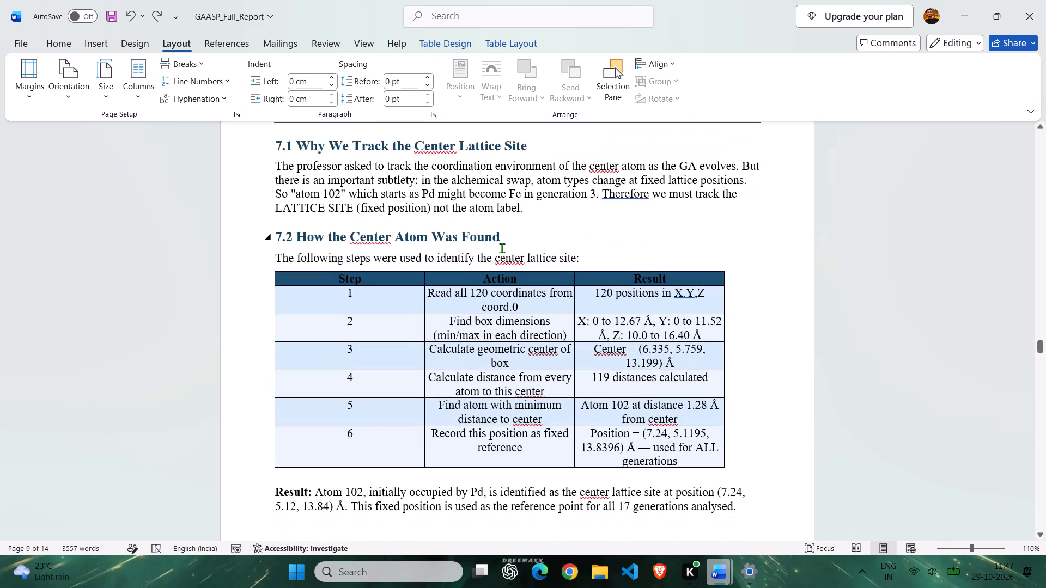
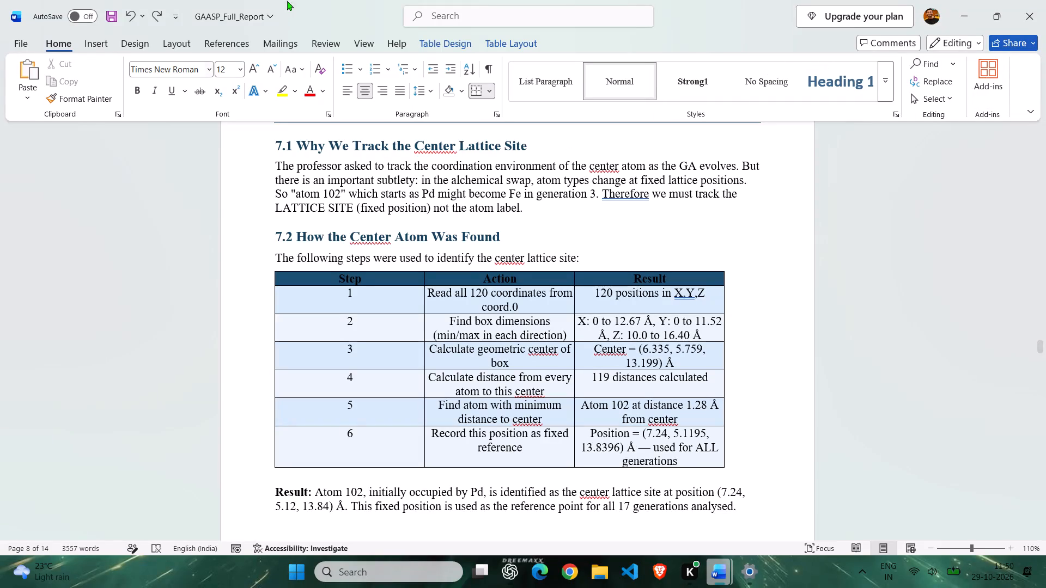
Copy the section 6 heading and subsection 6.1 from GAASP_Full_Report and paste them into INTERNSHIP_REPORT below section 5.3.
scroll(774, 404, "up", 14)
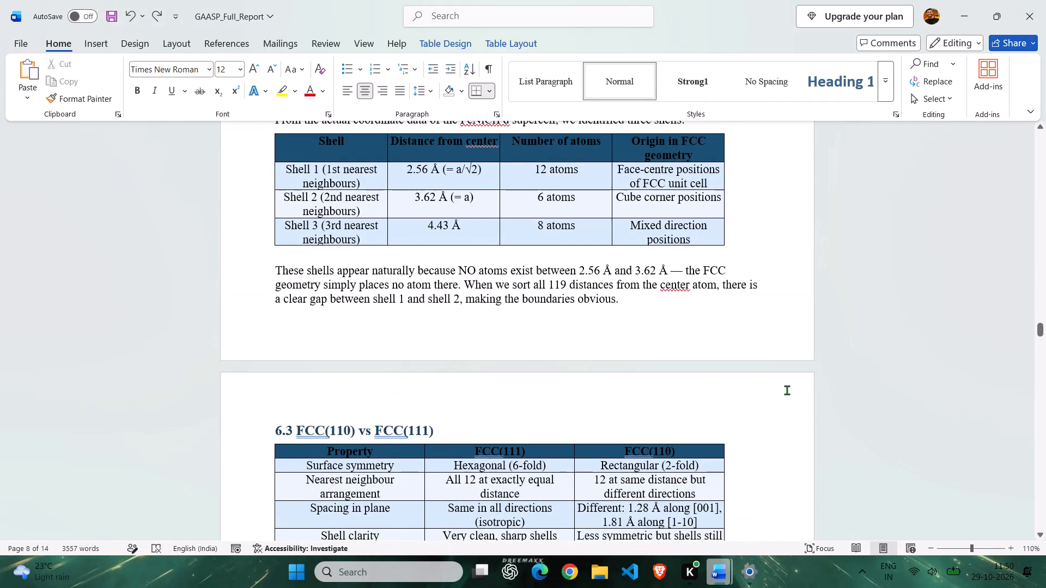
scroll(787, 390, "up", 7)
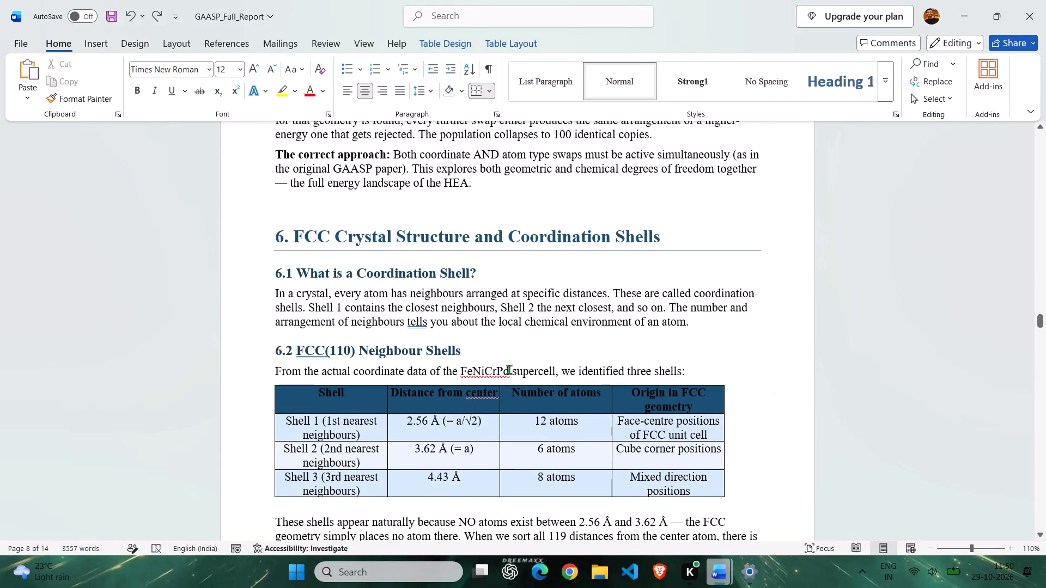
left_click_drag(706, 320, 470, 296)
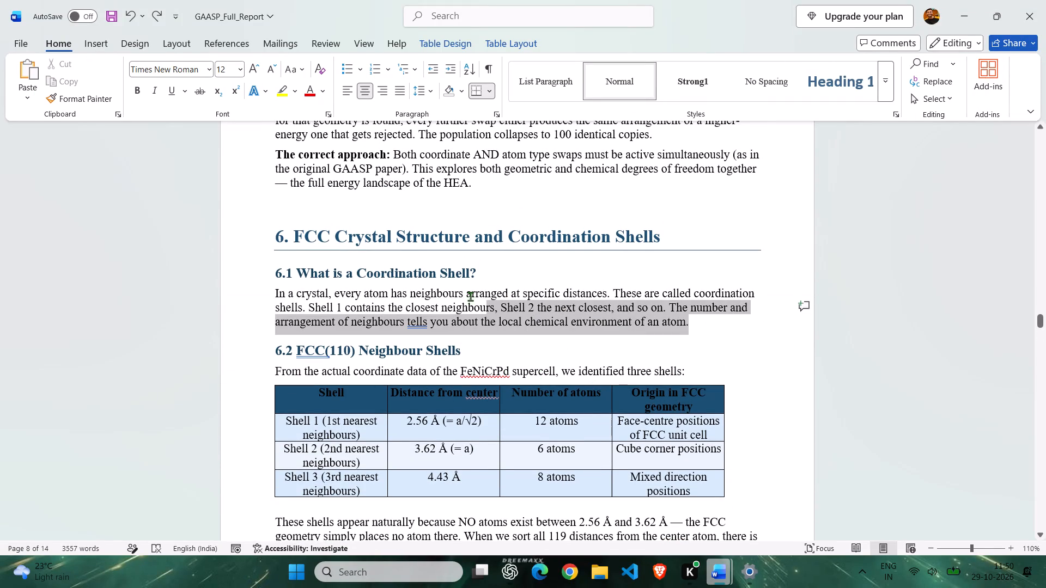
left_click_drag(470, 296, 276, 229)
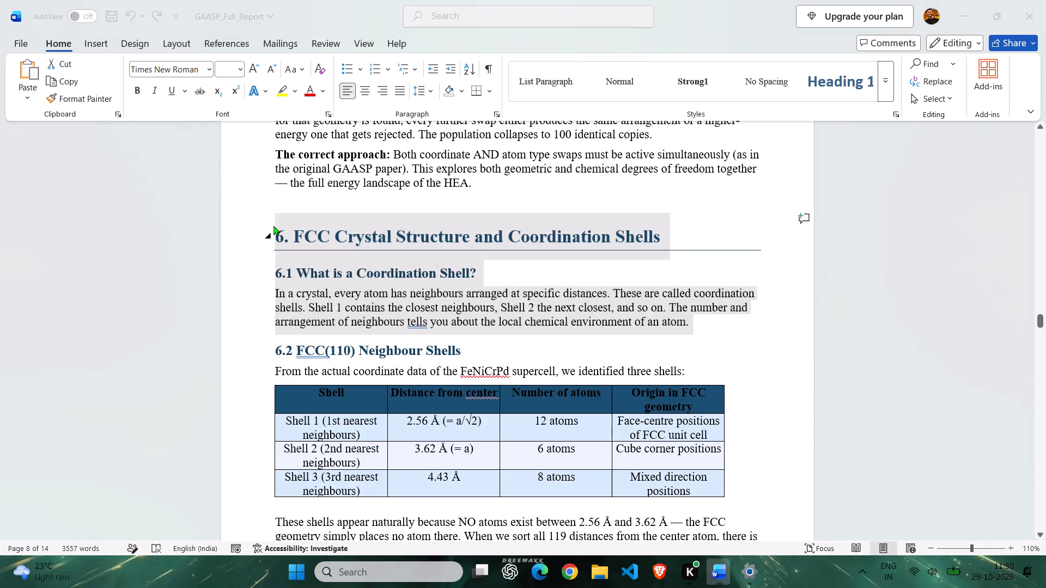
left_click(124, 268)
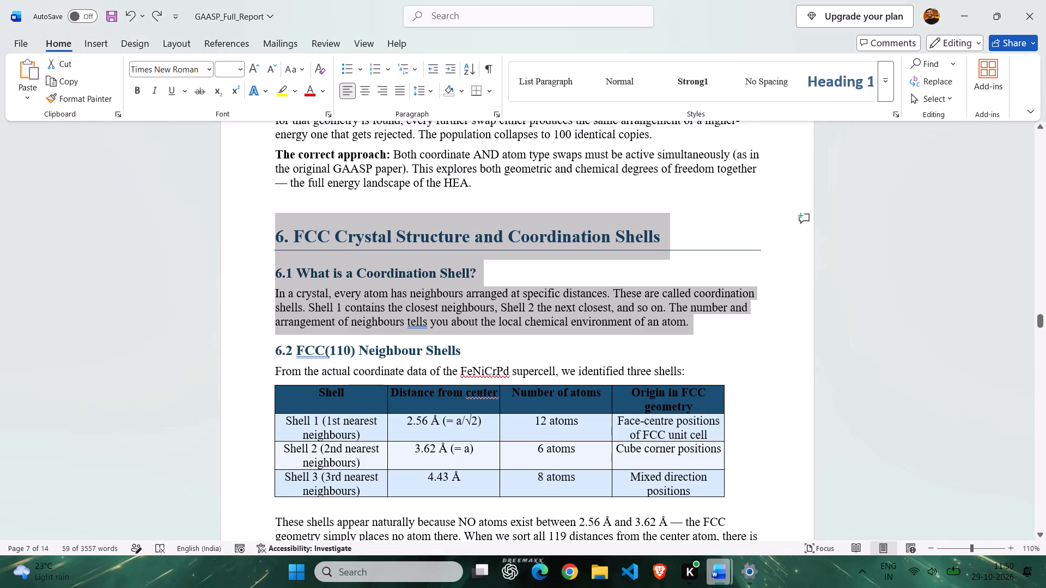
key("ctrl+c")
key("alt+Tab")
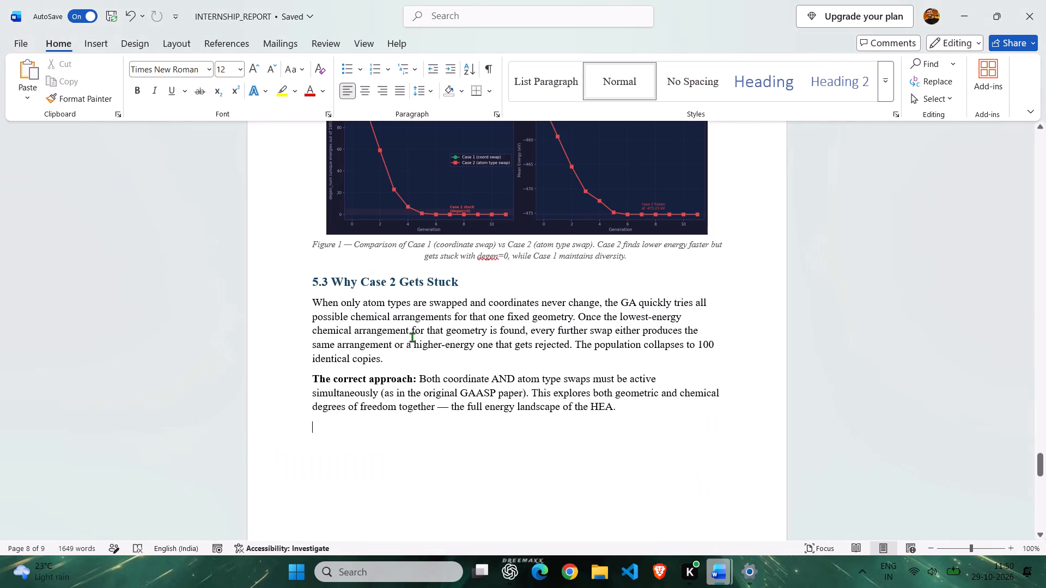
scroll(416, 337, "up", 5)
scroll(420, 337, "down", 6)
scroll(425, 426, "down", 2)
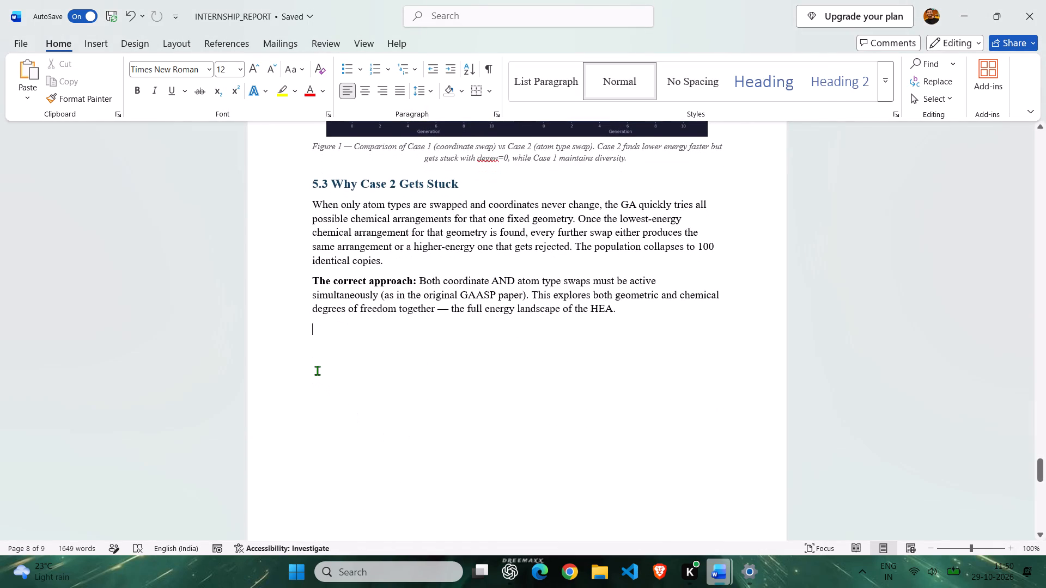
key("Return")
key("ctrl+v")
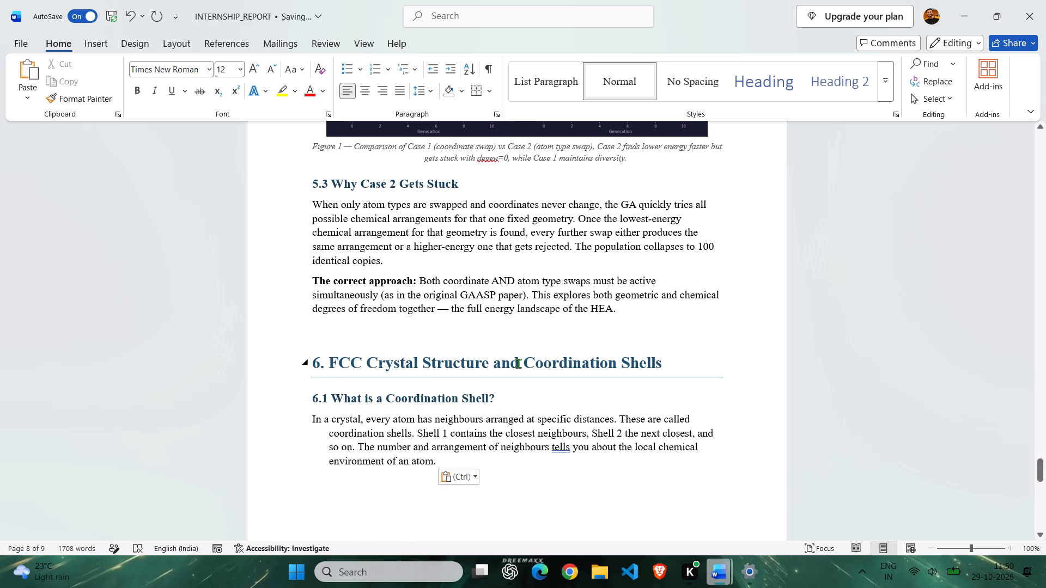
Shorten the section 6 heading to "6. Coordination Shells" by deleting "FCC Crystal Structure and".
left_click_drag(519, 363, 345, 363)
key("BackSpace")
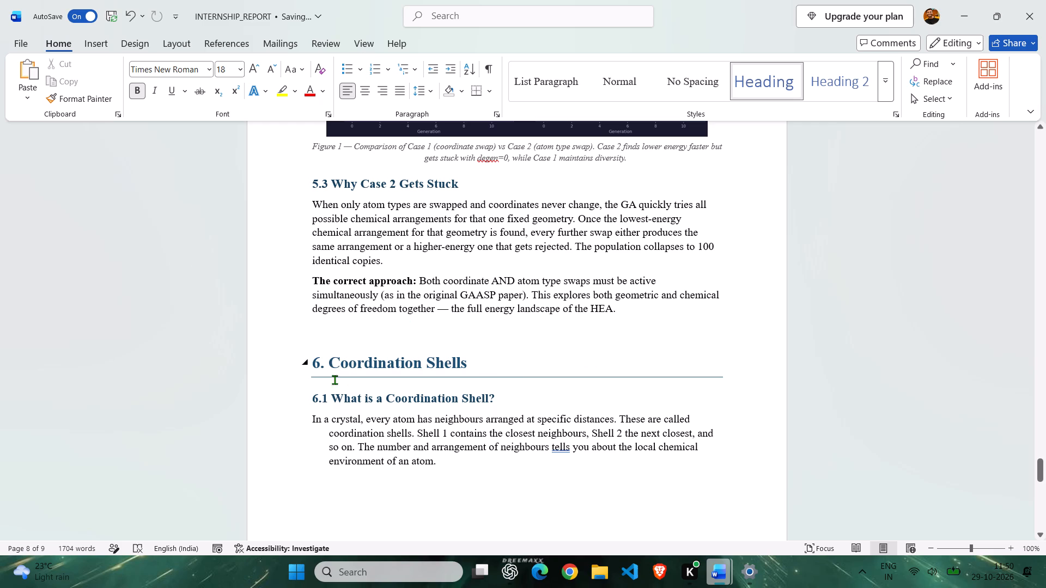
Remove the hanging indent from the paragraph under 6.1, What is a Coordination Shell?
left_click(307, 423)
key("BackSpace")
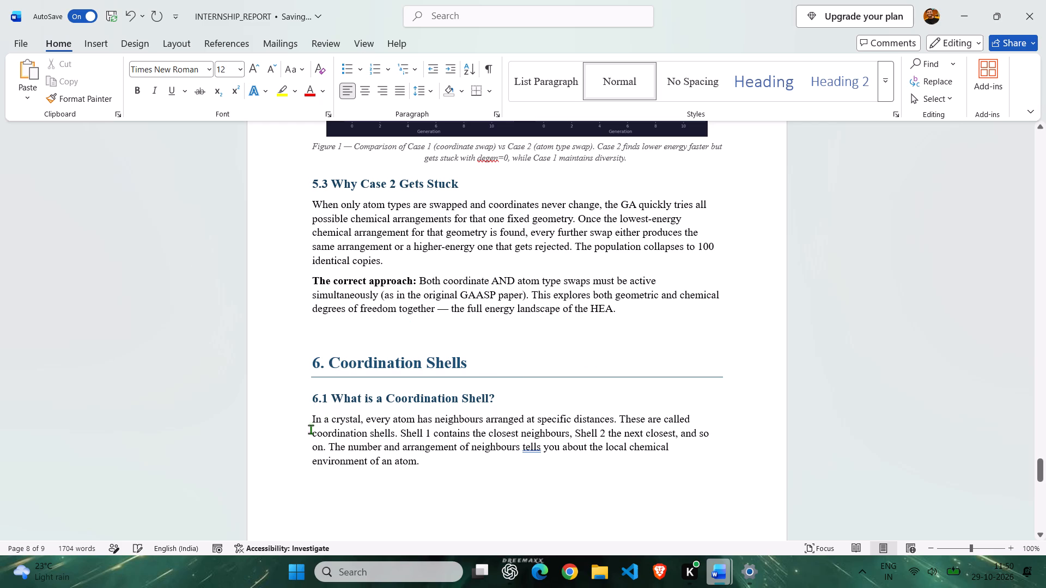
left_click(508, 486)
Remove the hanging indent from the introductory paragraph of section 5, Case Study.
scroll(508, 486, "up", 6)
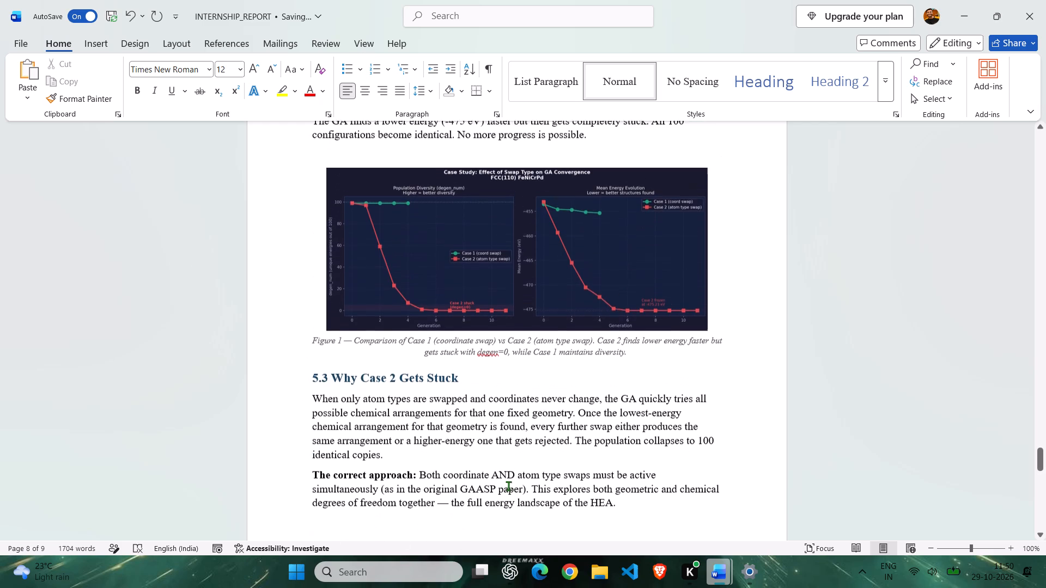
scroll(508, 486, "up", 15)
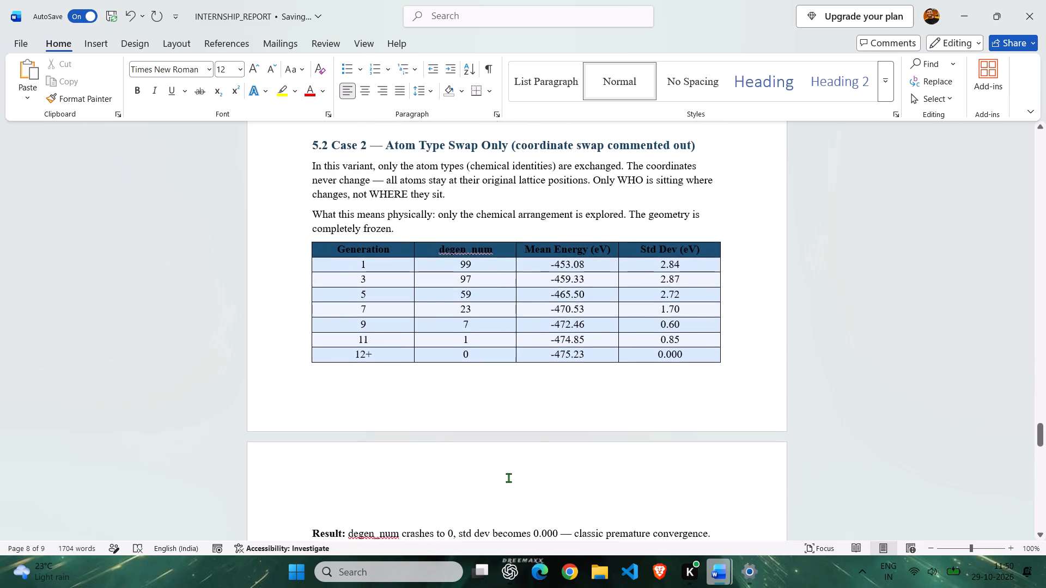
scroll(508, 477, "up", 11)
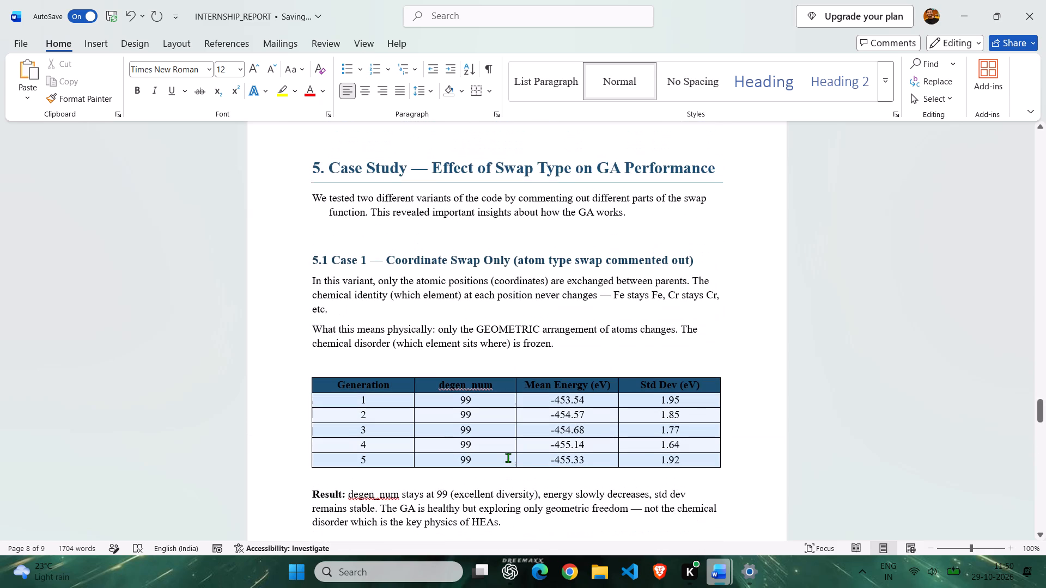
left_click(313, 201)
key("BackSpace")
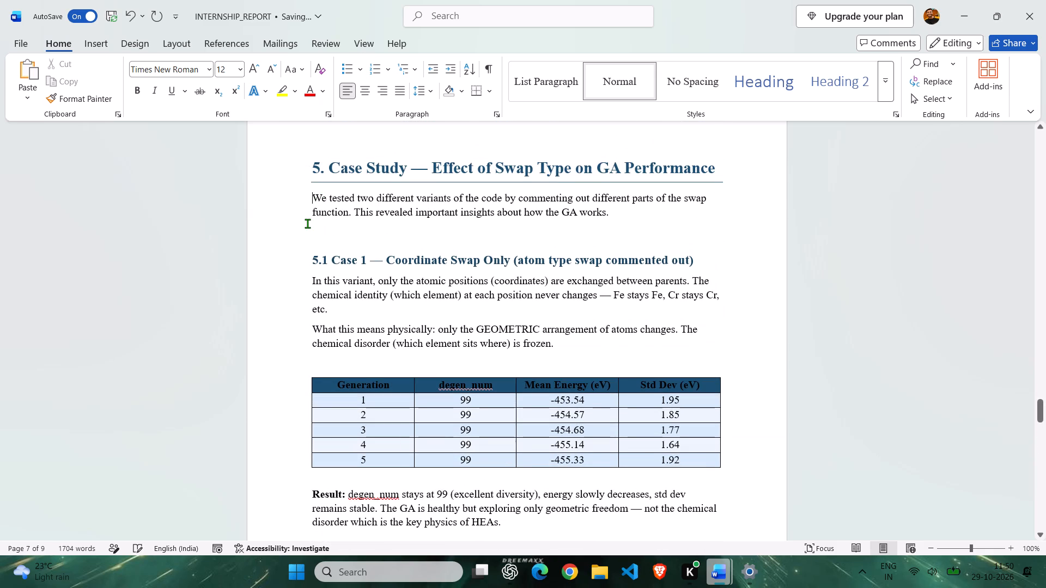
Delete the empty line between the section 5 introduction and the 5.1 Case 1 heading.
left_click(330, 230)
key("BackSpace")
key("BackSpace")
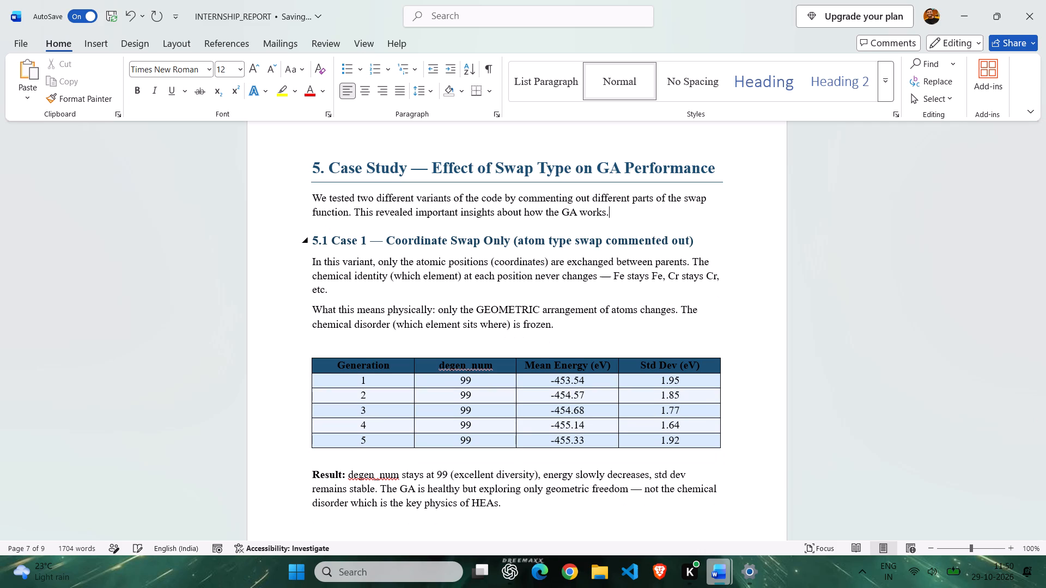
Review the layout of INTERNSHIP_REPORT from section 5.1 through the Case 1 and Case 2 tables and Figure 1 to section 6.1.
scroll(414, 262, "down", 4)
scroll(457, 279, "down", 1)
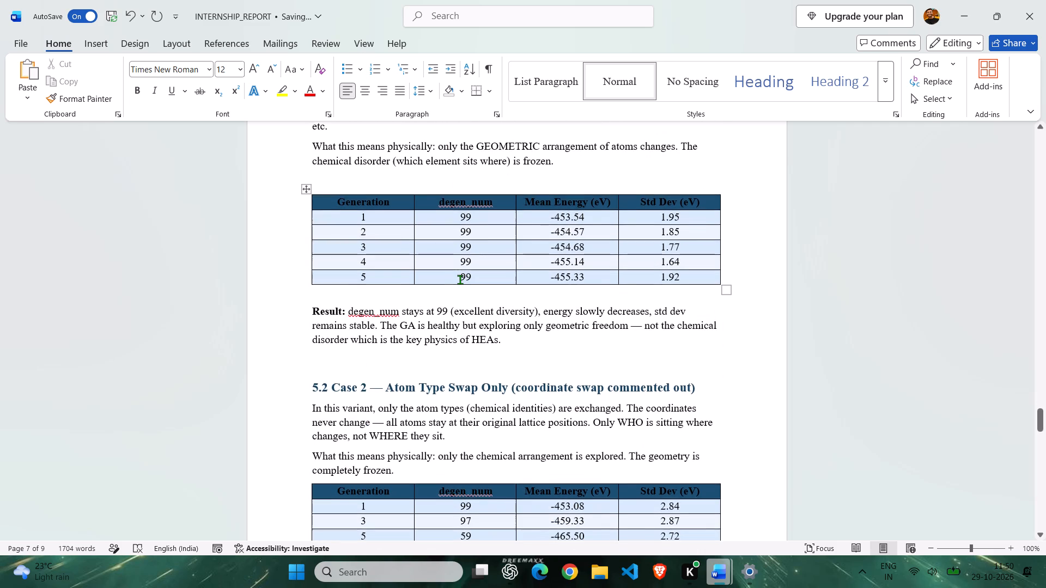
scroll(461, 279, "up", 3)
scroll(465, 279, "down", 5)
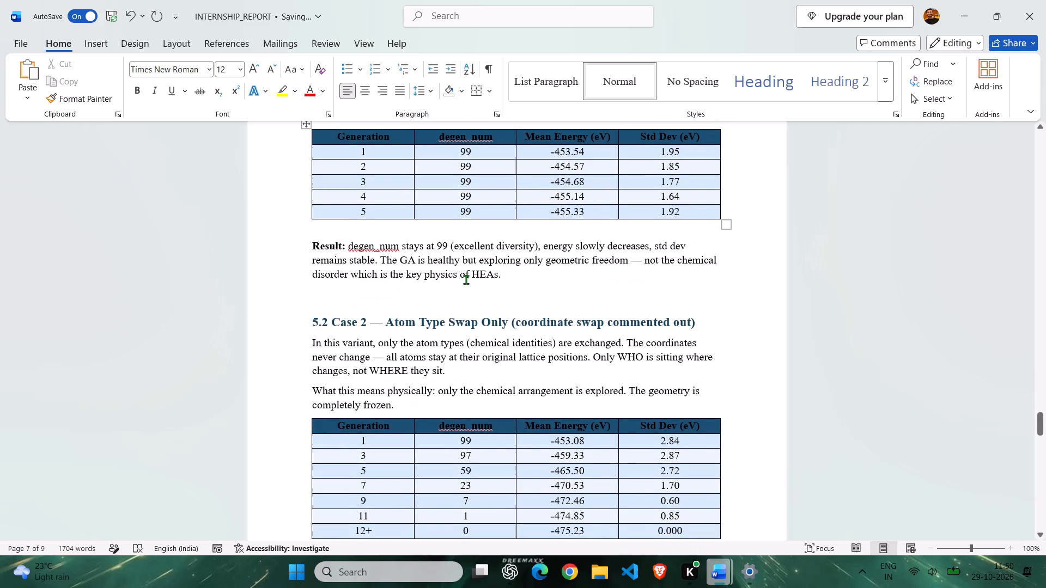
scroll(466, 279, "down", 6)
scroll(467, 279, "up", 13)
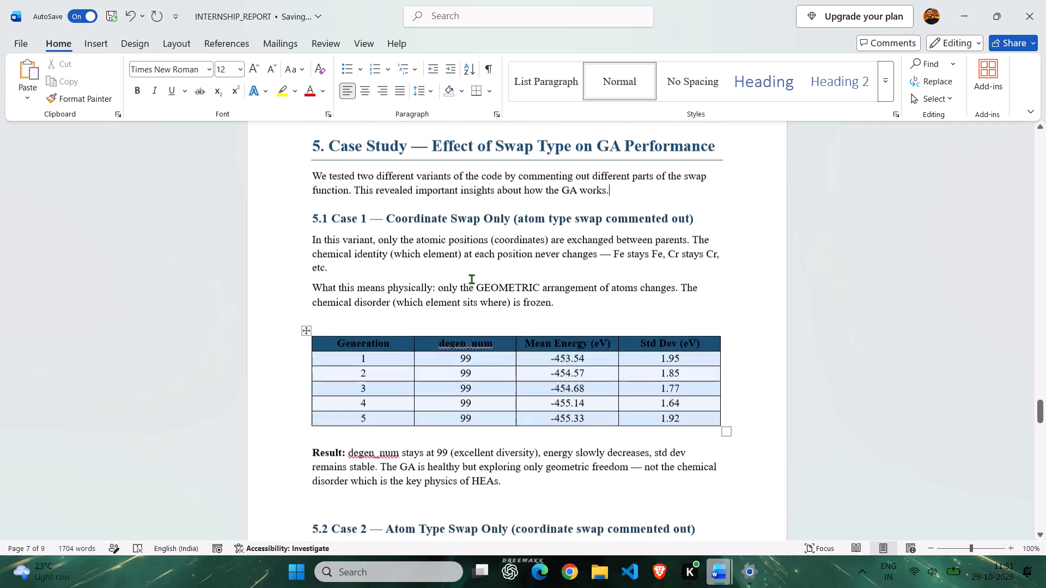
scroll(473, 279, "down", 5)
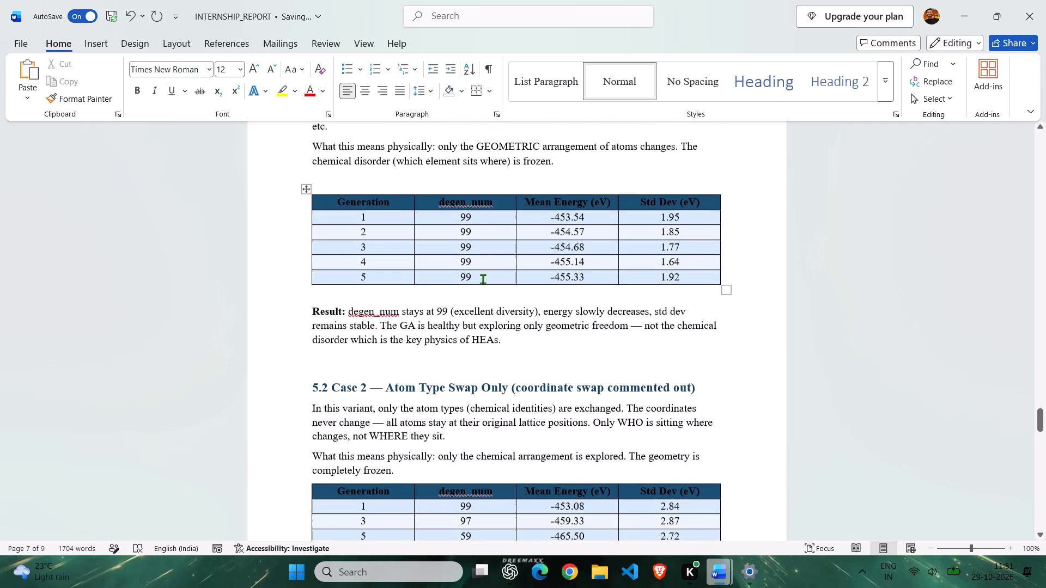
scroll(483, 279, "down", 20)
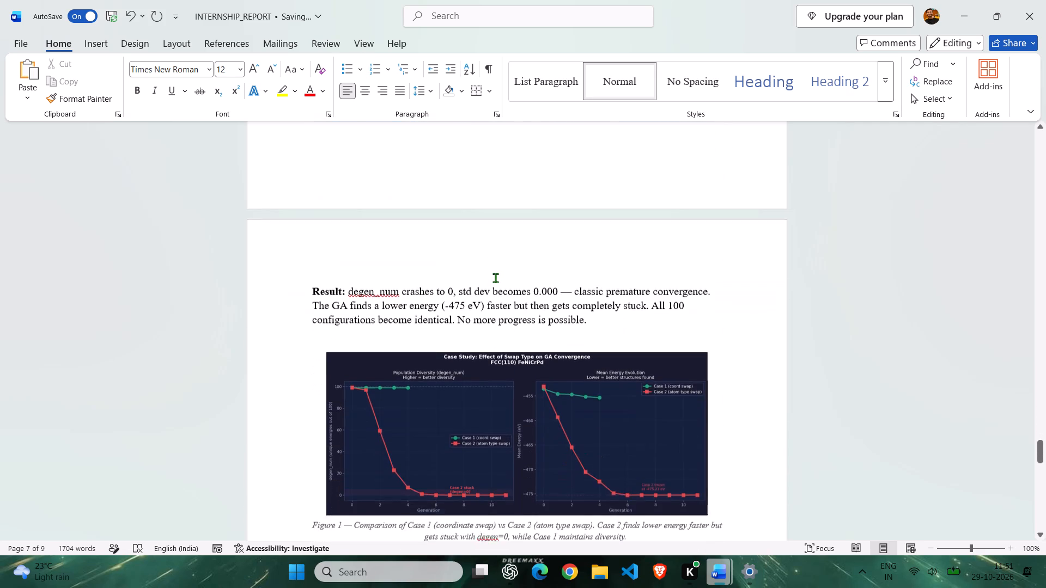
scroll(495, 278, "down", 7)
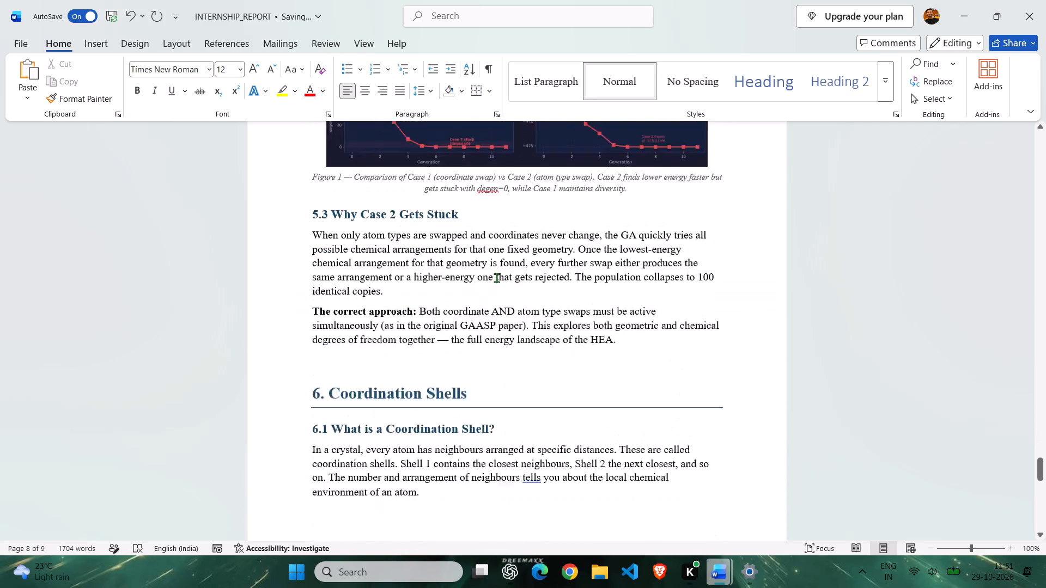
scroll(500, 278, "down", 9)
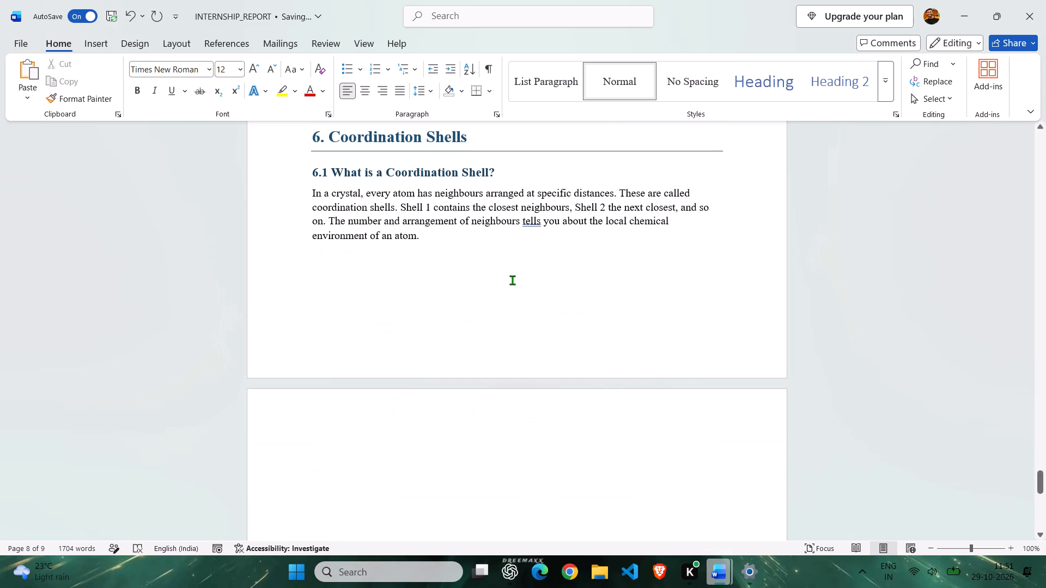
scroll(512, 280, "down", 4)
scroll(519, 280, "up", 15)
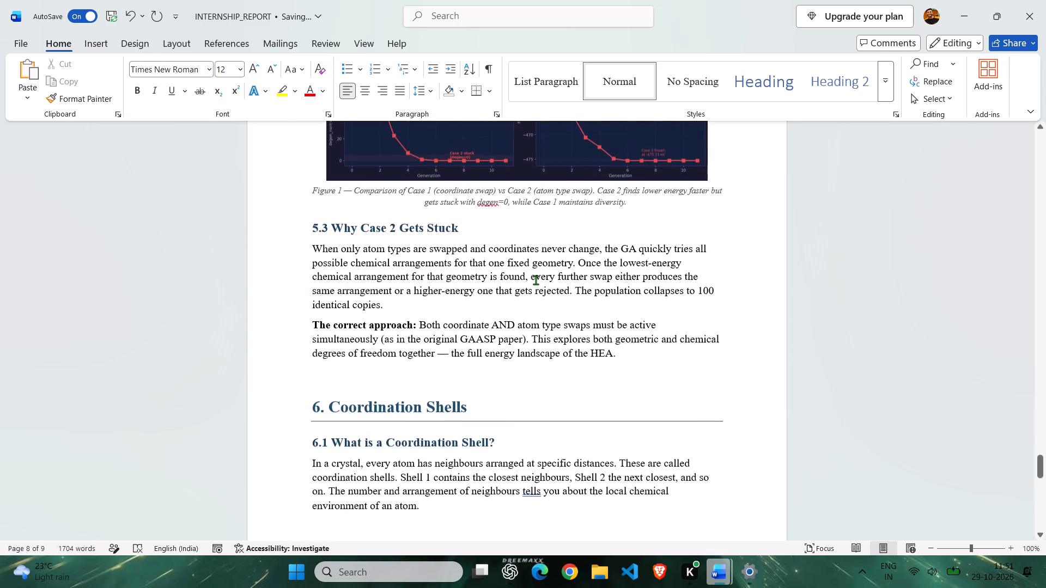
Review INTERNSHIP_REPORT backwards from section 5.3 through the section 4 output file table to section 3.3, The Alchemical Swap.
scroll(537, 280, "up", 19)
scroll(549, 273, "up", 13)
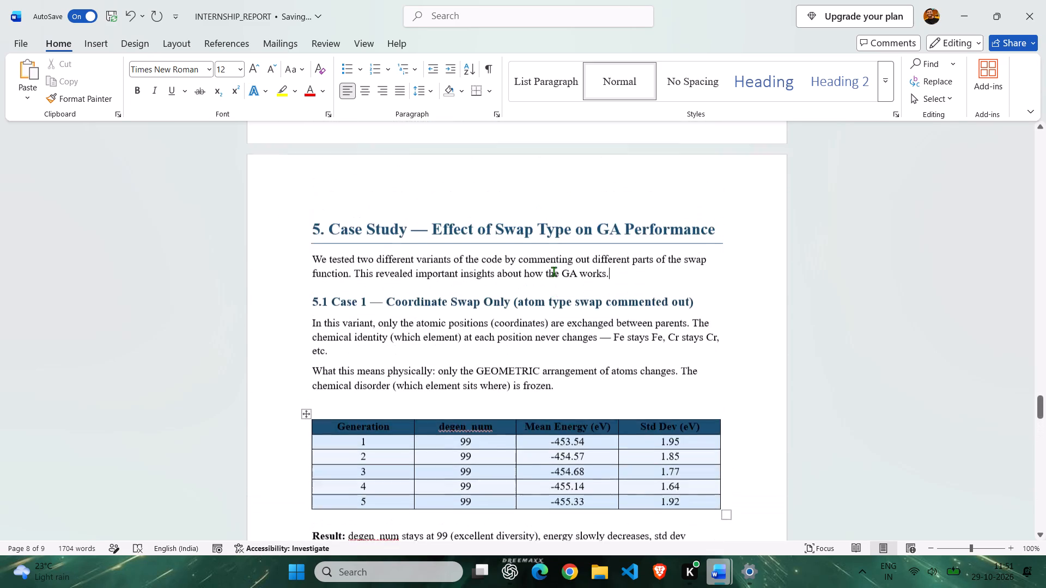
scroll(556, 269, "up", 19)
scroll(557, 268, "up", 10)
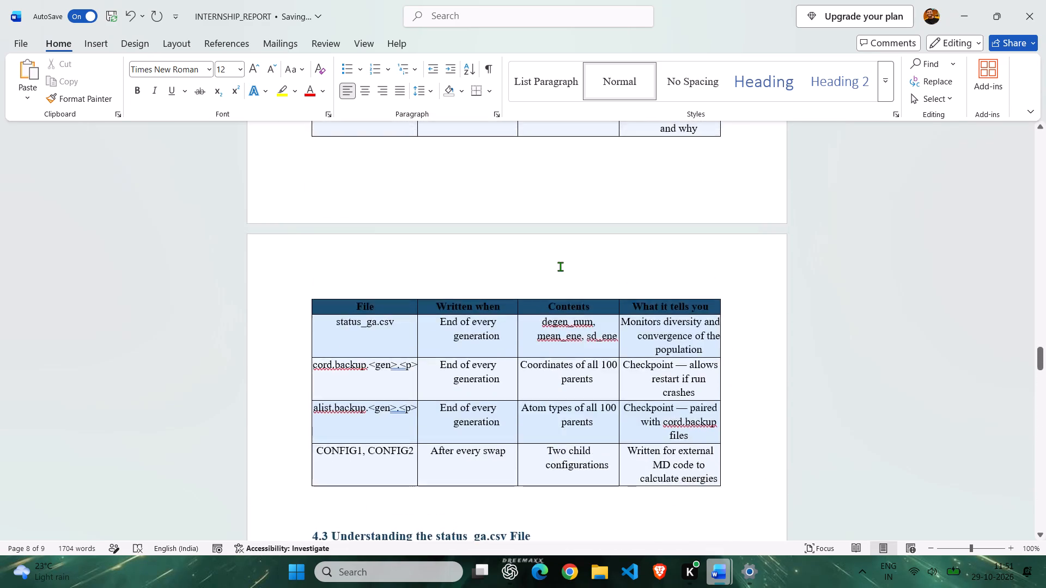
scroll(560, 266, "up", 17)
scroll(562, 266, "up", 14)
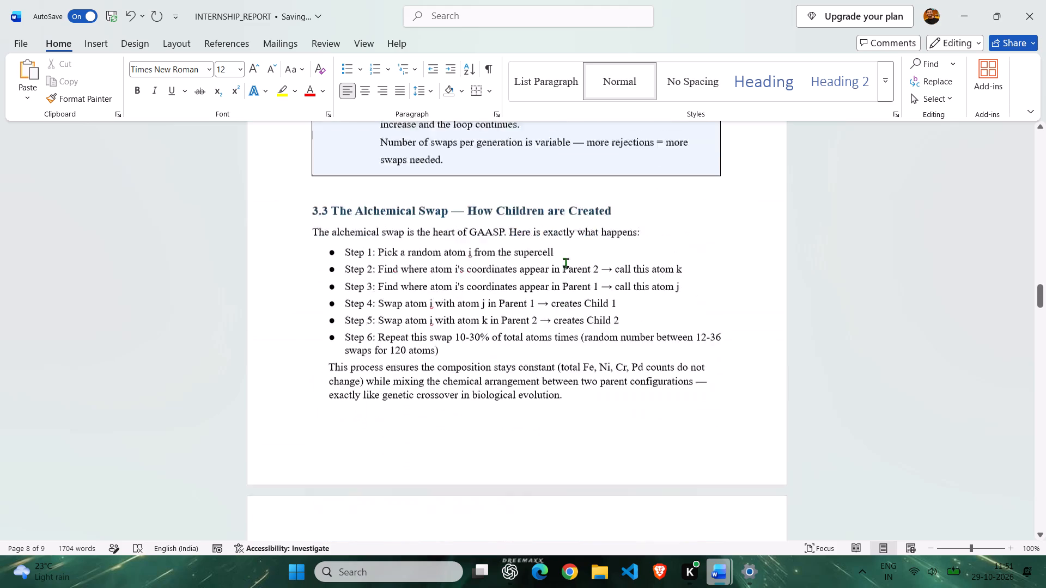
Review INTERNSHIP_REPORT backwards from section 3 through sections 2 and 1 to the cover page.
scroll(570, 260, "up", 20)
scroll(570, 259, "up", 12)
scroll(570, 259, "down", 6)
scroll(570, 257, "up", 6)
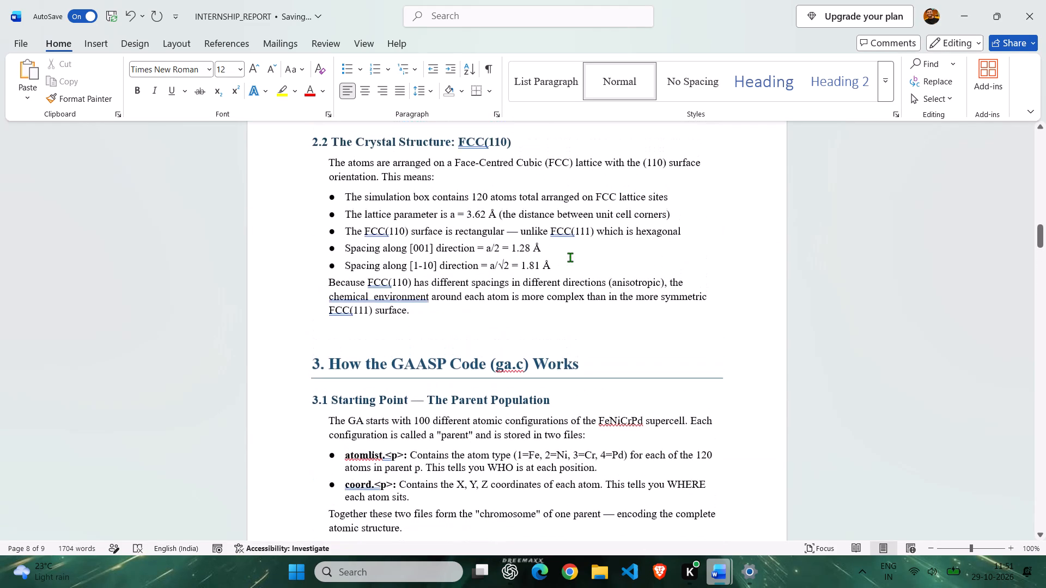
scroll(570, 257, "up", 19)
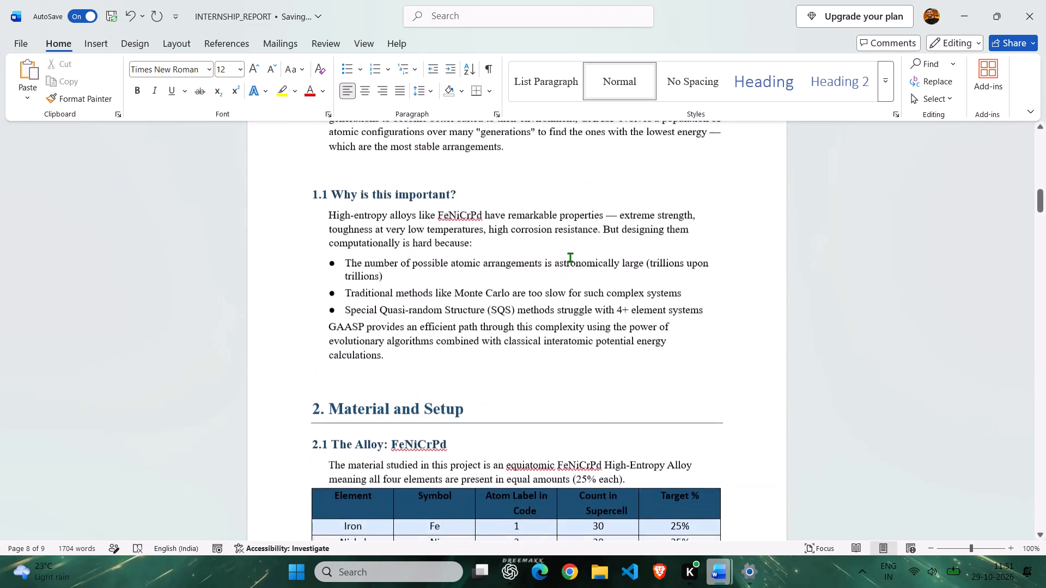
scroll(571, 257, "up", 7)
scroll(571, 257, "down", 6)
scroll(571, 257, "up", 6)
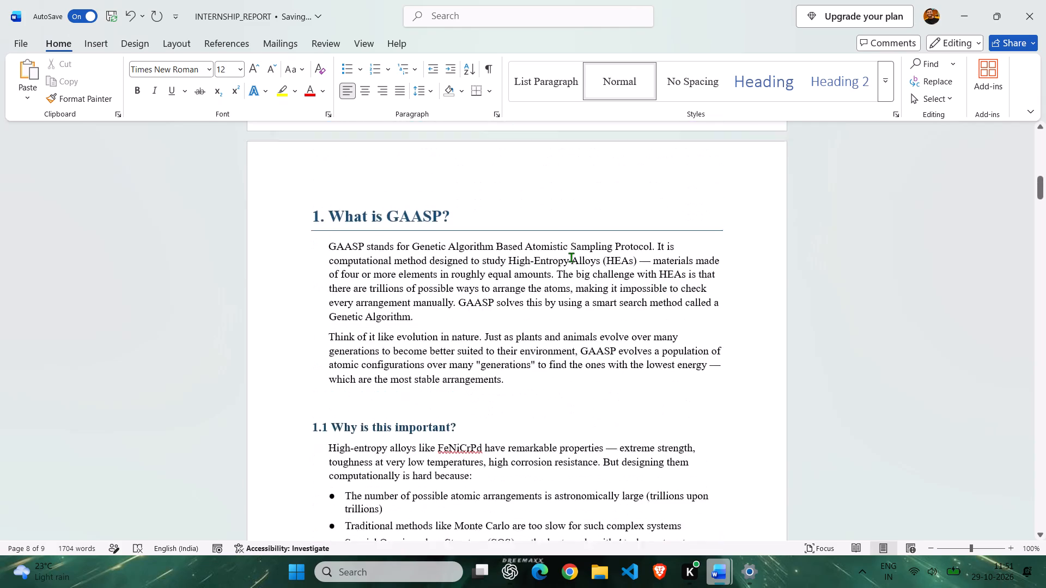
scroll(571, 257, "up", 19)
scroll(571, 256, "up", 5)
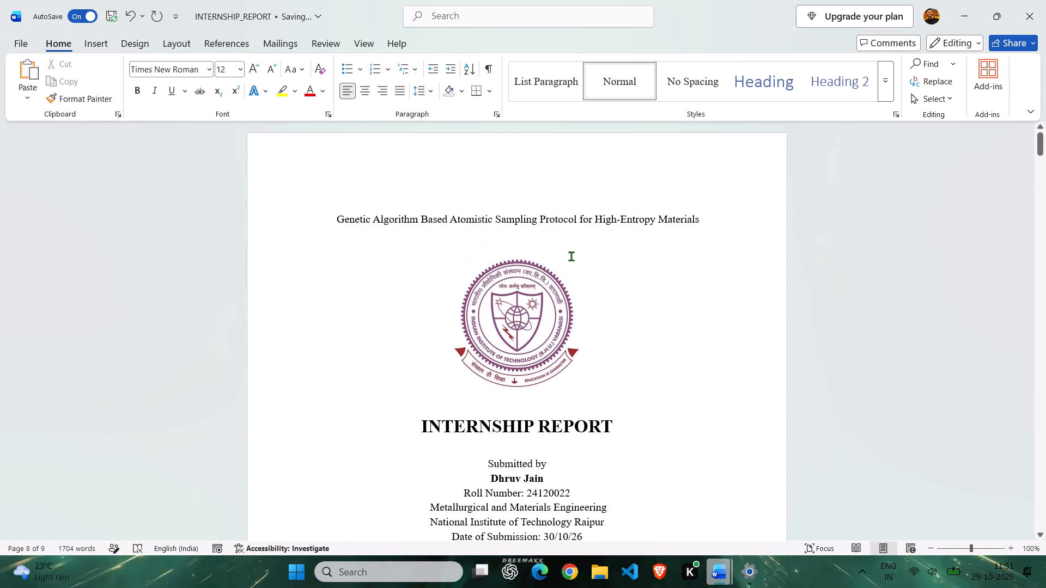
Examine the cover page's submission, supervision and institution details.
scroll(571, 256, "down", 4)
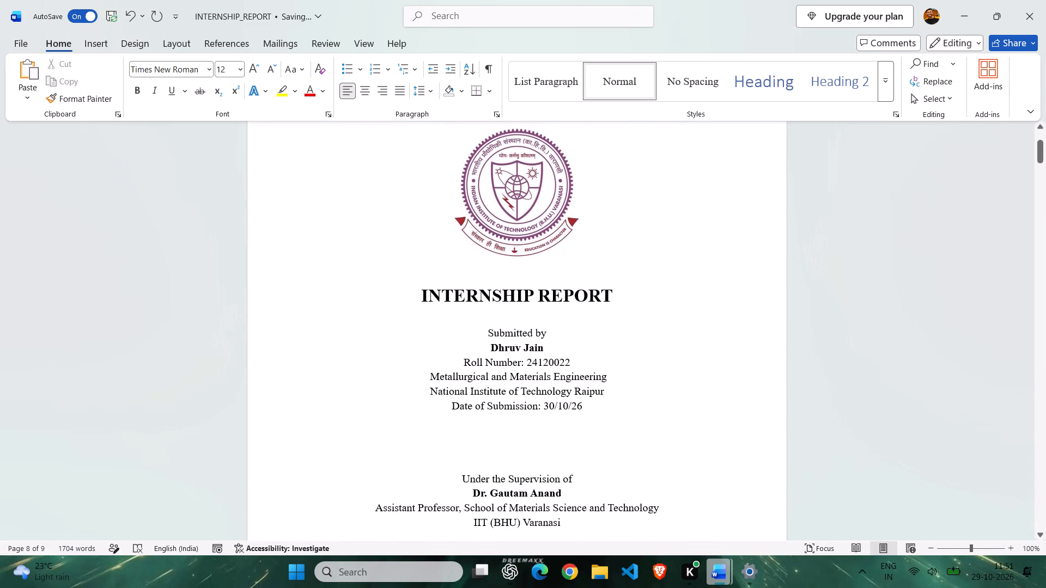
scroll(571, 256, "down", 2)
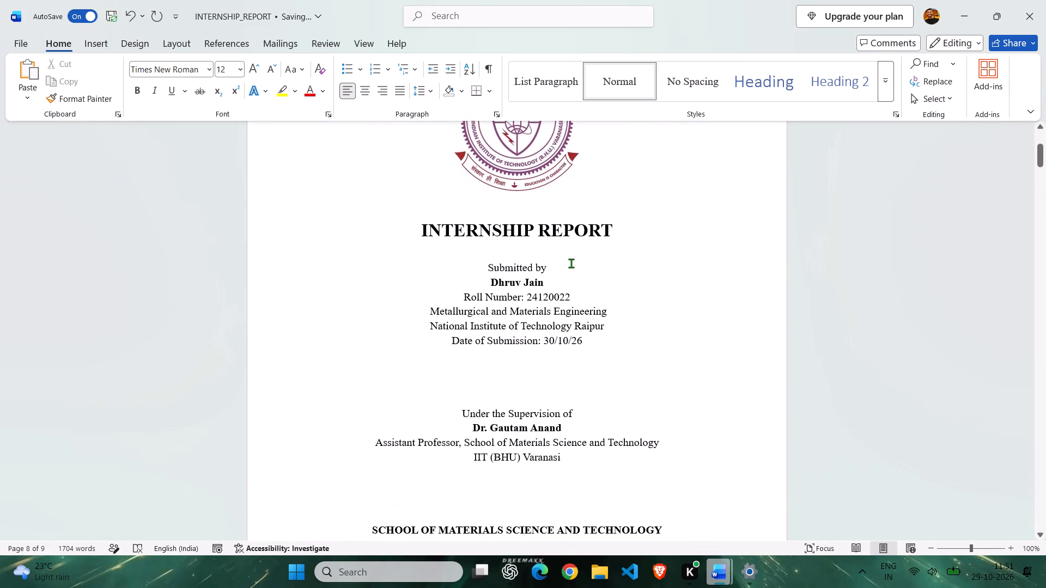
scroll(571, 263, "down", 3)
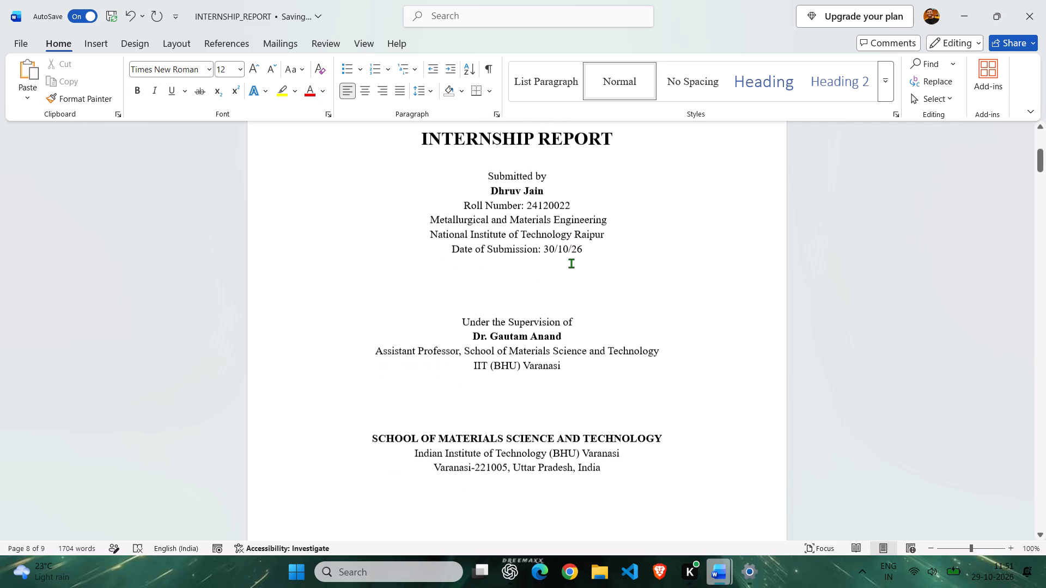
scroll(571, 263, "down", 2)
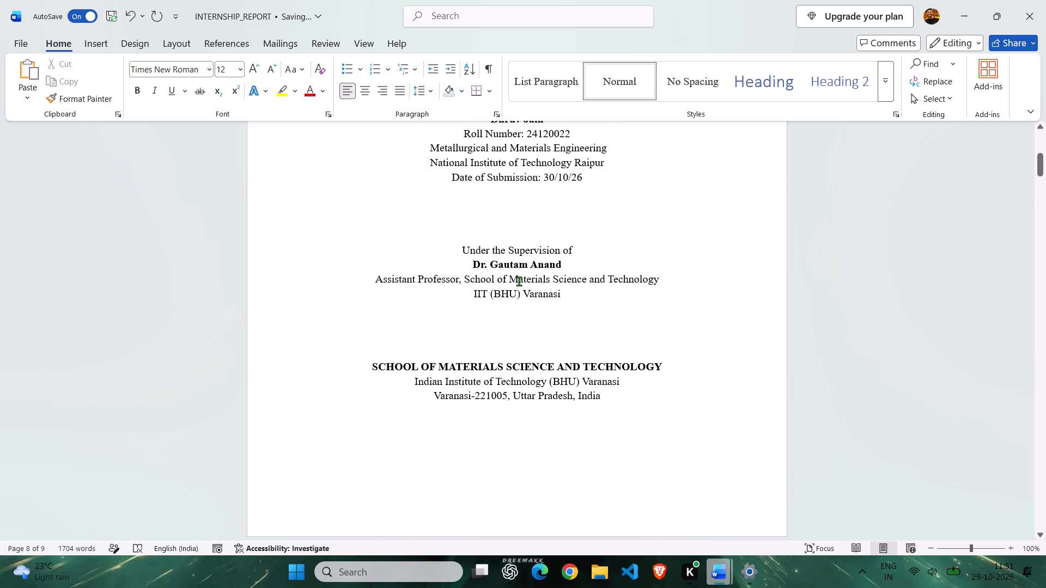
Review INTERNSHIP_REPORT from the cover page through sections 1 and 2 to the IMP POINT box before section 3.3.
scroll(595, 321, "down", 4)
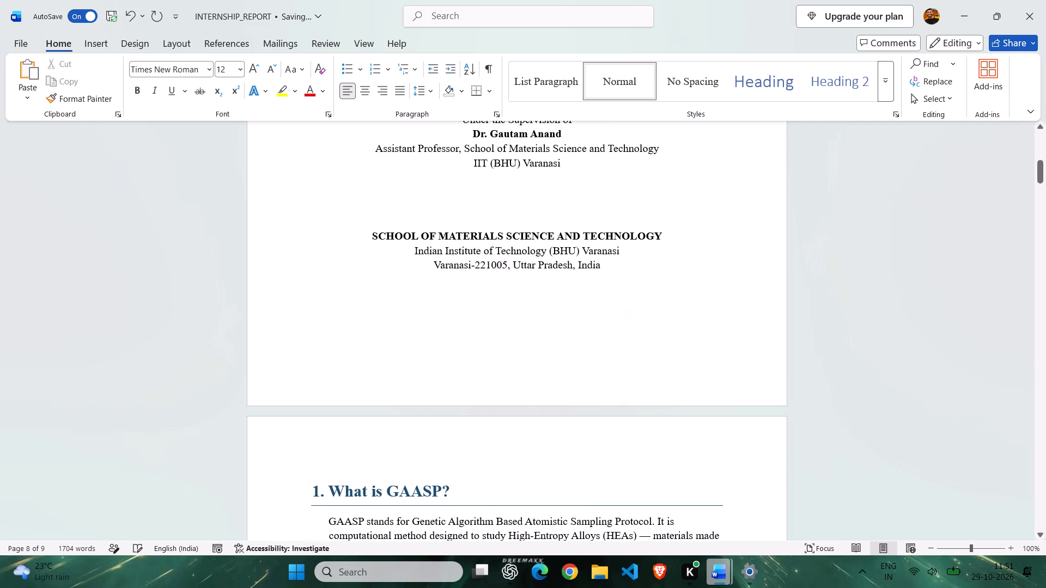
scroll(592, 324, "down", 15)
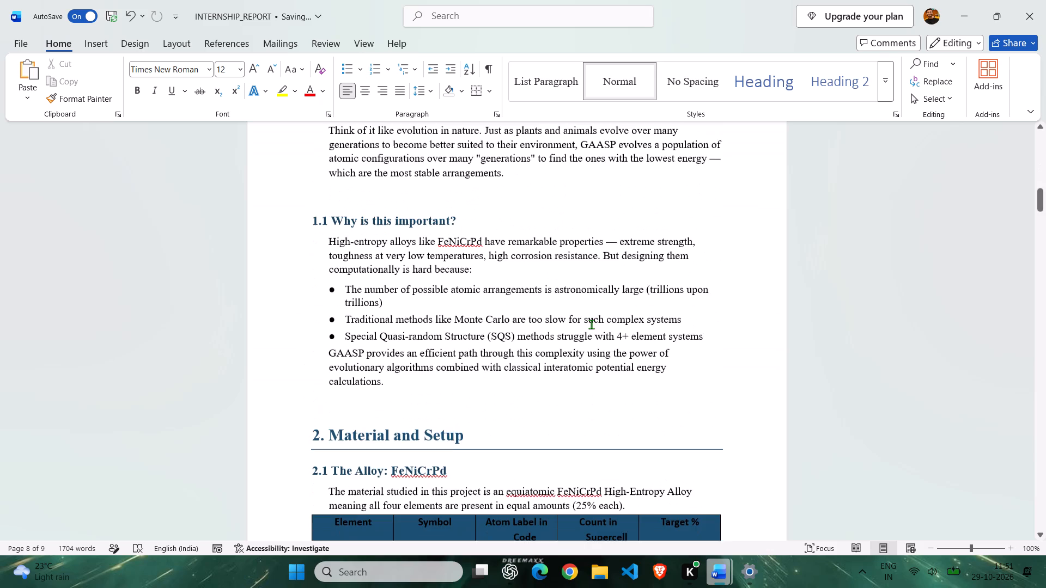
scroll(591, 324, "down", 19)
scroll(585, 328, "down", 18)
scroll(550, 319, "down", 11)
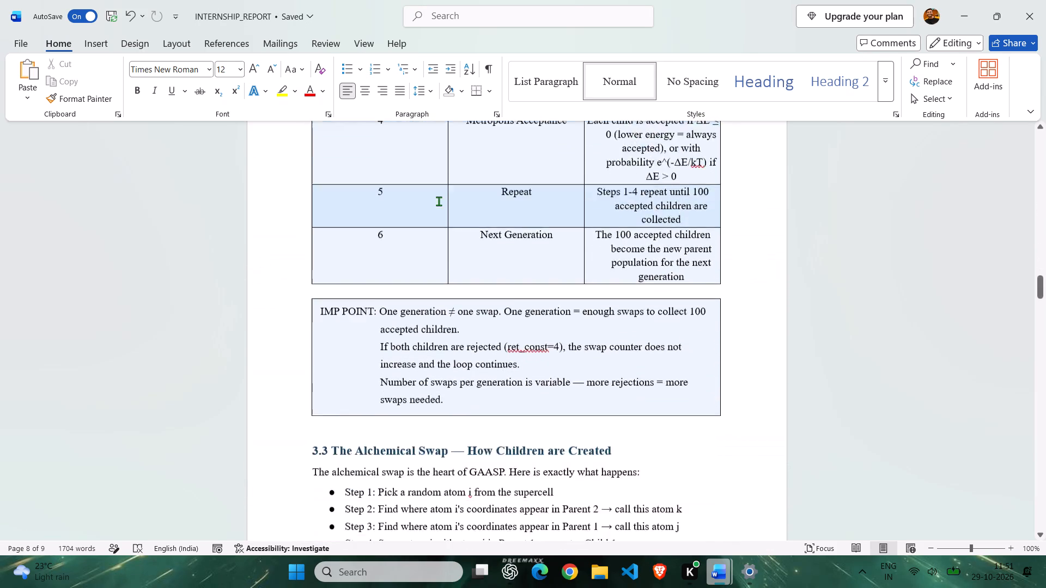
Review INTERNSHIP_REPORT from section 3.3 through the output file and generation tables to the blank page at the end.
scroll(439, 201, "down", 20)
scroll(439, 201, "down", 3)
scroll(423, 273, "down", 20)
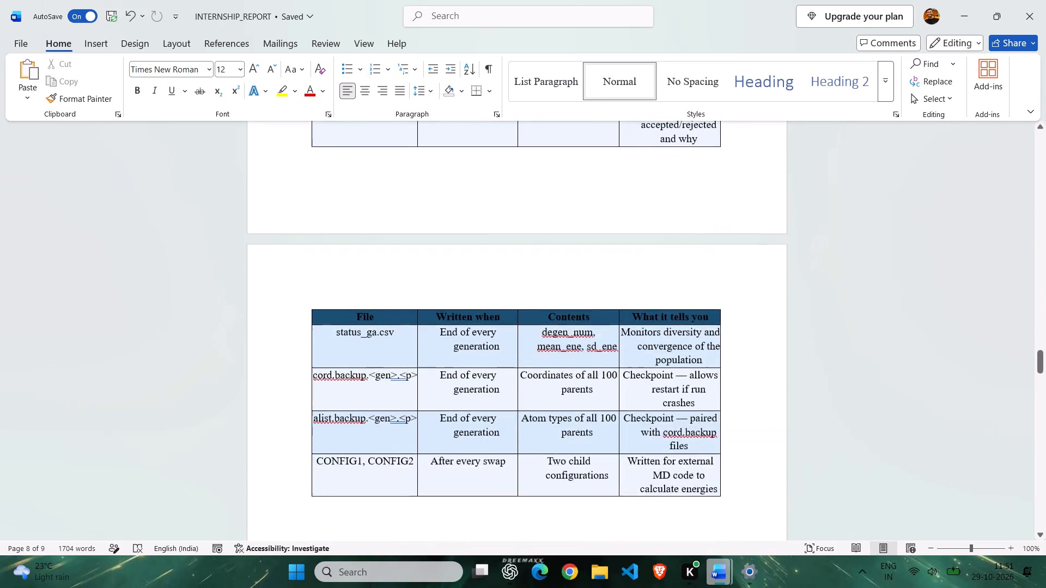
scroll(393, 273, "down", 19)
scroll(366, 242, "down", 8)
scroll(361, 232, "down", 15)
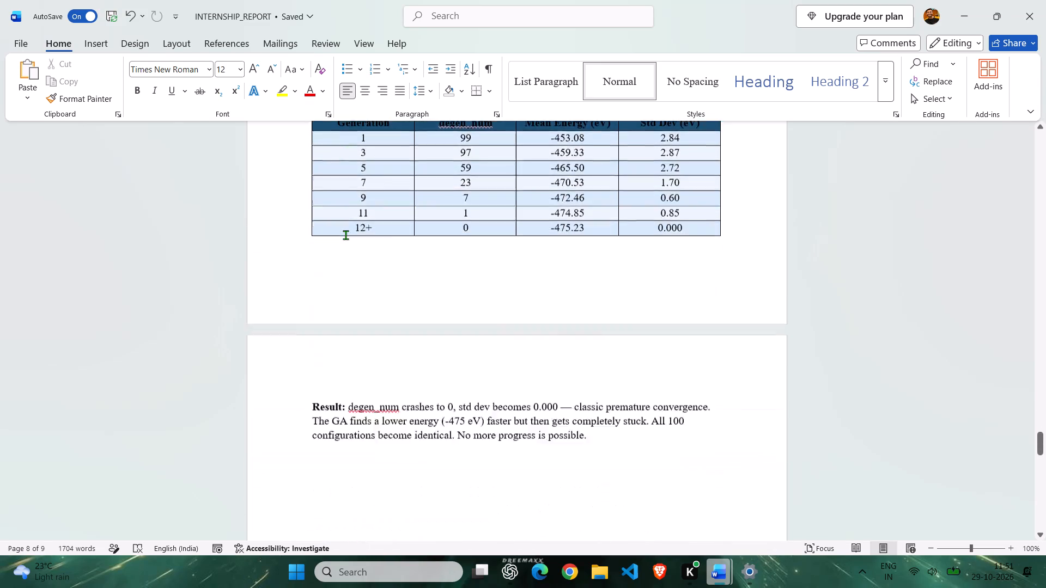
scroll(344, 236, "down", 19)
scroll(330, 215, "down", 9)
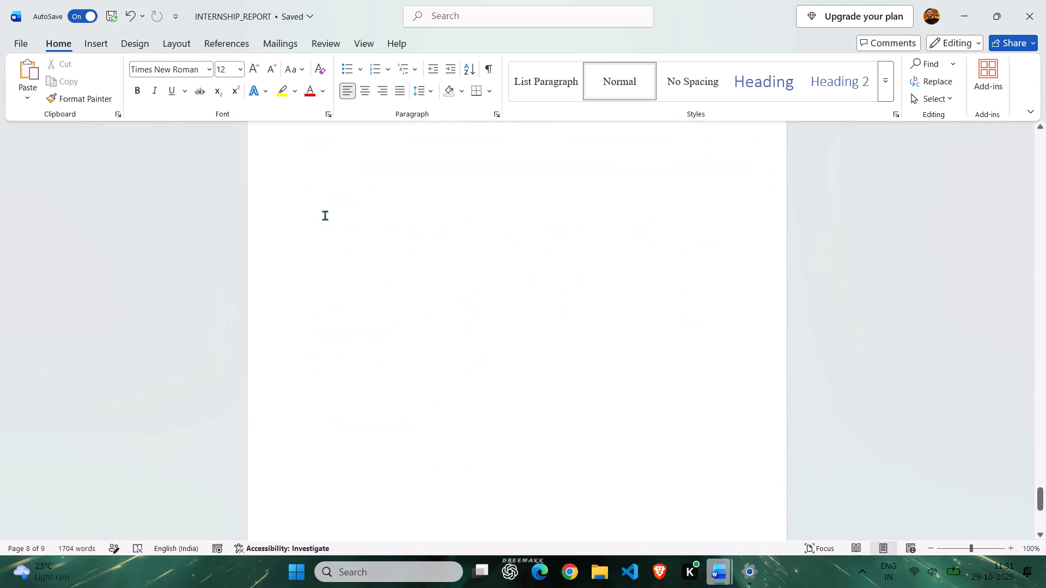
scroll(325, 215, "up", 4)
scroll(325, 214, "down", 2)
Switch to GAASP_Full_Report and examine sections 6.2 through 7.2 for the next content to bring over.
key("alt+Tab")
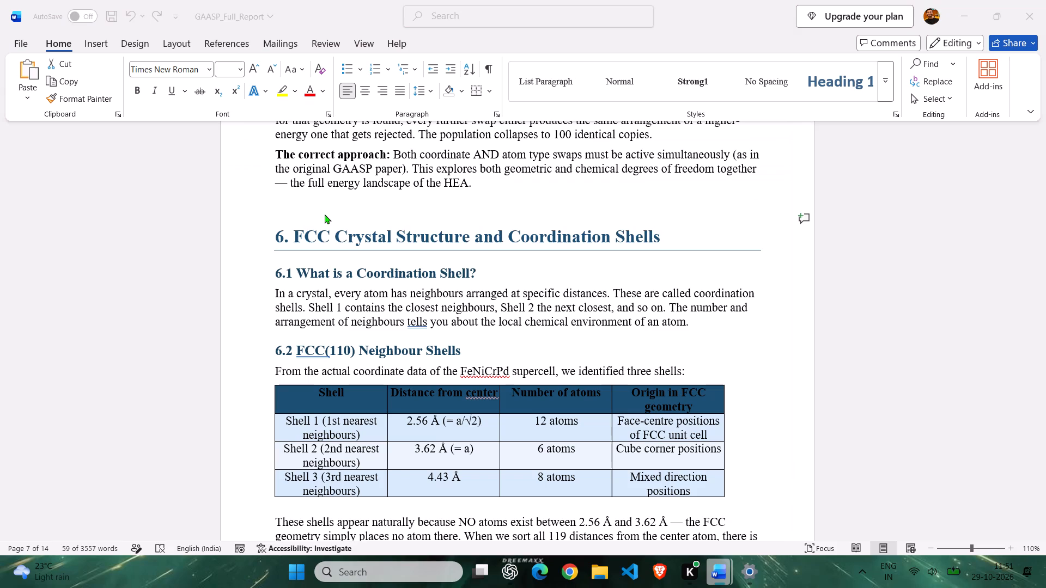
left_click(205, 296)
left_click(250, 346)
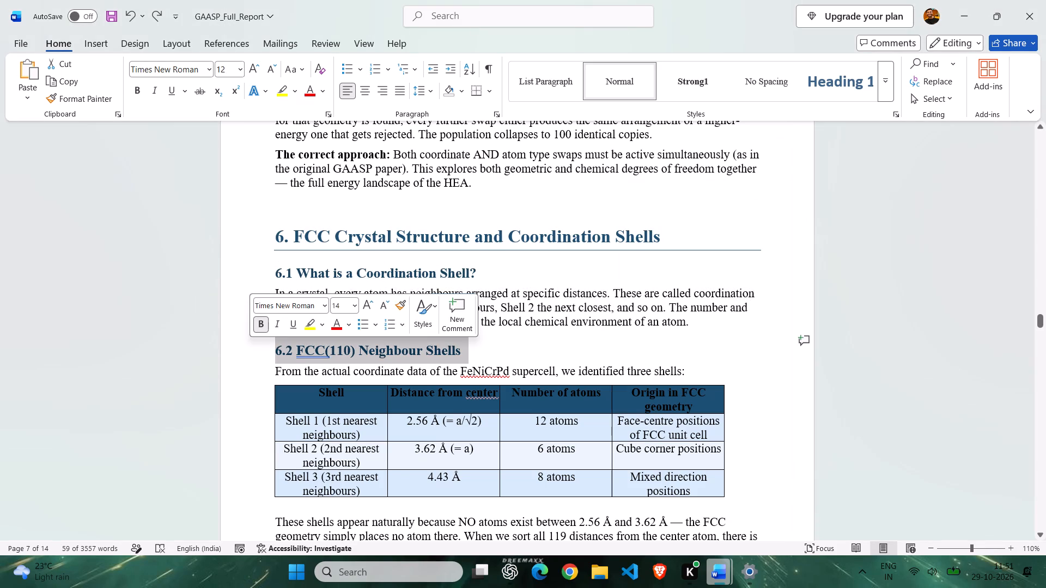
scroll(241, 376, "down", 8)
left_click(244, 357)
scroll(244, 356, "down", 5)
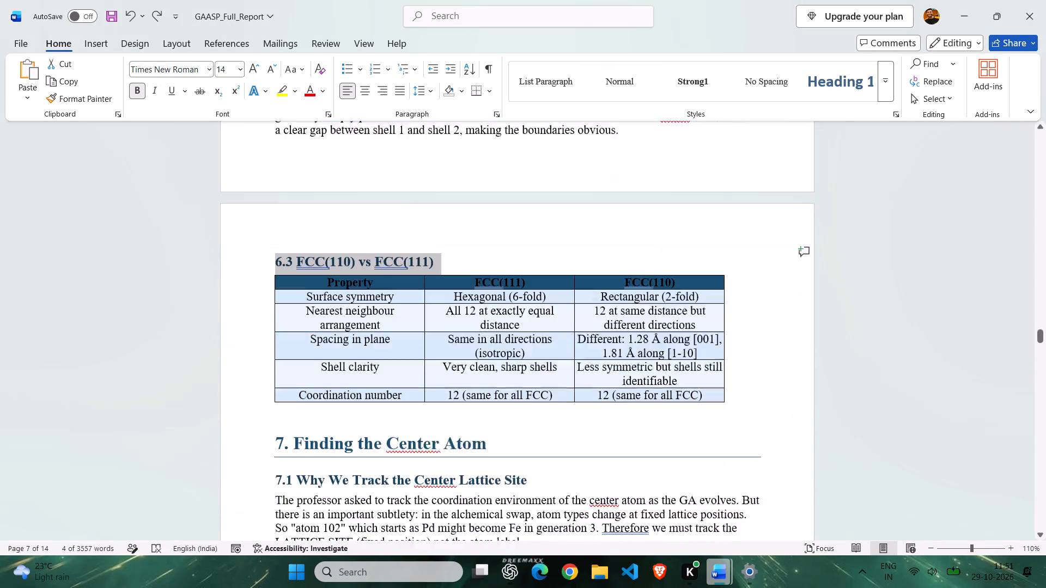
scroll(244, 356, "down", 3)
left_click(244, 311)
left_click(244, 311)
left_click(213, 344)
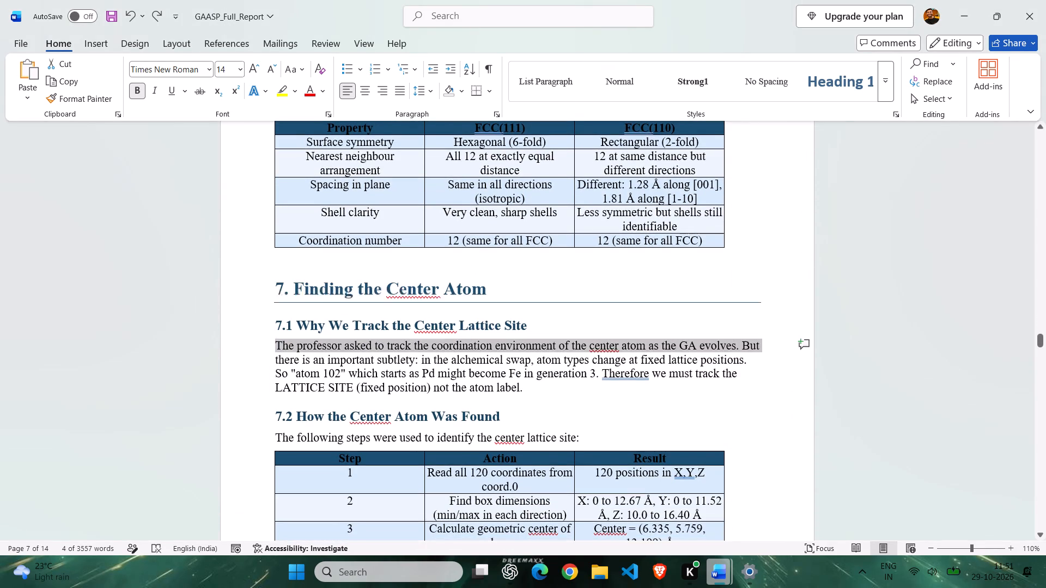
left_click(183, 366)
left_click(95, 366)
left_click(84, 281)
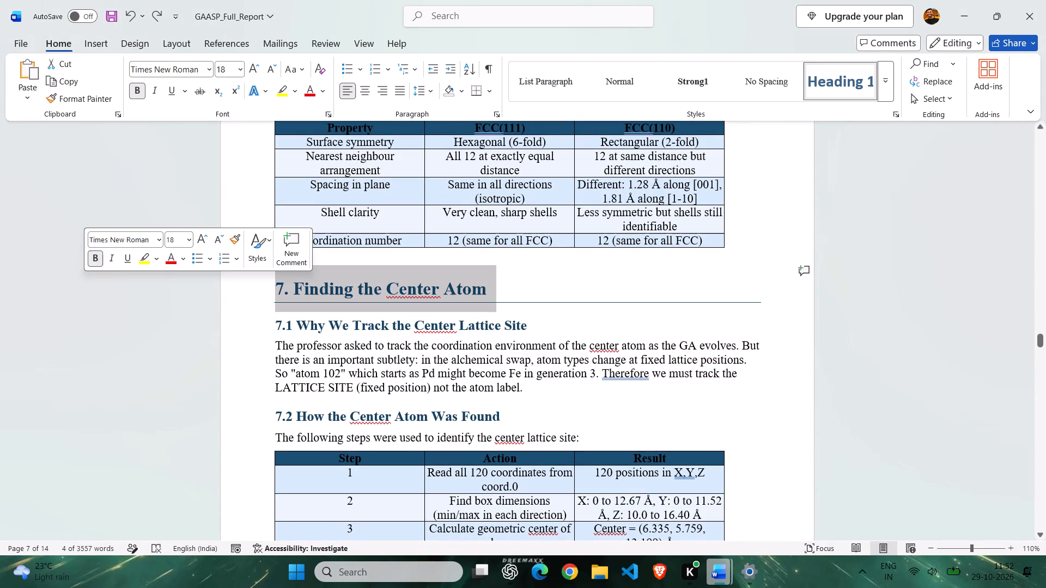
left_click(1045, 253)
scroll(928, 354, "down", 8)
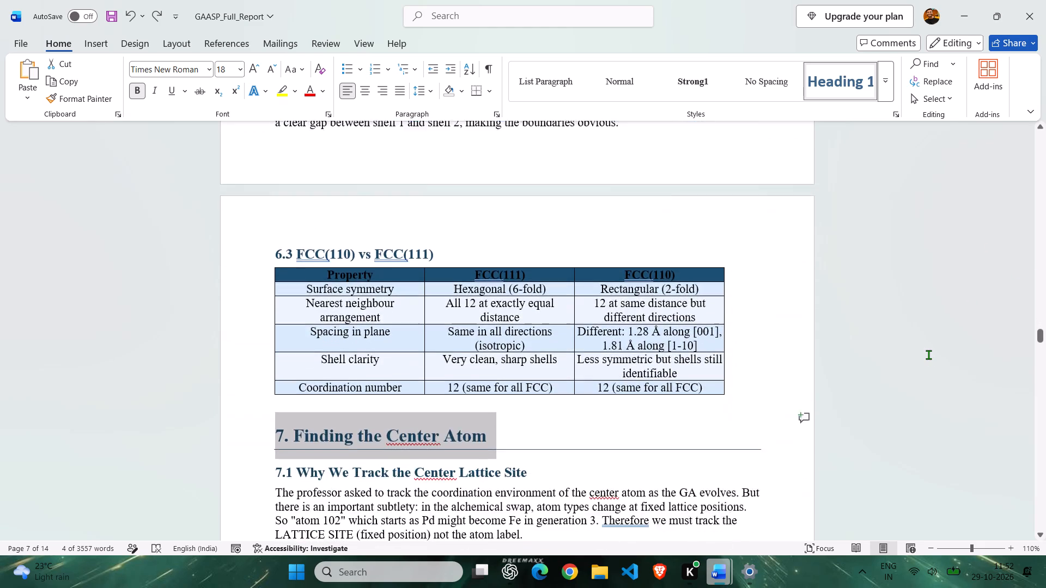
scroll(956, 320, "down", 6)
left_click(984, 279)
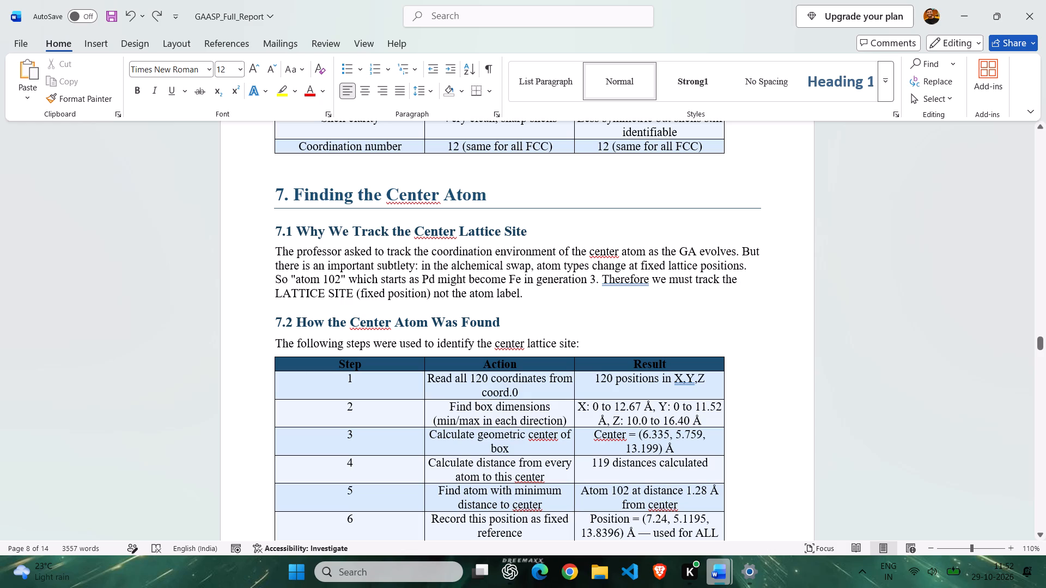
Copy all of section 7, Finding the Center Atom, from its heading through the Result paragraph below the 7.2 table.
left_click_drag(251, 197, 252, 199)
left_click_drag(252, 199, 376, 391)
scroll(346, 357, "down", 7)
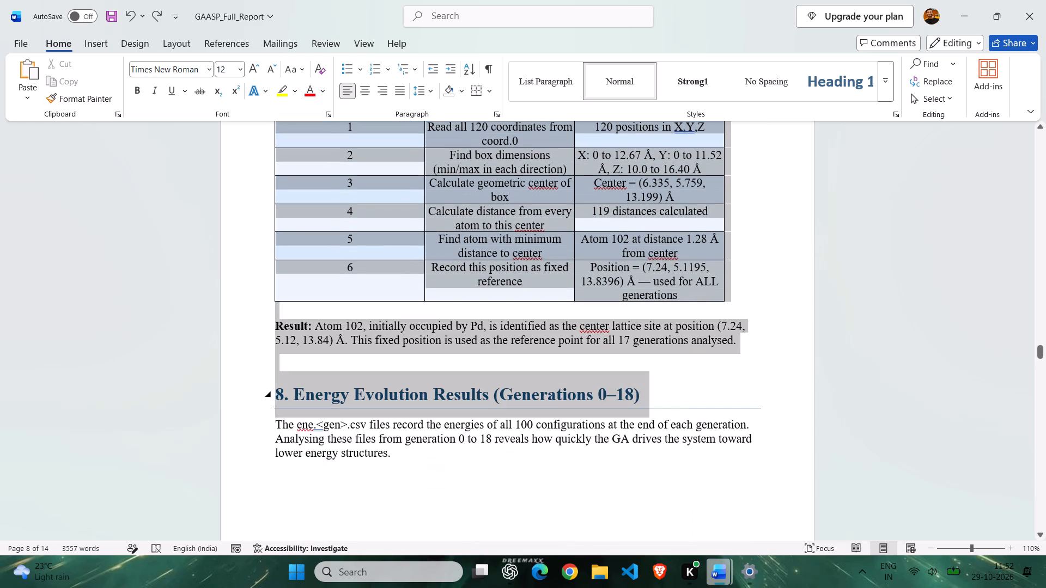
left_click_drag(376, 391, 730, 353)
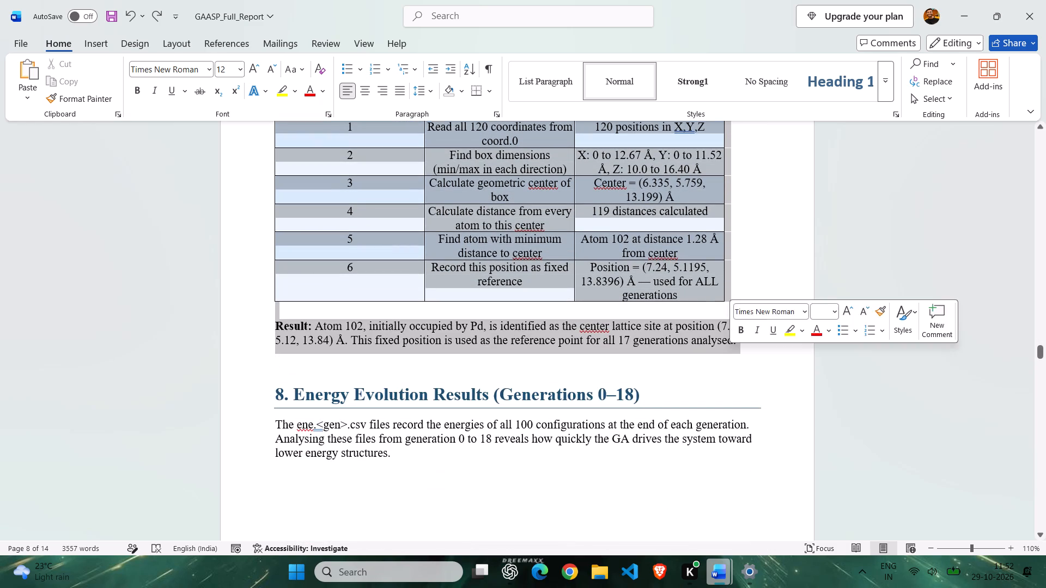
key("ctrl+c")
Switch to INTERNSHIP_REPORT and paste the copied section 7 at the start of the blank last page.
key("alt+Tab")
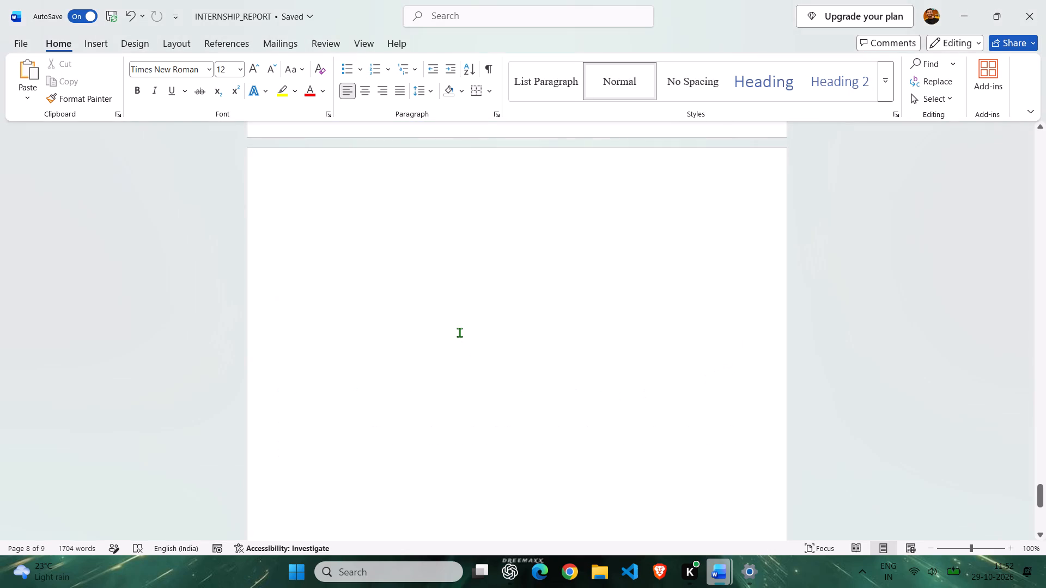
left_click(324, 219)
key("ctrl+v")
scroll(467, 259, "down", 1)
scroll(469, 259, "up", 4)
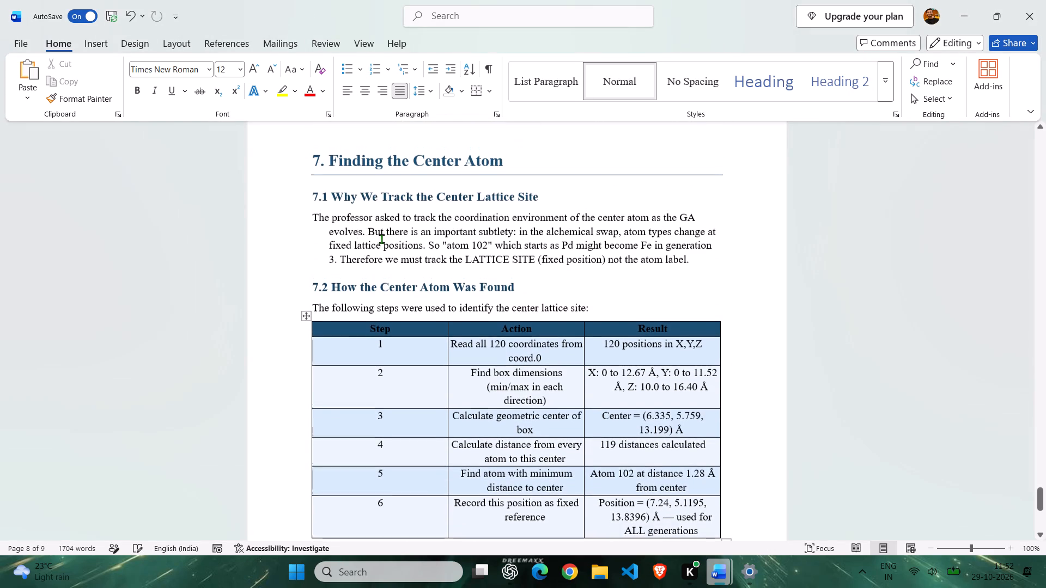
Remove the hanging indent from the body paragraph under 7.1 Why We Track the Center Lattice Site.
left_click(318, 216)
key("Left")
key("BackSpace")
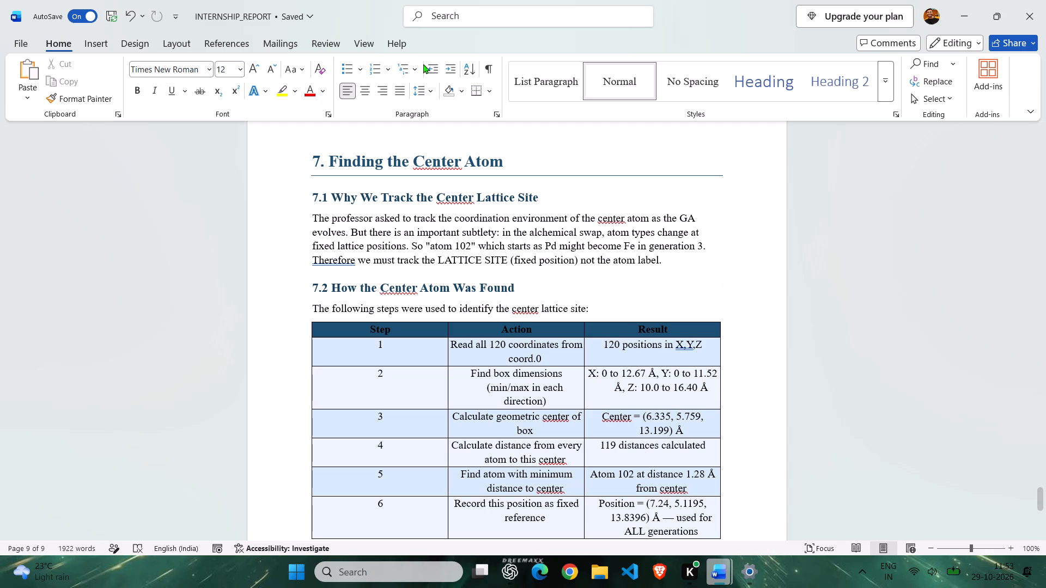
Remove the hanging indent from the Result paragraph below the section 7.2 table.
scroll(258, 486, "down", 3)
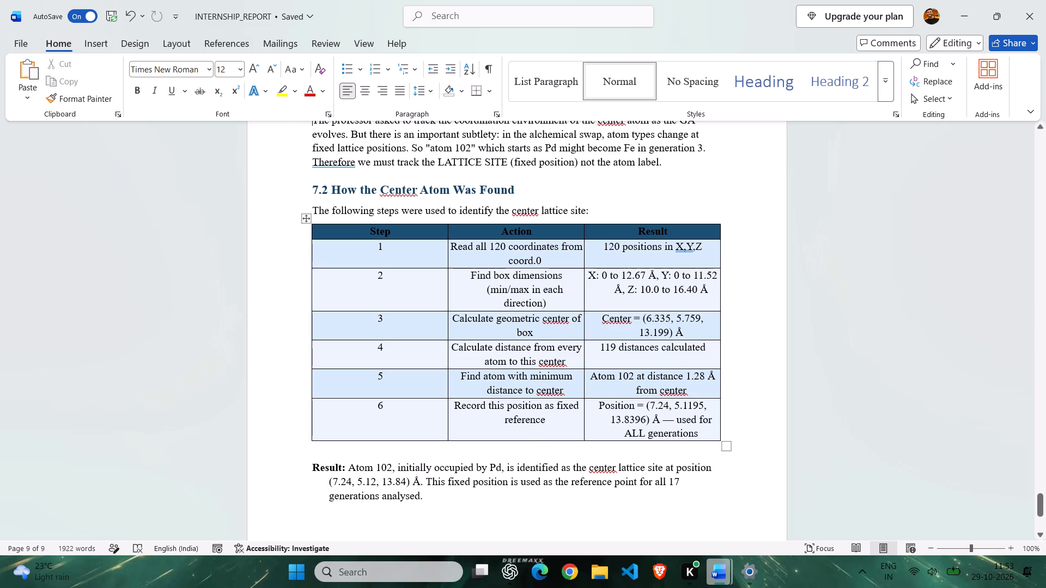
scroll(303, 277, "down", 3)
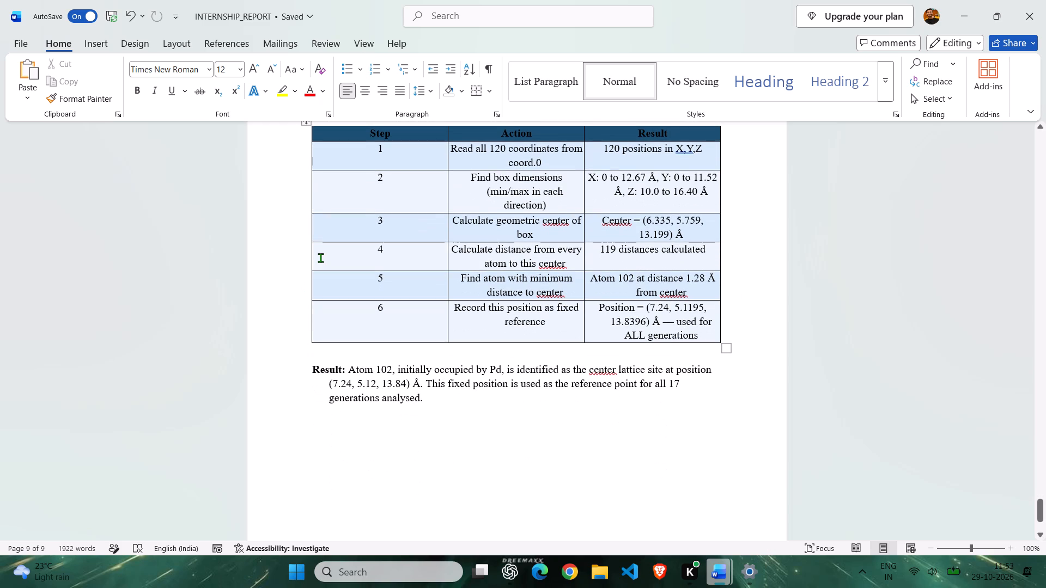
scroll(333, 244, "up", 2)
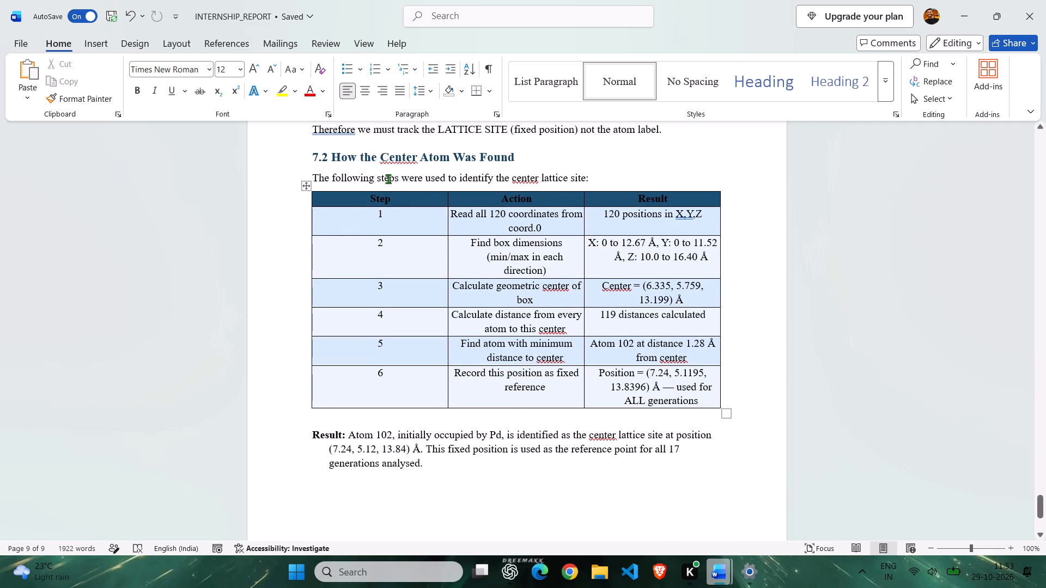
scroll(392, 179, "down", 4)
left_click(313, 310)
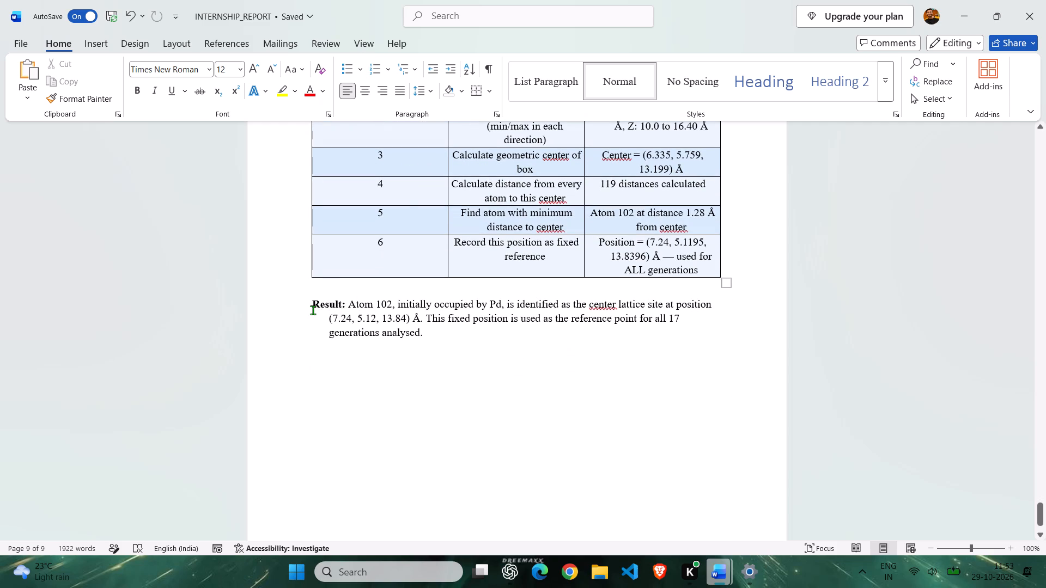
key("BackSpace")
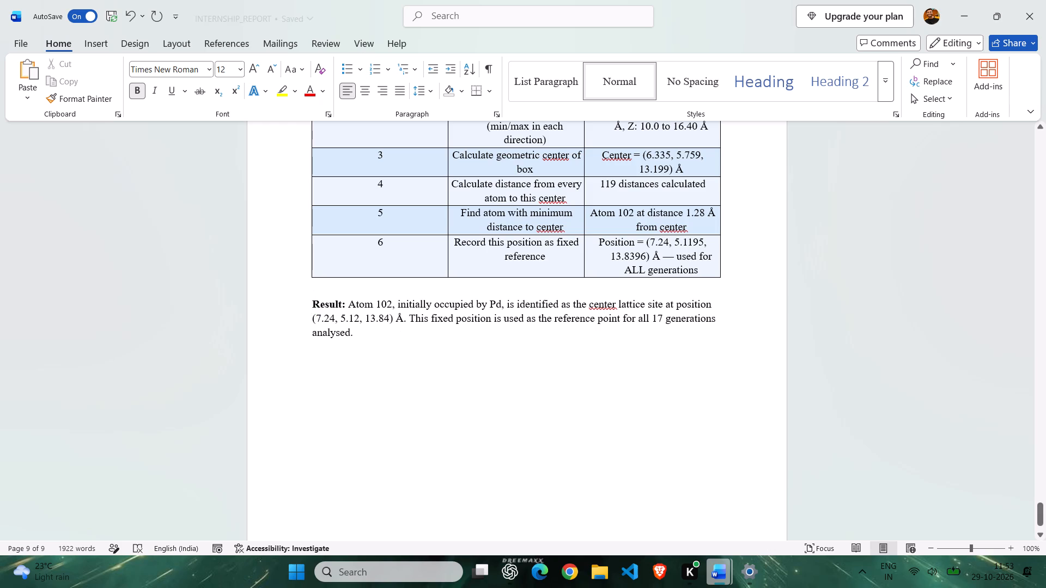
Check the layout of section 7 from its heading through the 7.2 table to the end of the page.
scroll(444, 356, "up", 5)
scroll(482, 381, "up", 2)
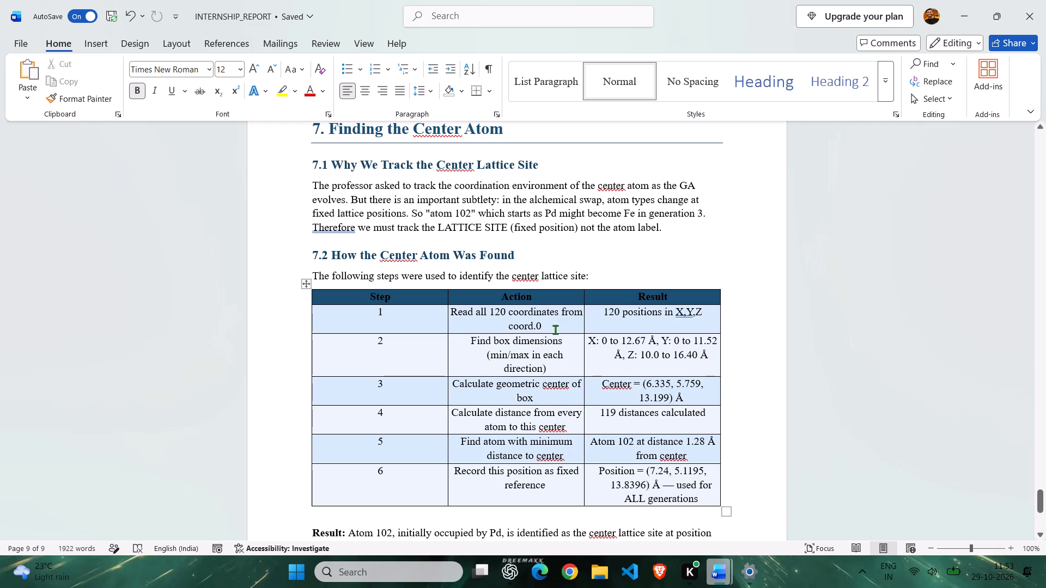
scroll(555, 329, "down", 2)
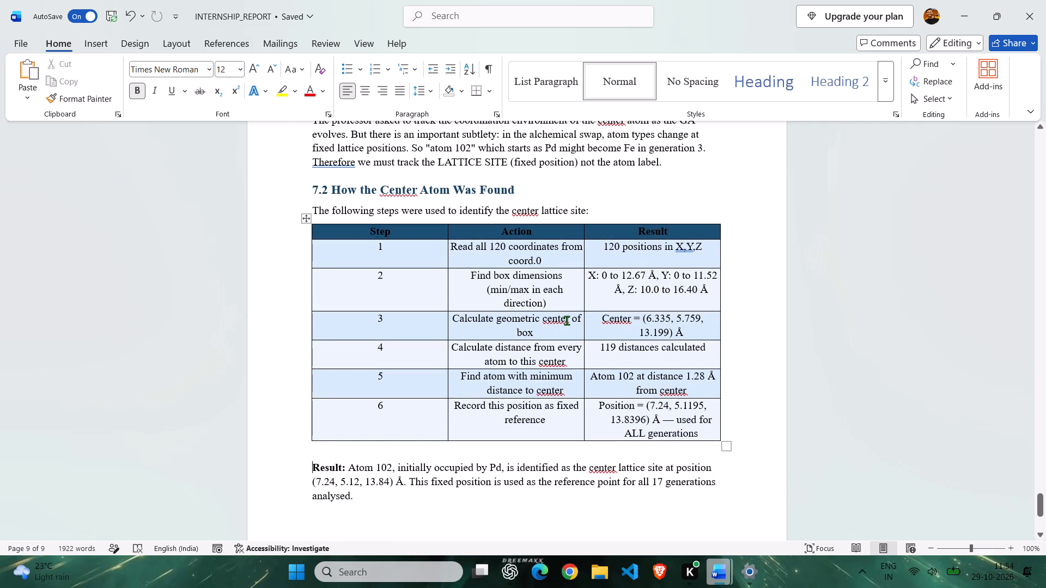
scroll(567, 320, "down", 3)
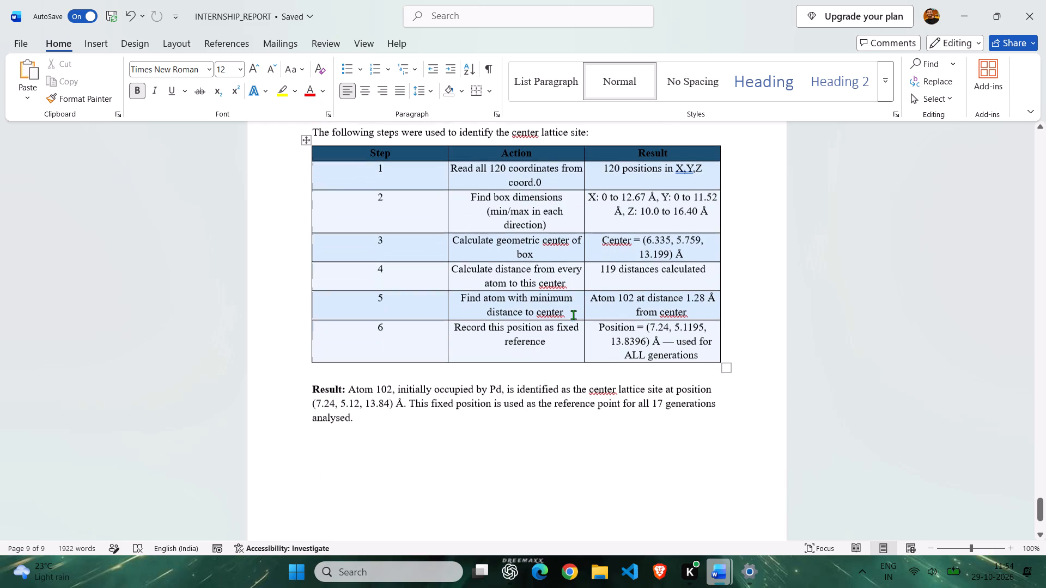
scroll(573, 315, "down", 12)
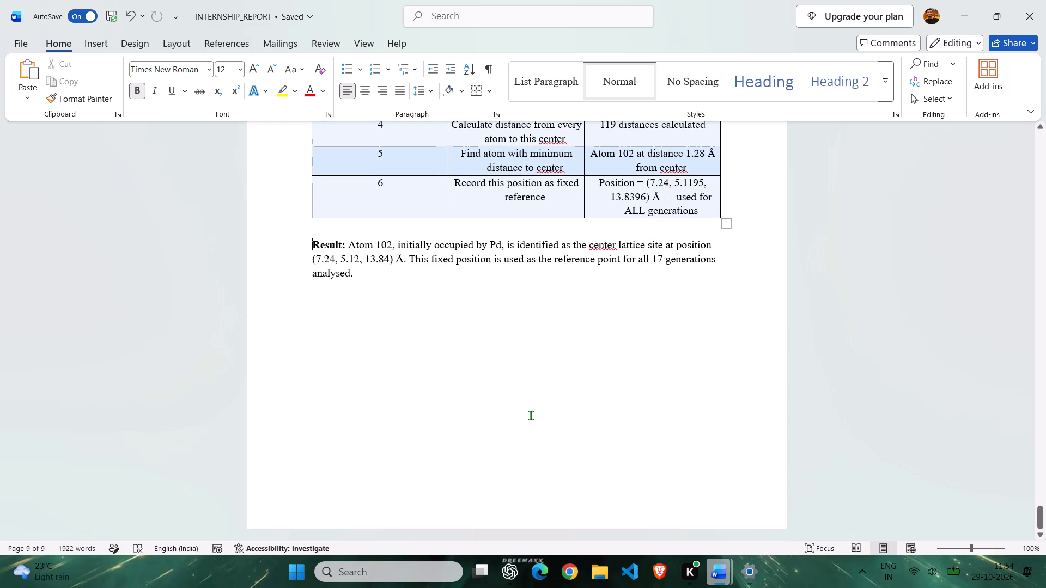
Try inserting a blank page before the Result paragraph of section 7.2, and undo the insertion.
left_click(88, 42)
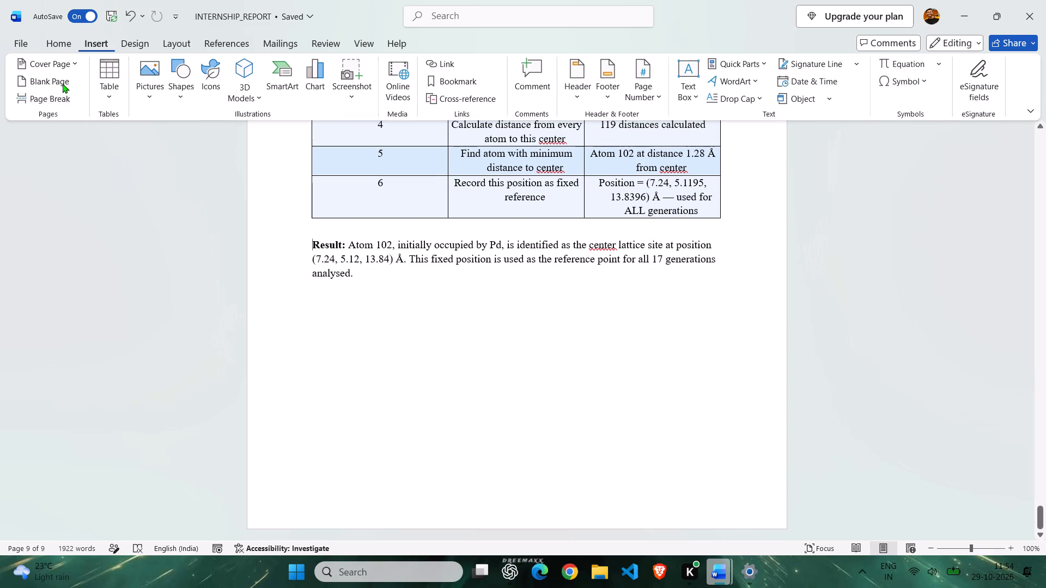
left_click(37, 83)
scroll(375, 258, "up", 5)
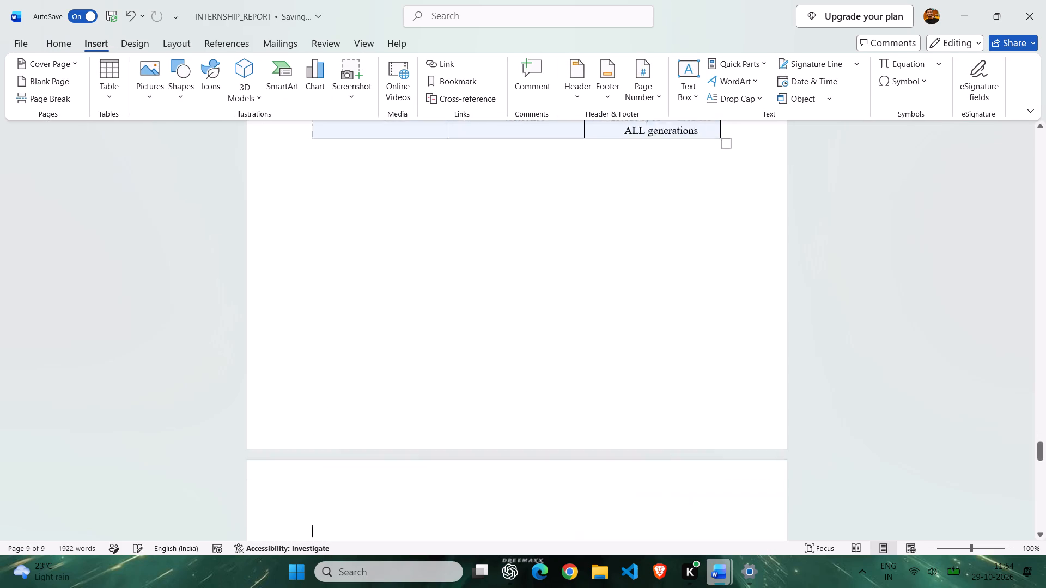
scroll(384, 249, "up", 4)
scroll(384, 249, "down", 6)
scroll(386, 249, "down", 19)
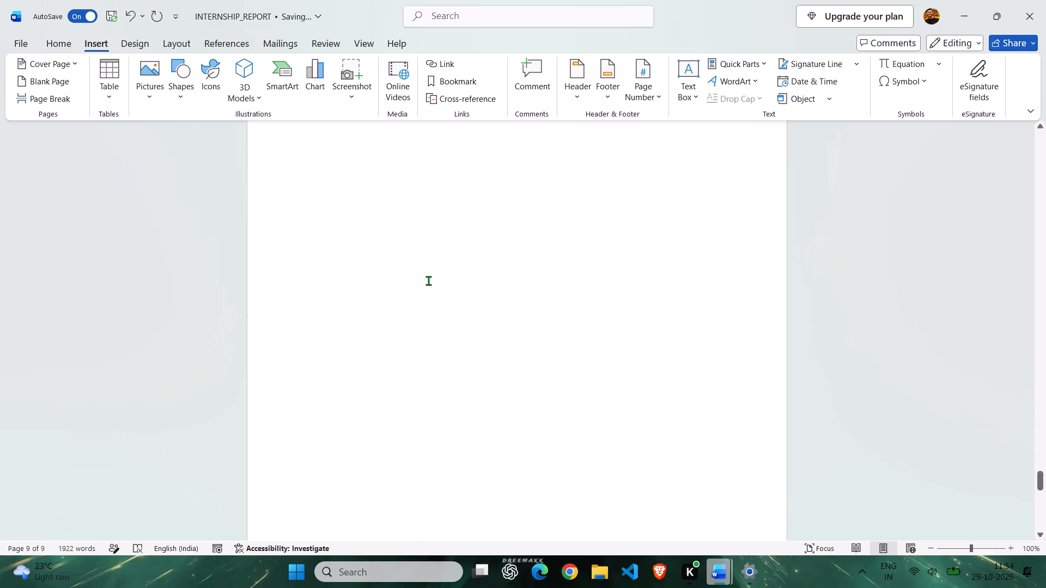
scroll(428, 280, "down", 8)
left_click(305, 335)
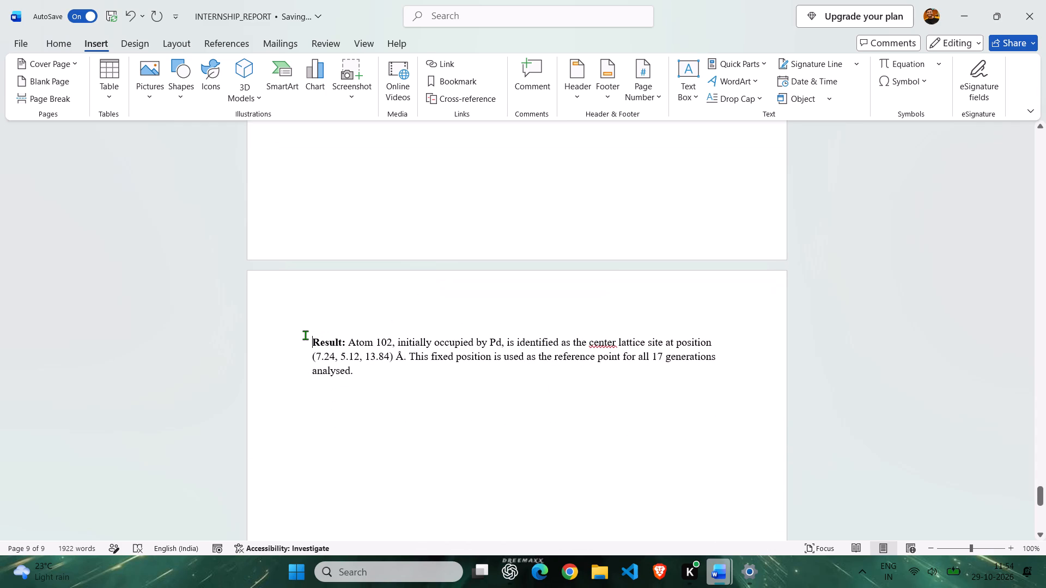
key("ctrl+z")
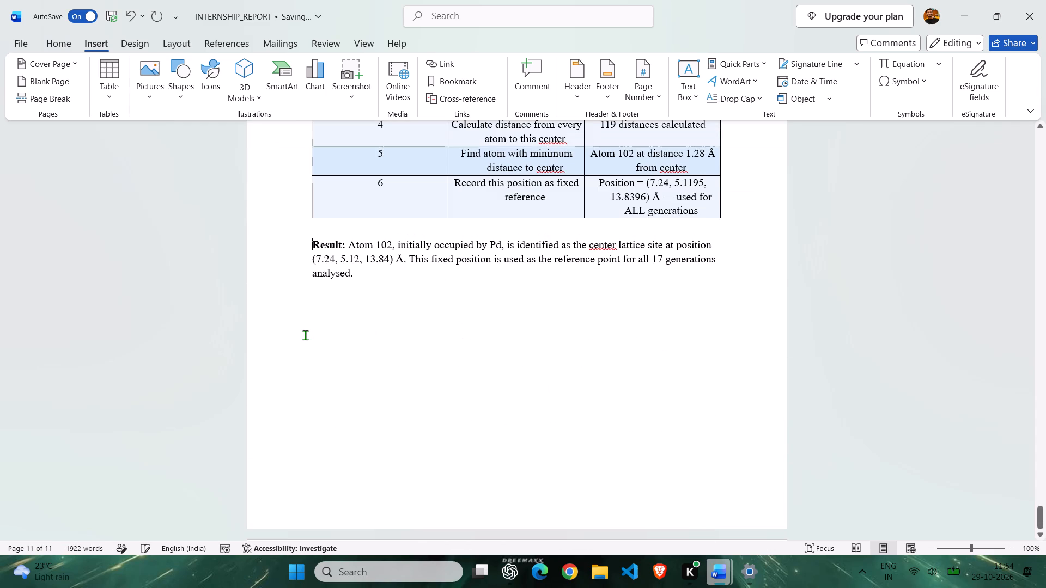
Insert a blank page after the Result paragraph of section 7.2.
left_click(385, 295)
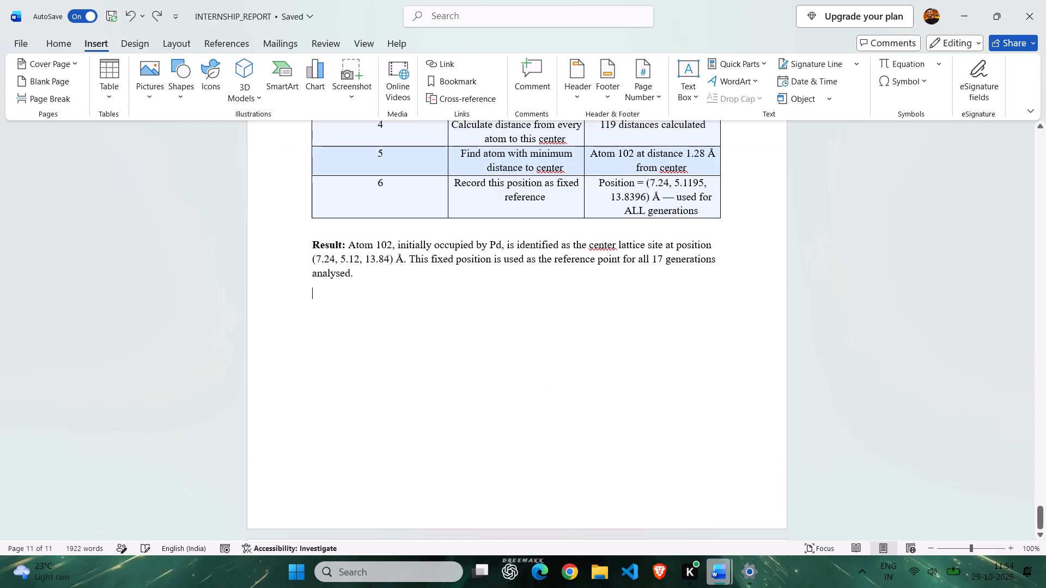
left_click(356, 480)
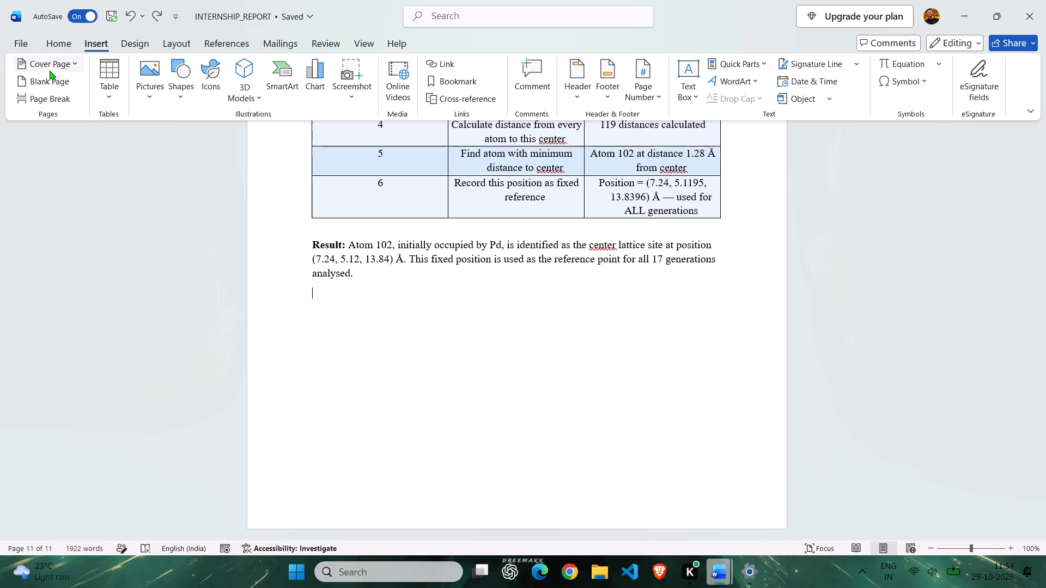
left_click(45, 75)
Check the layout of section 7 from its heading through the 7.2 table to the end of the Result paragraph.
scroll(623, 332, "up", 4)
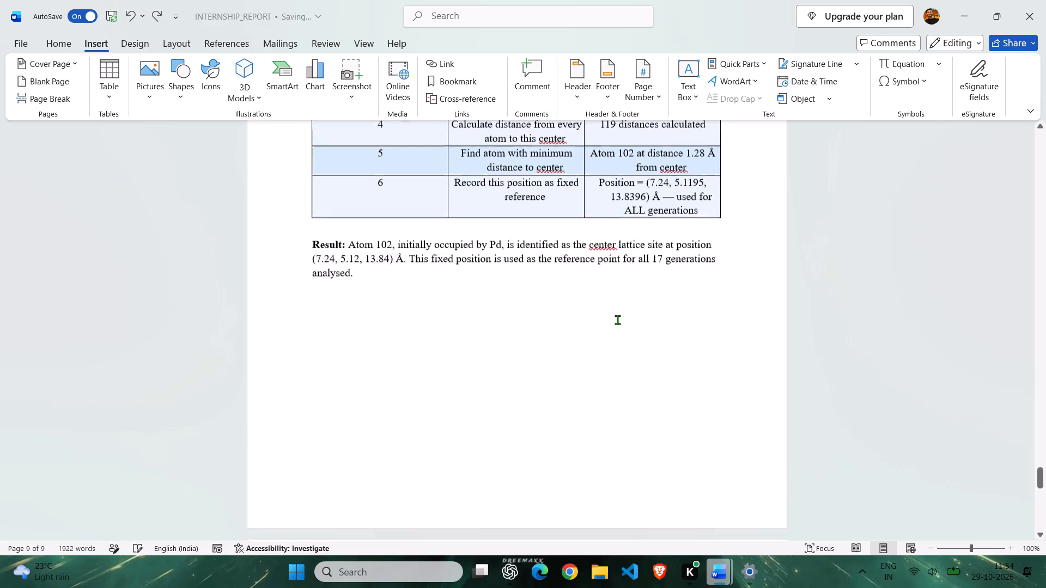
scroll(555, 304, "up", 1)
scroll(483, 312, "up", 8)
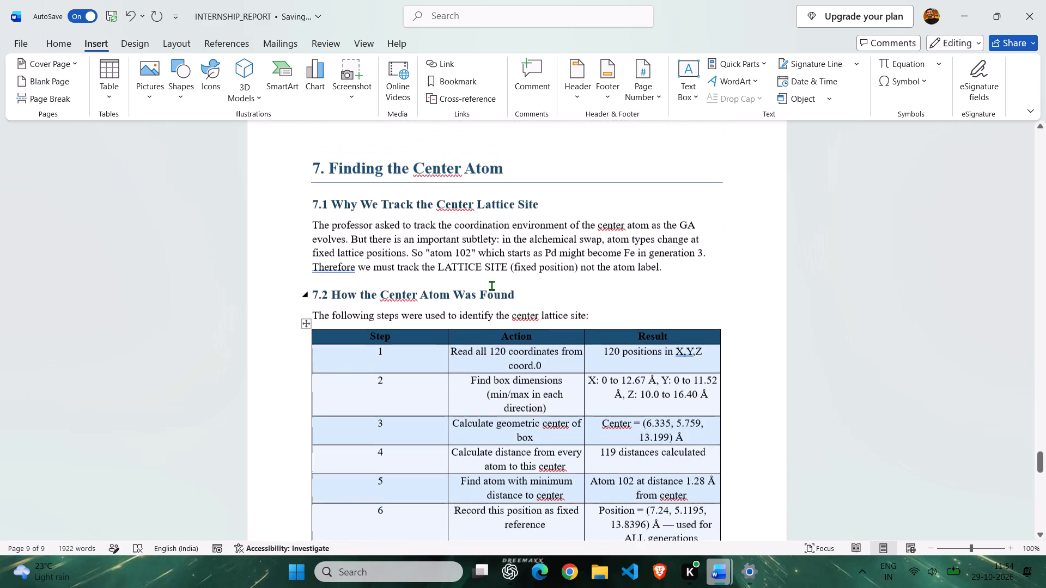
scroll(357, 458, "down", 3)
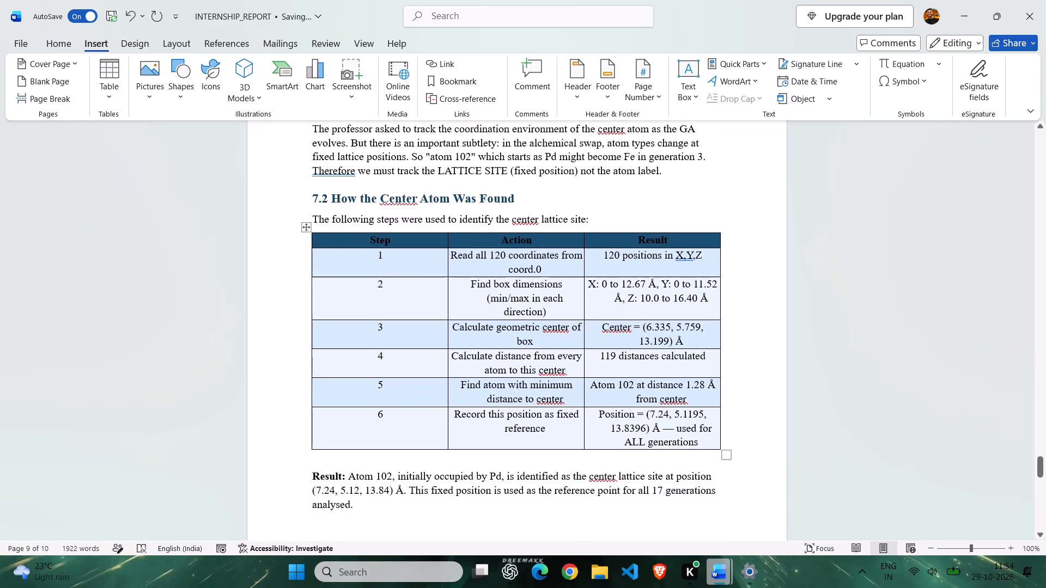
scroll(312, 448, "down", 2)
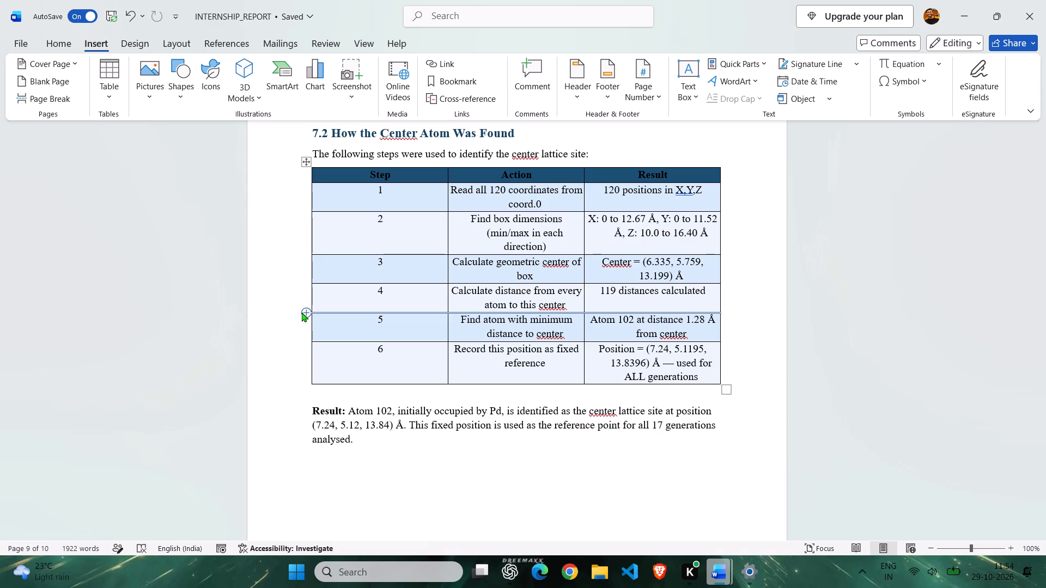
scroll(350, 275, "down", 7)
Copy the section 8 heading and intro paragraph from GAASP_Full_Report into INTERNSHIP_REPORT below the section 7.2 Result paragraph, removing the blank page there.
key("alt+Tab")
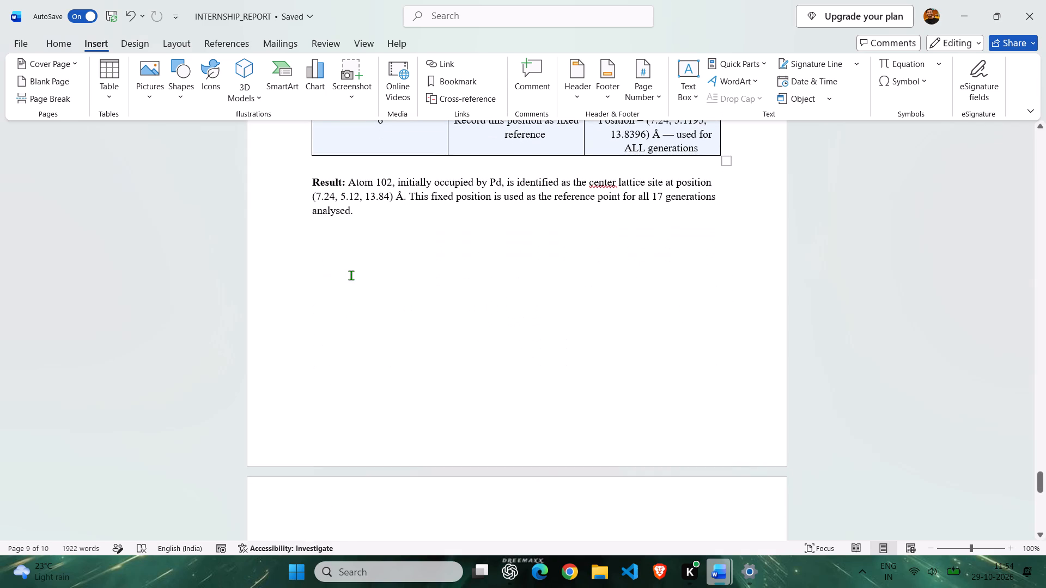
scroll(362, 353, "down", 3)
left_click(363, 364)
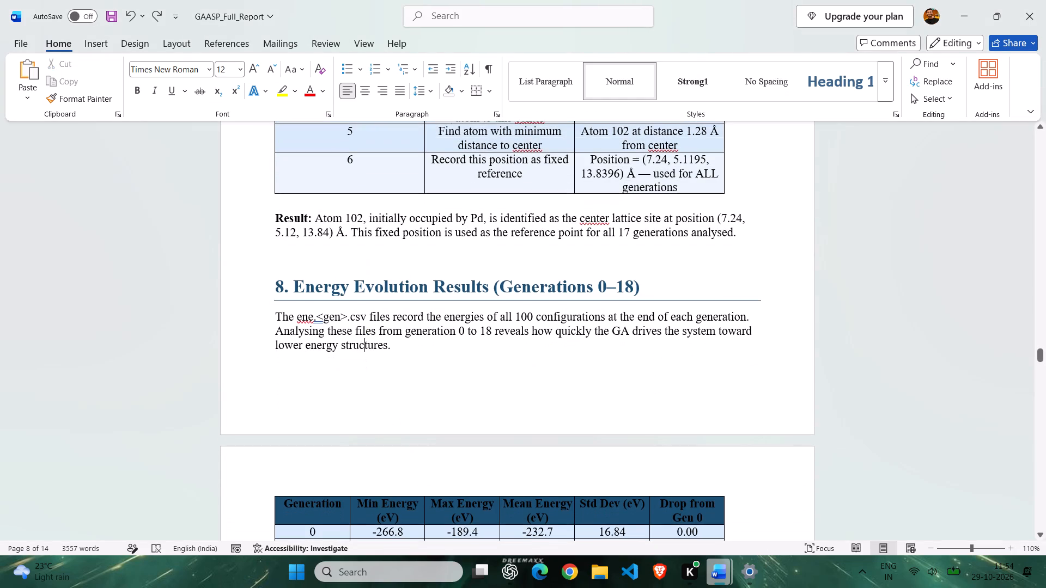
scroll(366, 363, "down", 2)
left_click_drag(267, 208, 393, 301)
key("ctrl+c")
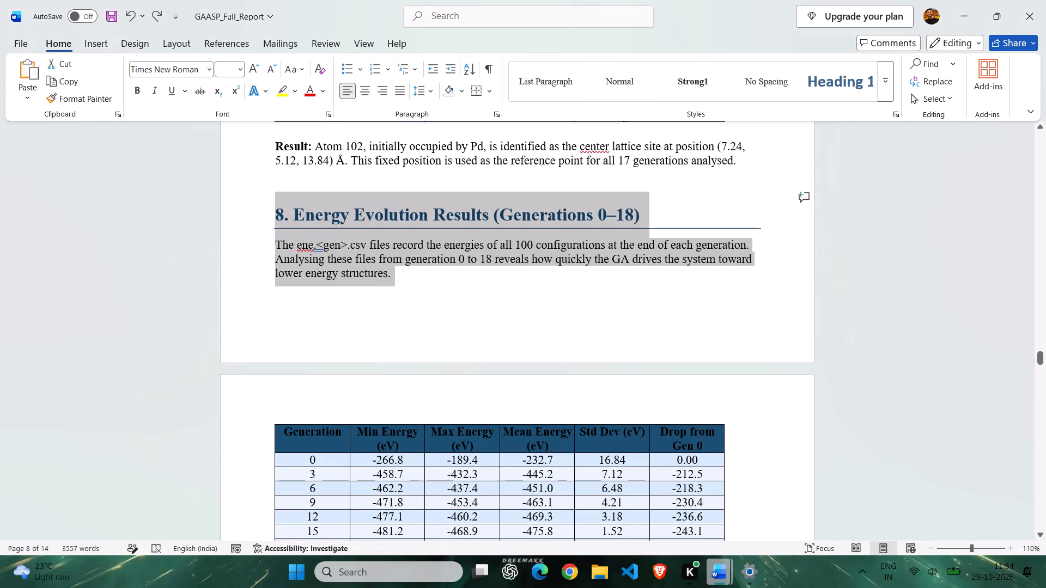
scroll(396, 299, "down", 6)
key("alt+Tab")
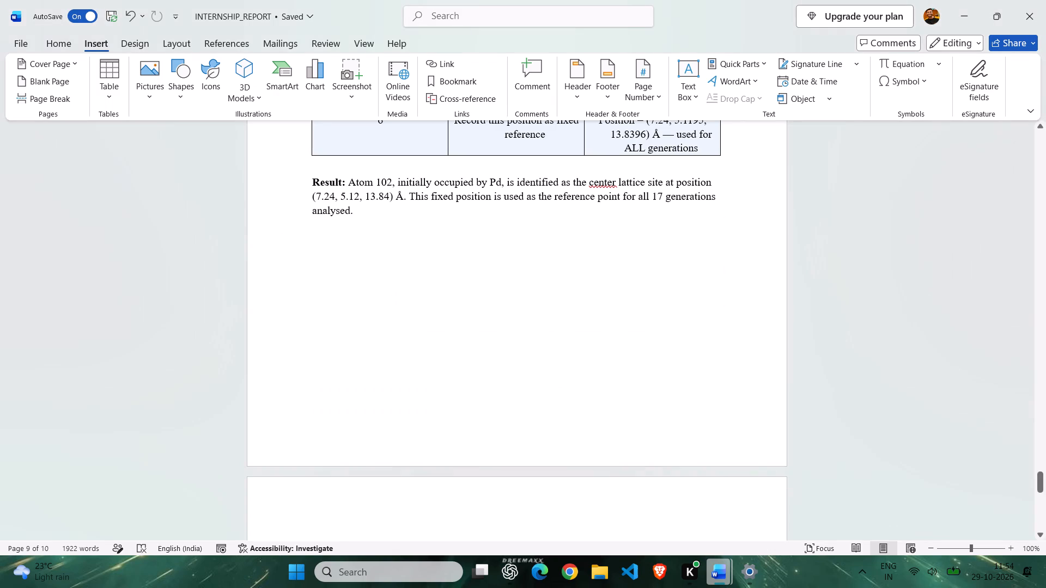
left_click(402, 298)
key("BackSpace")
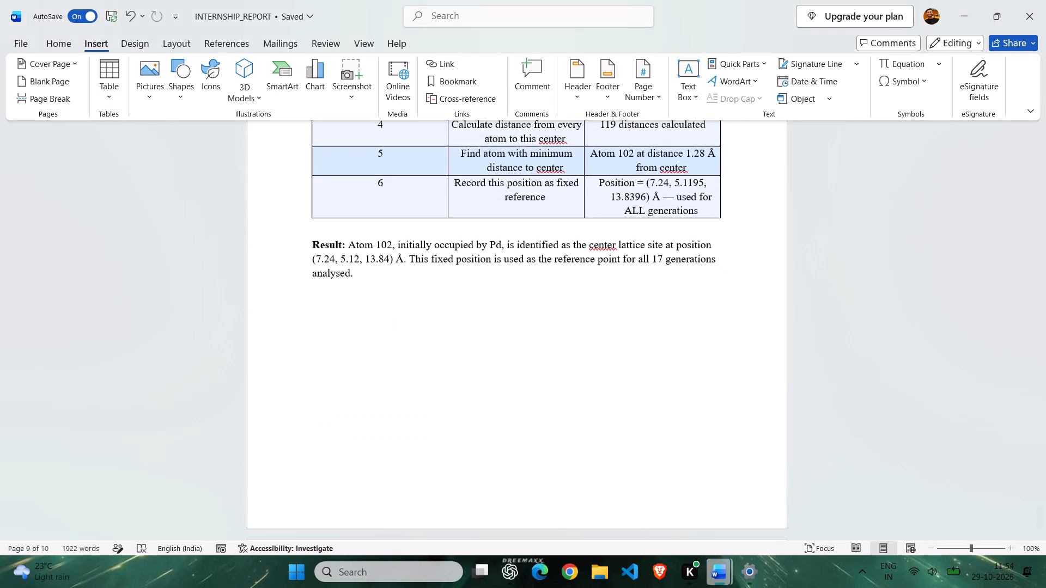
key("ctrl+v")
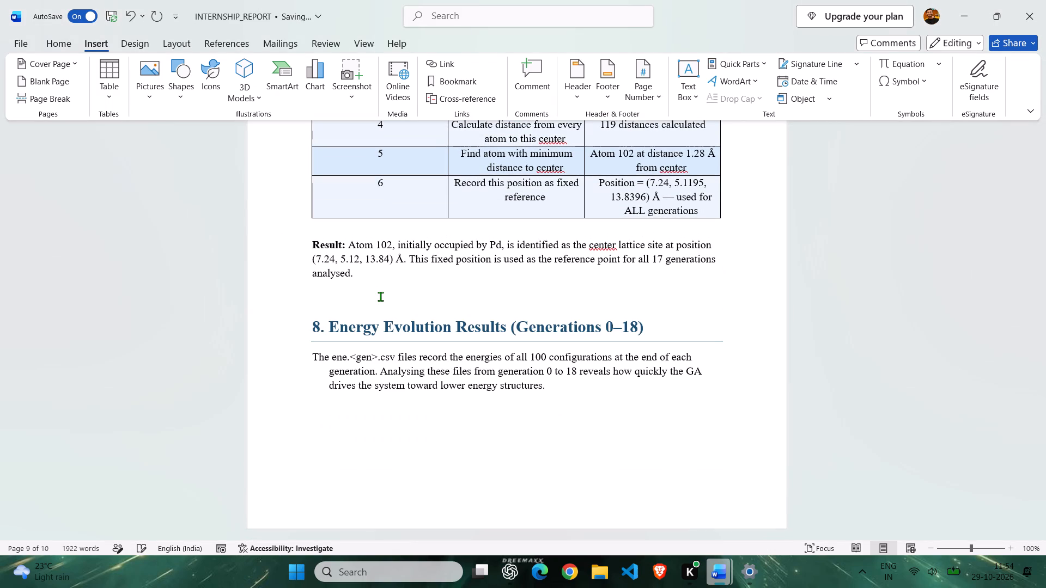
Remove the hanging indent from the intro paragraph under 8. Energy Evolution Results (Generations 0–18).
left_click(307, 363)
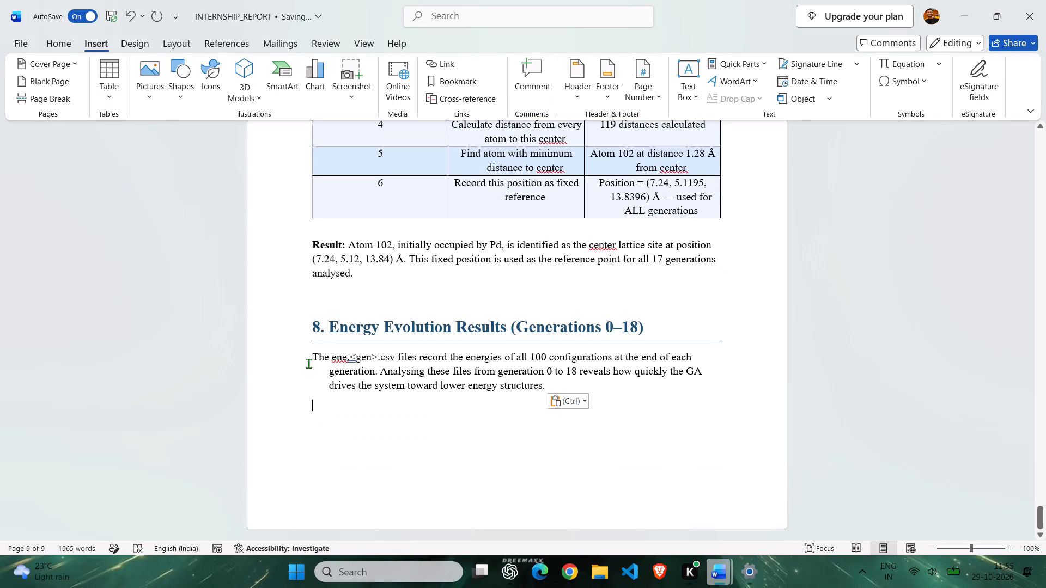
key("BackSpace")
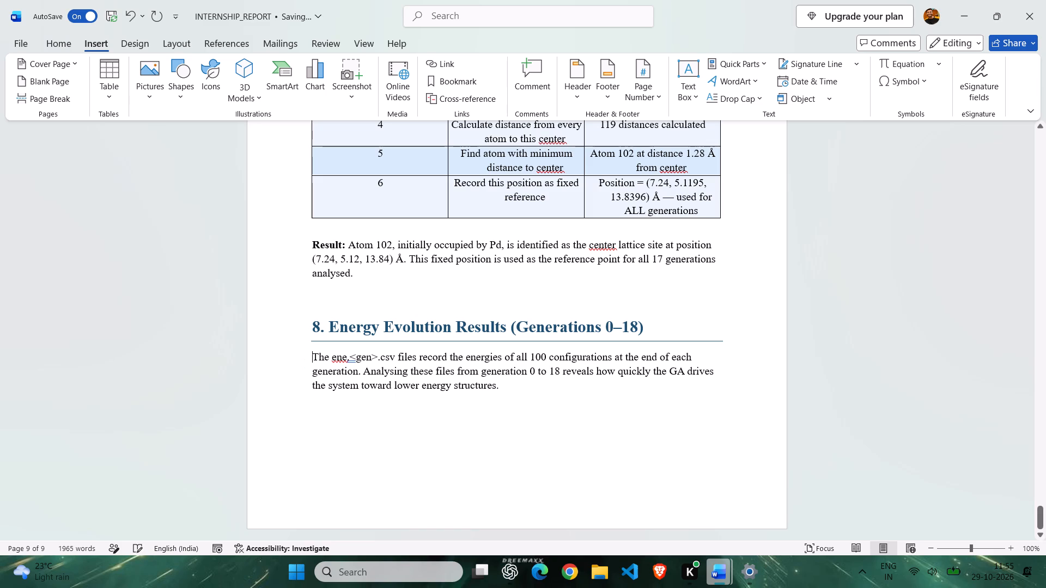
Copy the generation energy table from section 8 of GAASP_Full_Report and paste it below the section 8 intro paragraph in INTERNSHIP_REPORT.
left_click(546, 387)
key("alt+Tab")
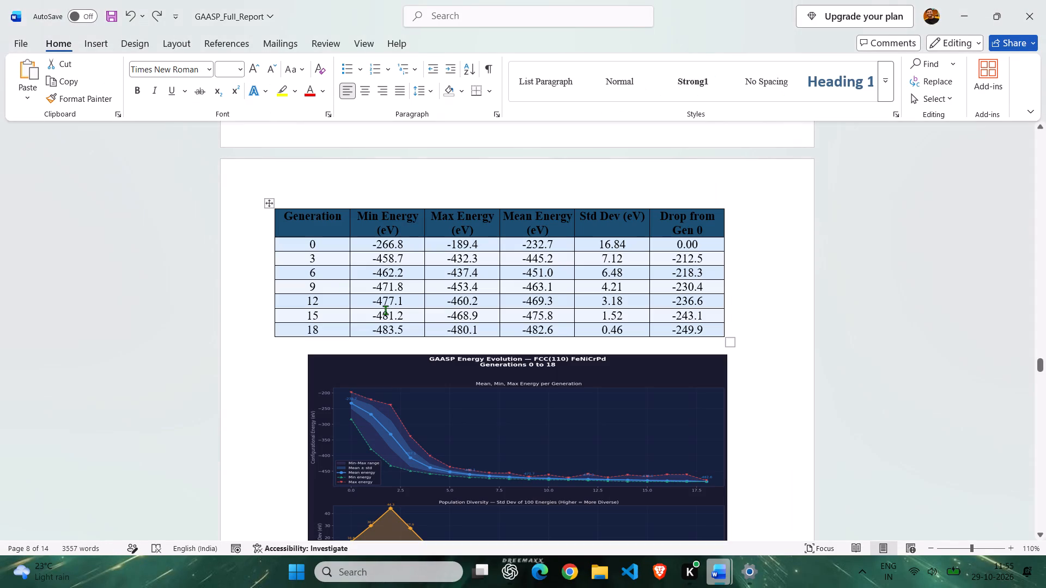
left_click_drag(253, 200, 729, 316)
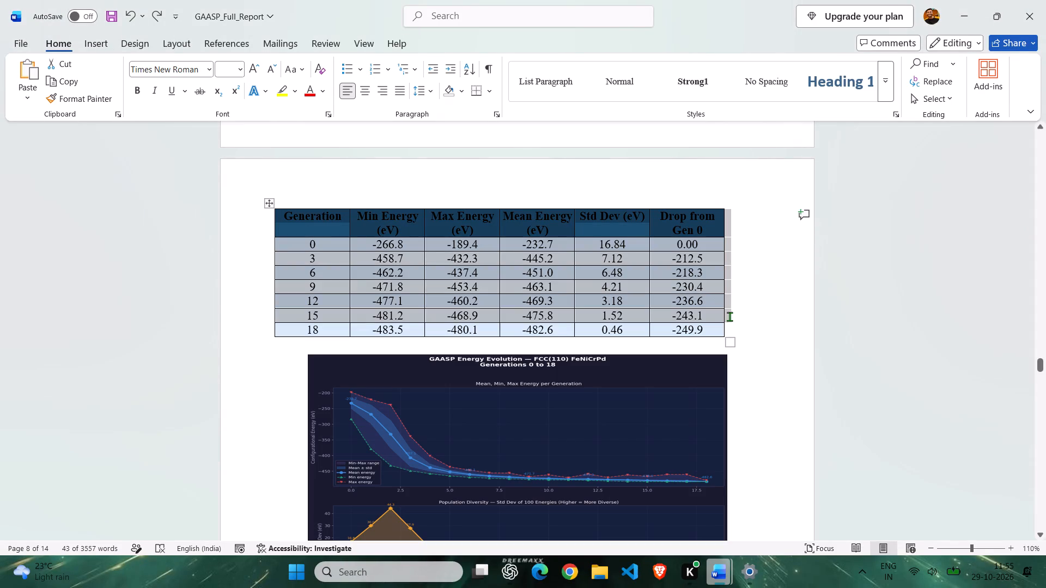
left_click_drag(729, 316, 735, 341)
key("ctrl+c")
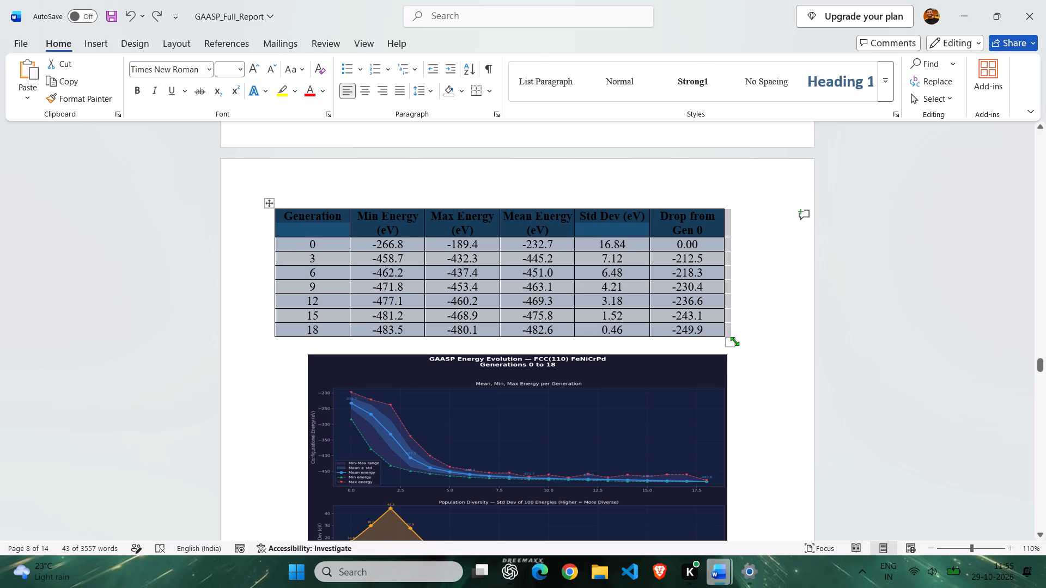
key("alt+Tab")
left_click(396, 486)
key("ctrl+v")
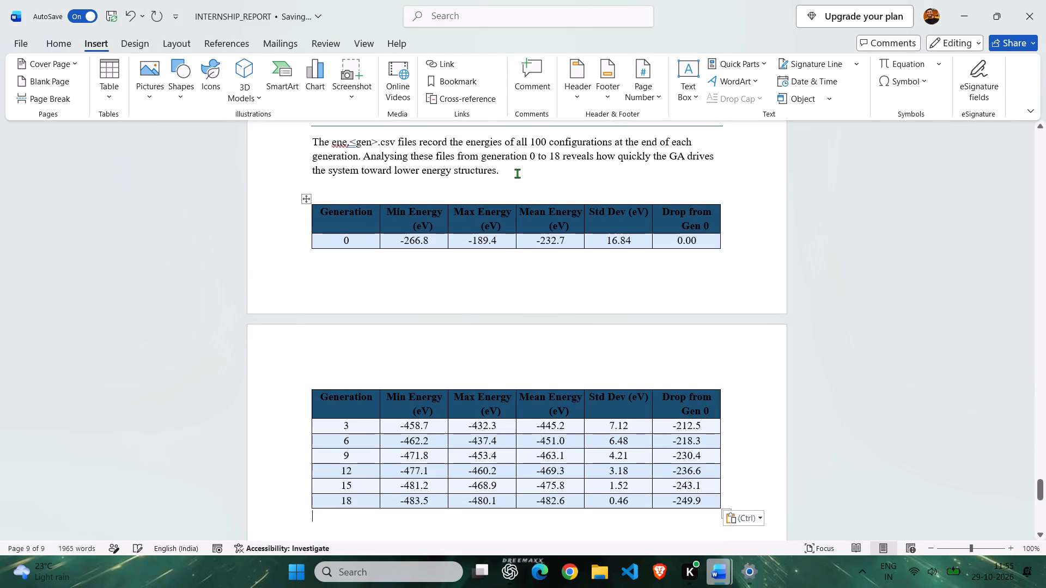
Add an empty line after the section 8 intro paragraph so the whole energy table moves to the following page.
left_click(519, 173)
key("plus")
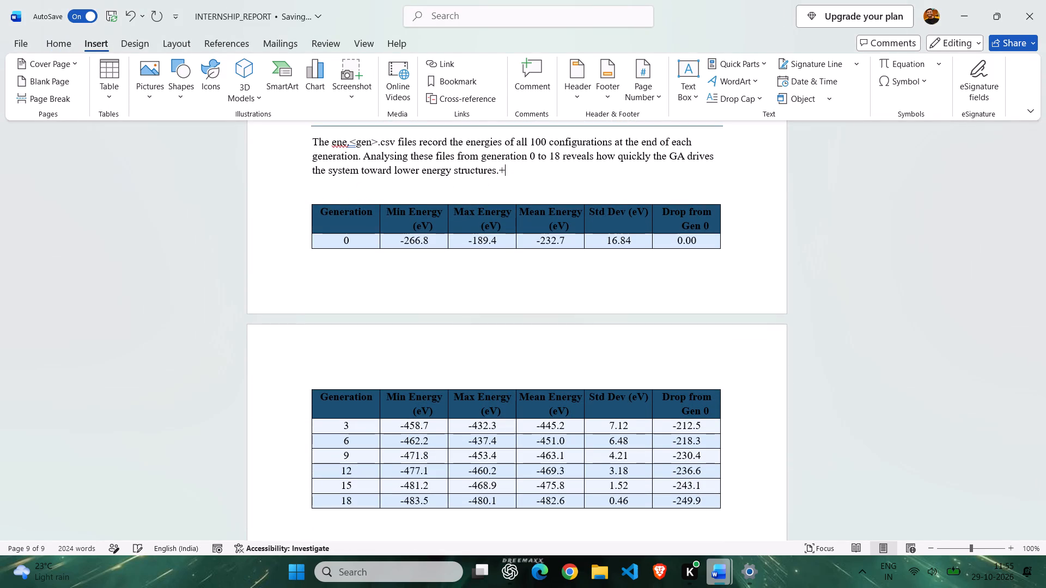
key("BackSpace")
key("Return")
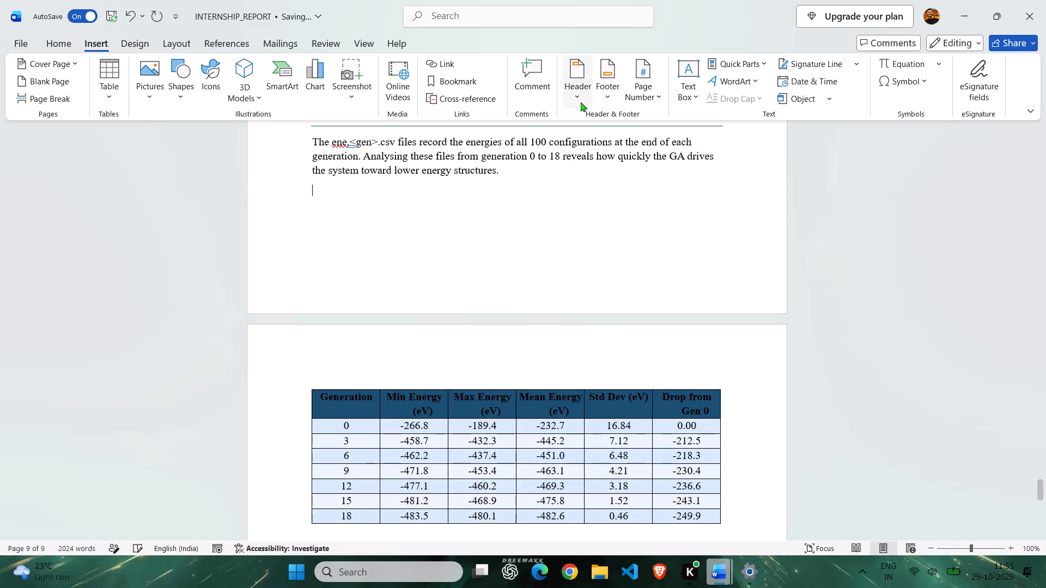
scroll(585, 102, "up", 4)
scroll(454, 272, "up", 2)
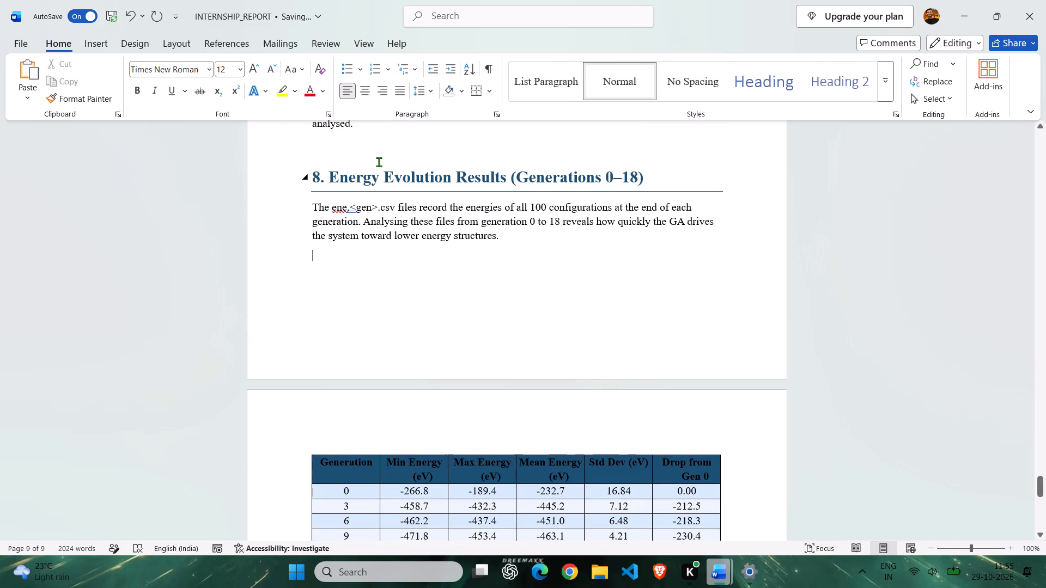
left_click(379, 162)
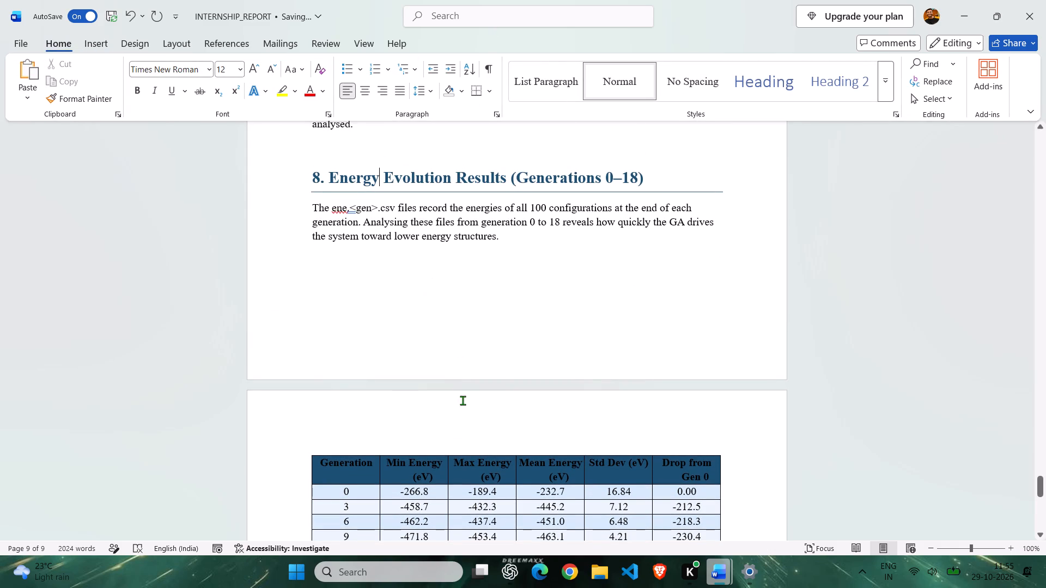
Copy 8.1 Key Observations from Energy Data with its four bullets from GAASP_Full_Report and paste it below the energy table in INTERNSHIP_REPORT.
scroll(469, 373, "down", 7)
left_click(391, 412)
key("alt+Tab")
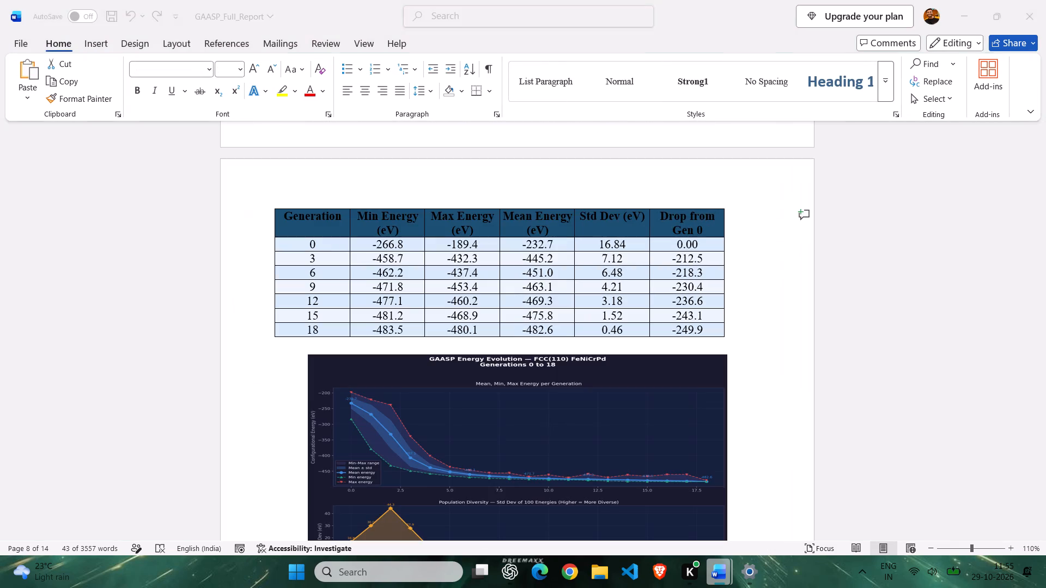
scroll(406, 387, "down", 4)
scroll(441, 353, "down", 7)
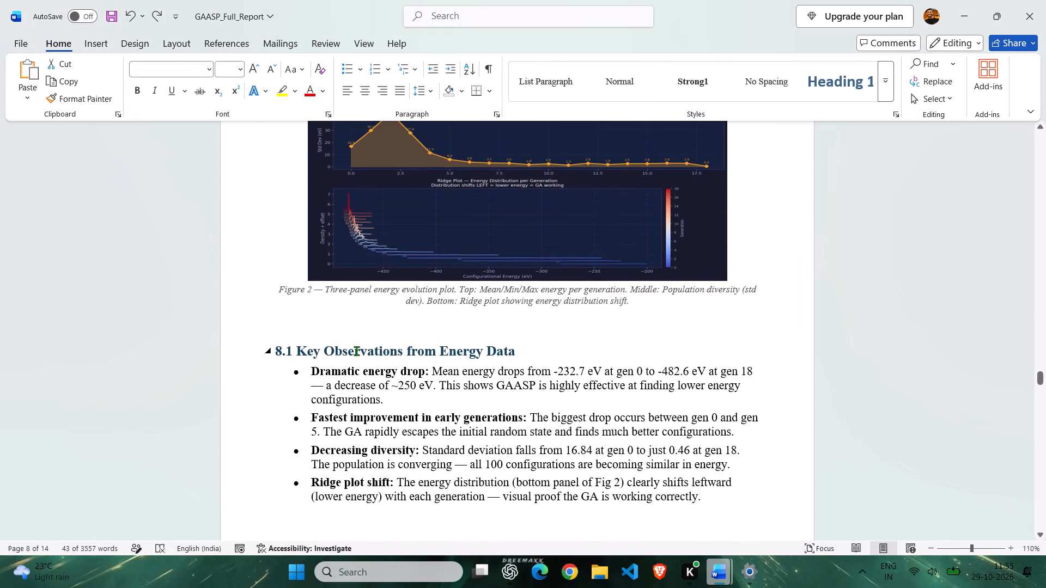
left_click_drag(265, 340, 445, 433)
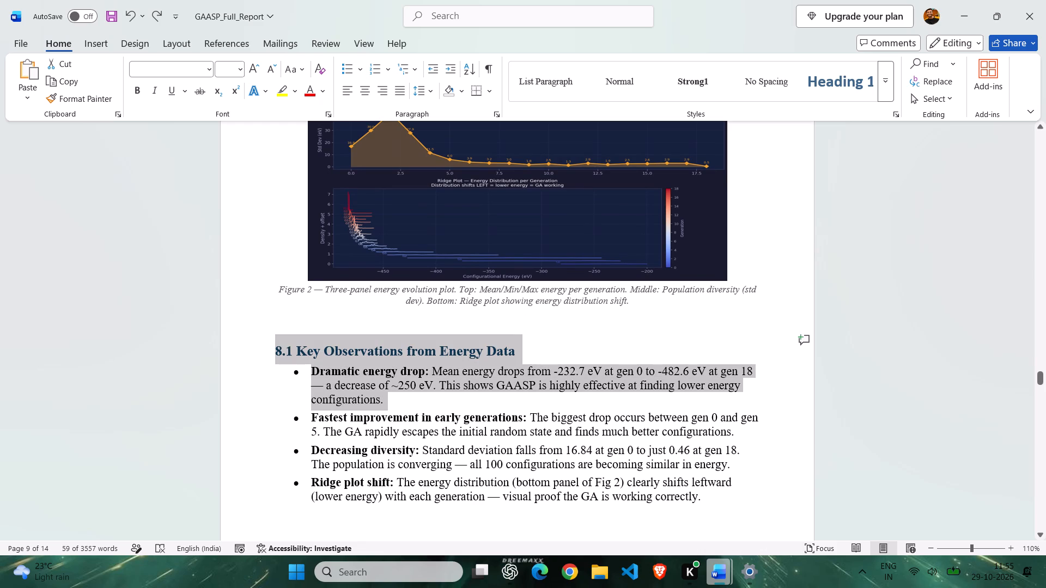
left_click_drag(445, 433, 721, 501)
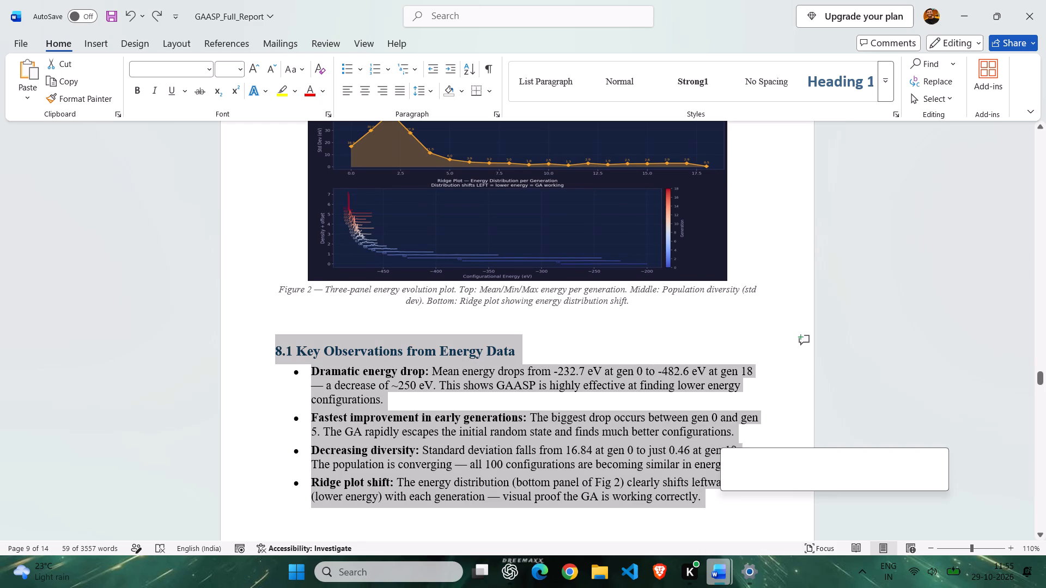
key("ctrl+c")
key("alt+Tab")
scroll(719, 501, "down", 4)
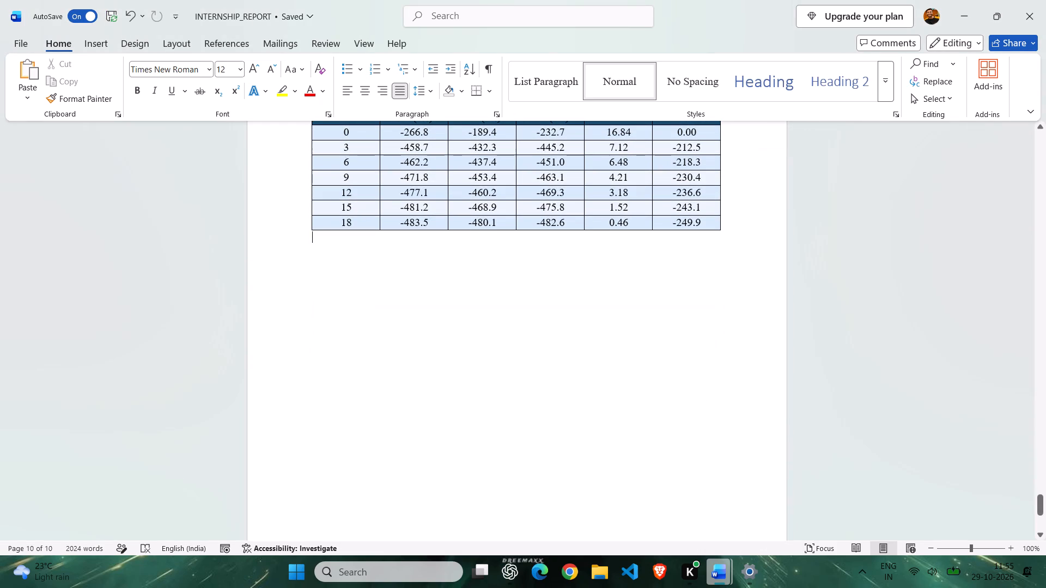
key("Return")
key("ctrl+v")
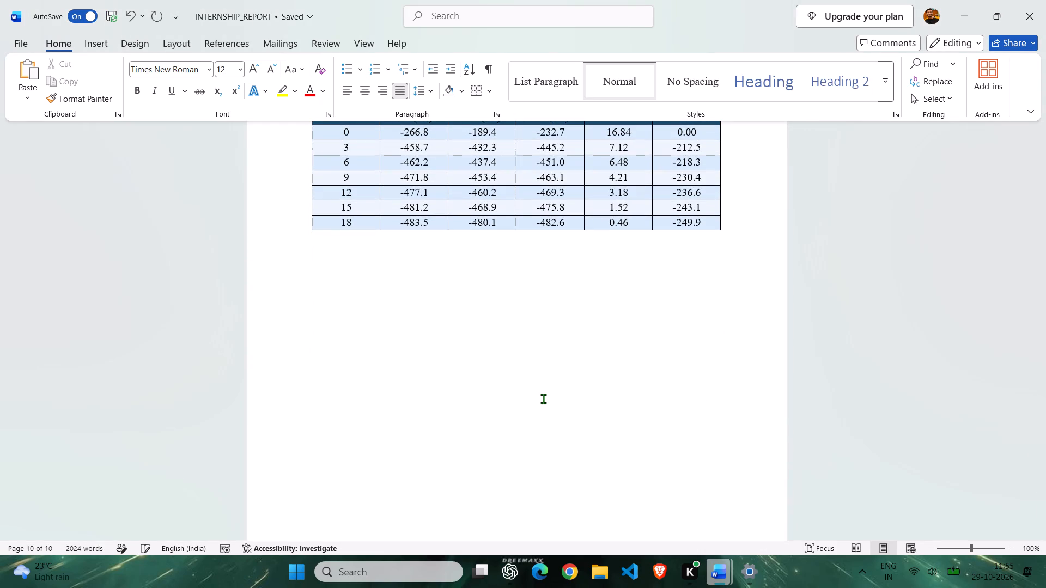
Review the rest of GAASP_Full_Report from section 9 through its tables, figures and findings to the start of section 10.
key("alt+Tab")
scroll(550, 392, "down", 6)
scroll(484, 414, "down", 2)
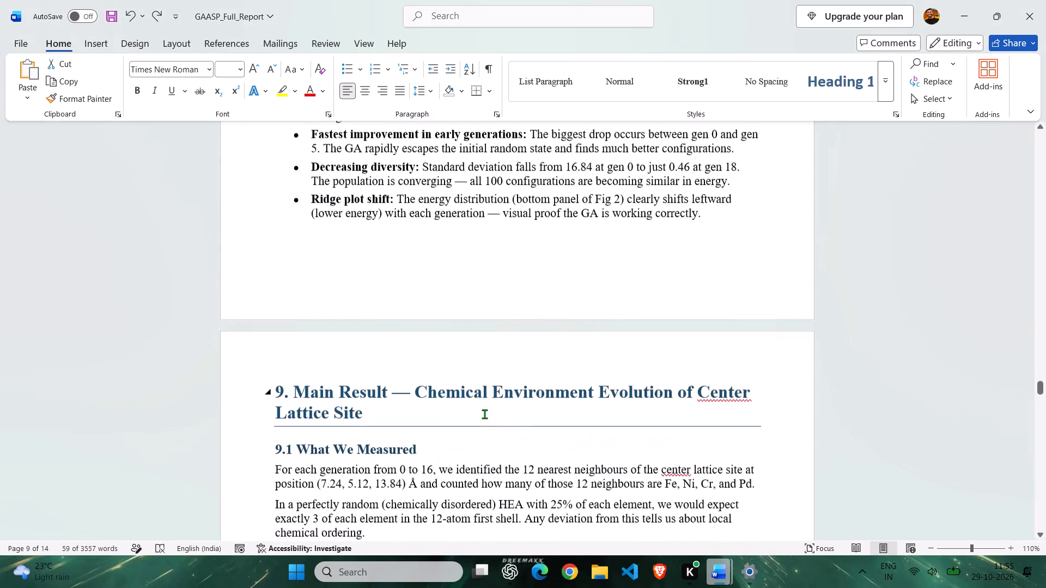
scroll(484, 414, "down", 6)
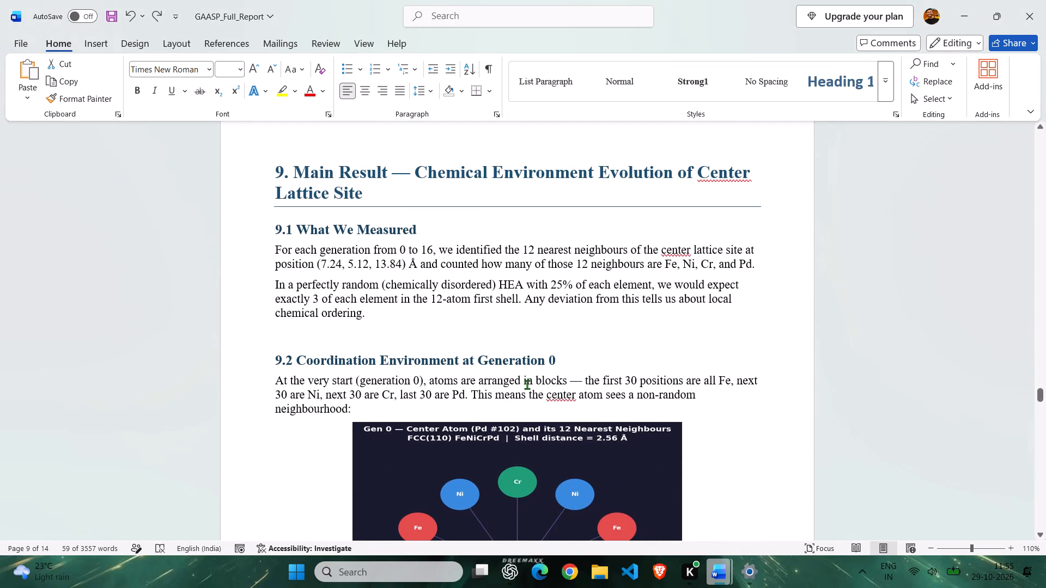
scroll(528, 384, "down", 18)
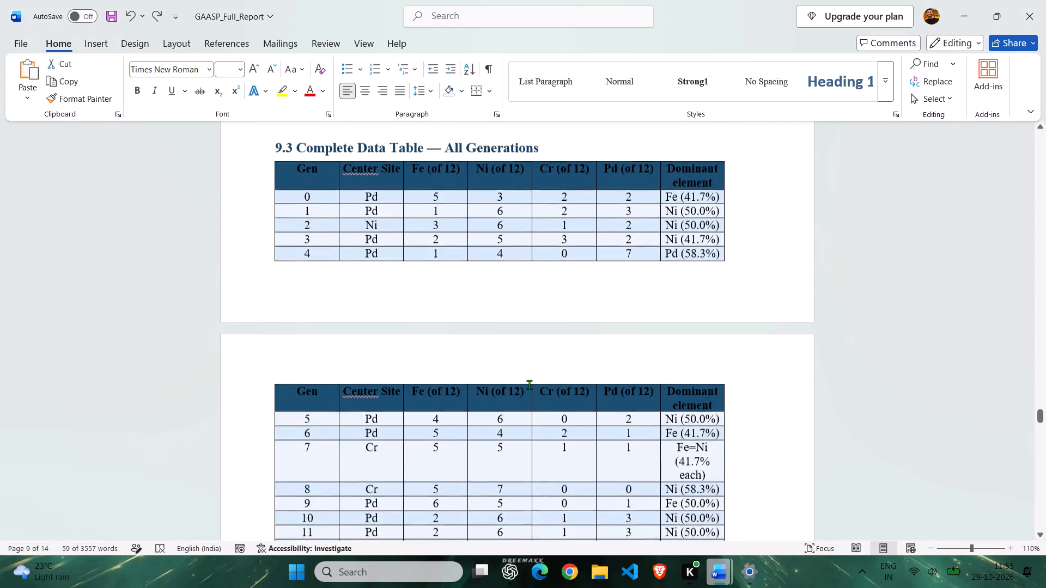
scroll(529, 385, "down", 18)
scroll(529, 385, "down", 5)
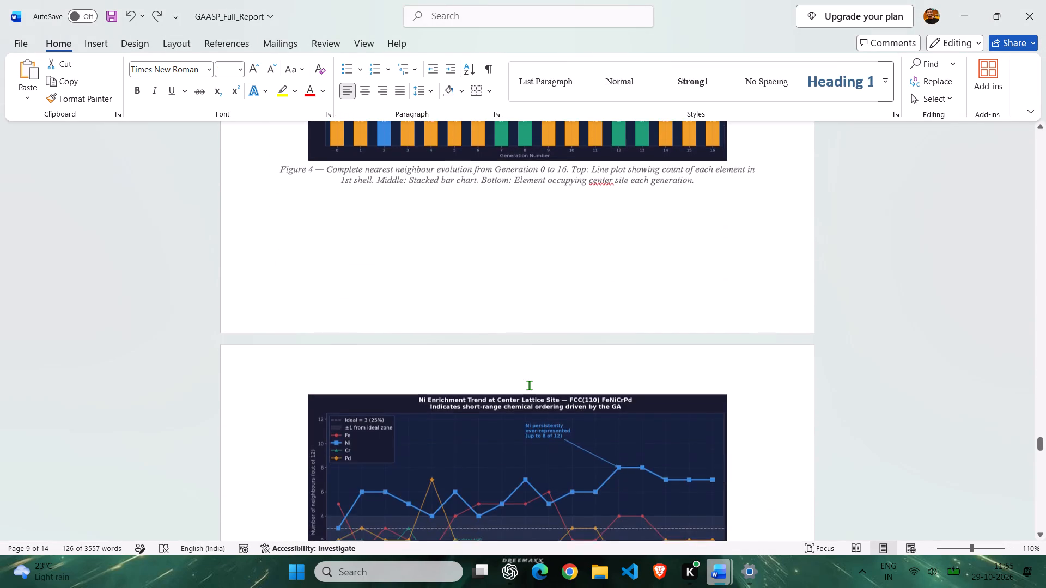
scroll(529, 385, "down", 14)
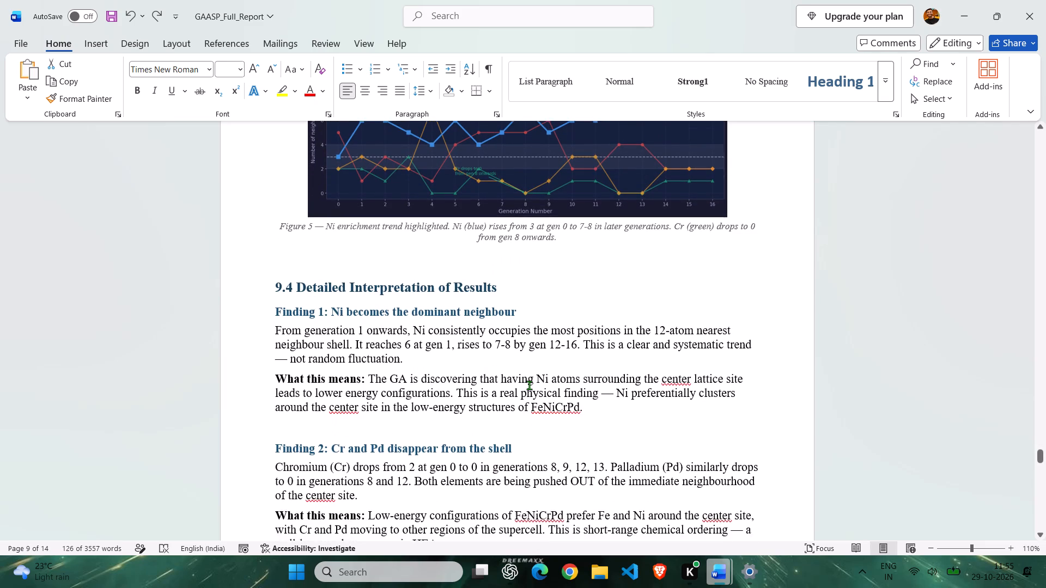
scroll(529, 385, "down", 17)
scroll(530, 385, "down", 5)
scroll(531, 385, "up", 9)
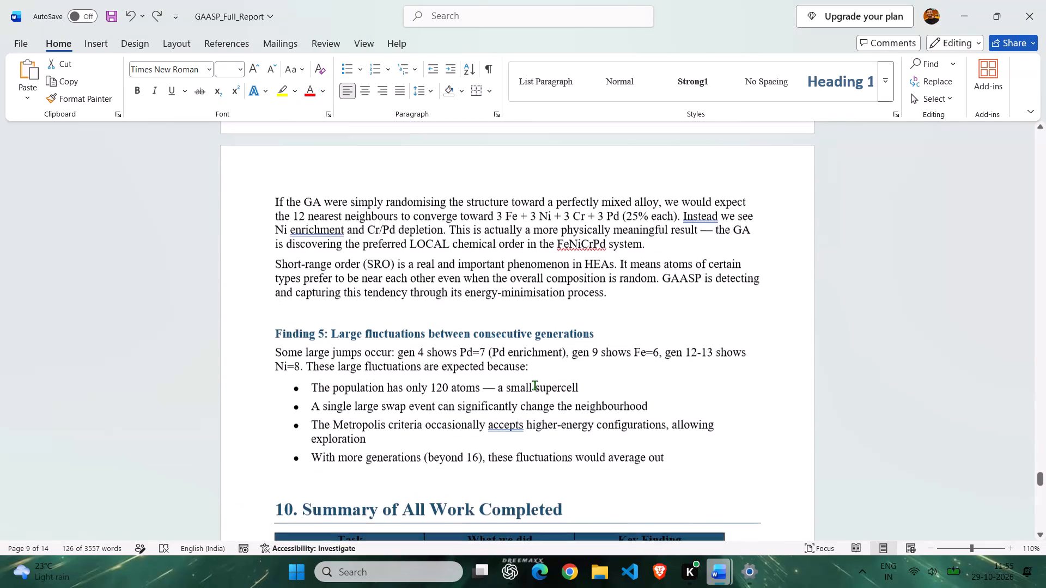
Look back through GAASP_Full_Report from section 9's findings and figures to the section 8 energy table and energy evolution figure.
scroll(534, 385, "up", 3)
scroll(534, 378, "up", 20)
scroll(534, 378, "up", 14)
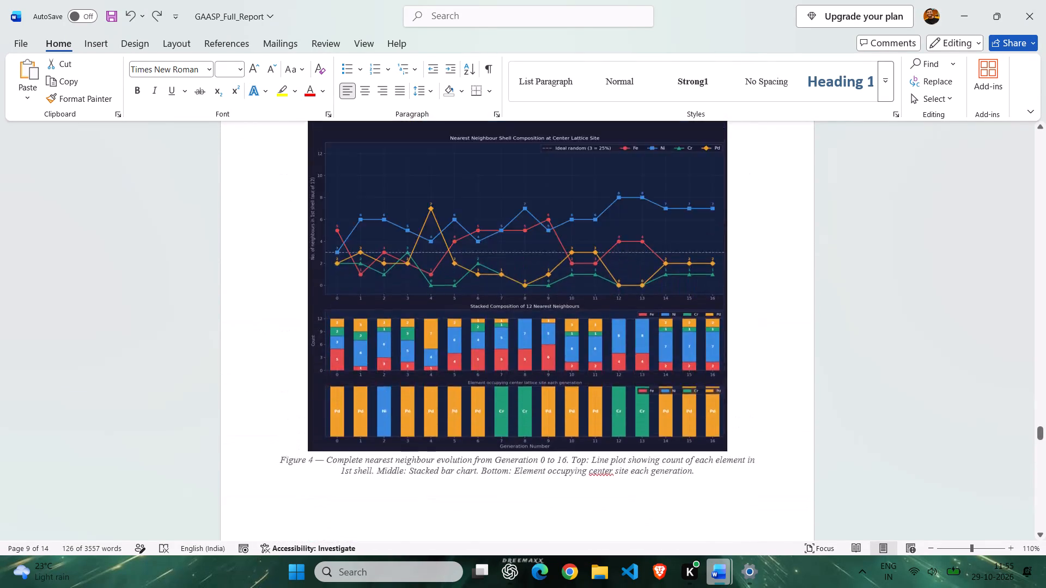
scroll(534, 376, "up", 18)
scroll(534, 376, "up", 17)
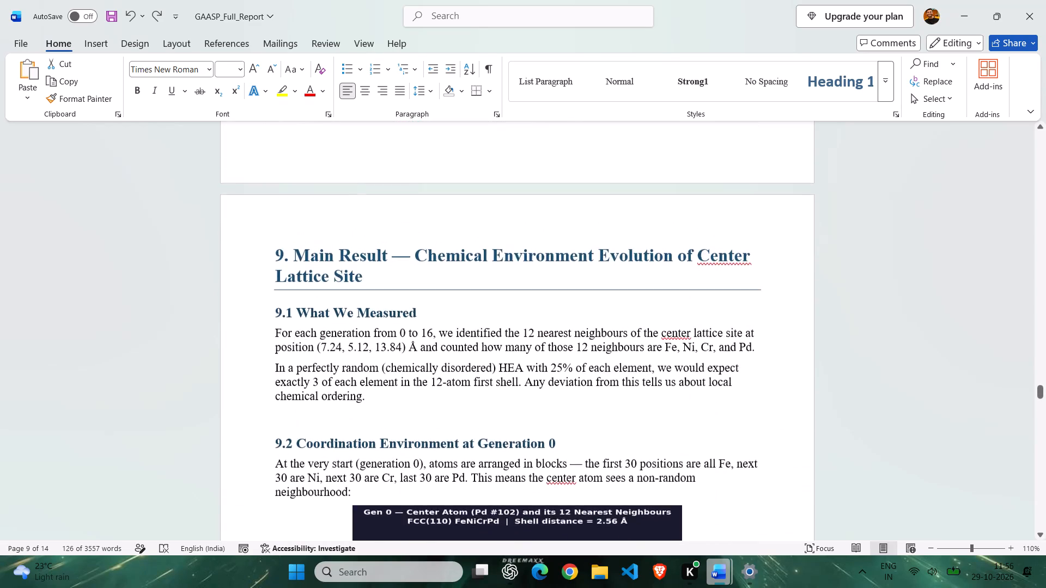
scroll(534, 376, "up", 20)
scroll(534, 376, "up", 2)
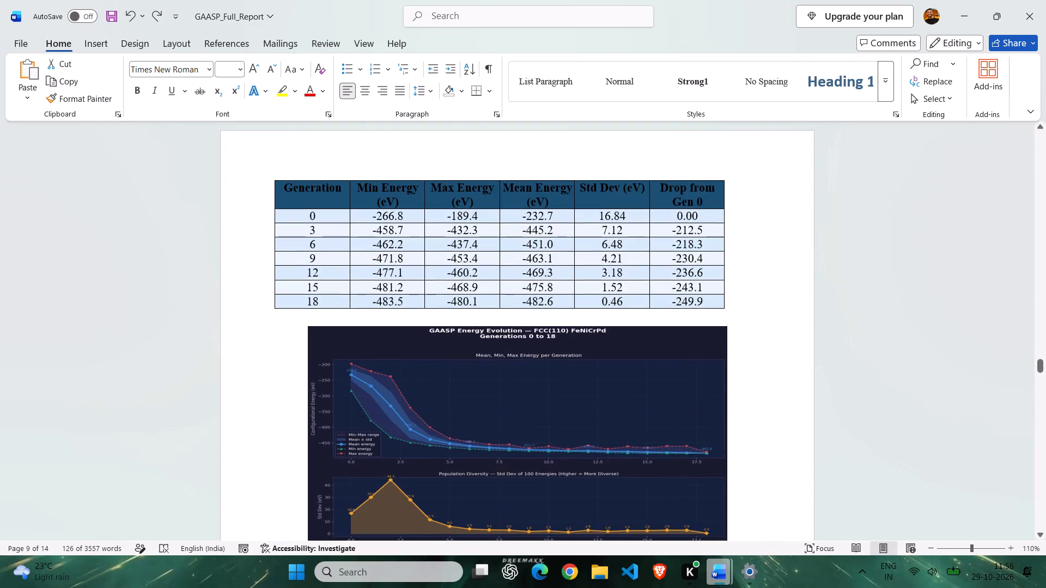
scroll(534, 376, "up", 2)
Switch to INTERNSHIP_REPORT and check the pasted section 8 energy table and the 8.1 Key Observations bullets.
key("alt+Tab")
key("alt+Tab")
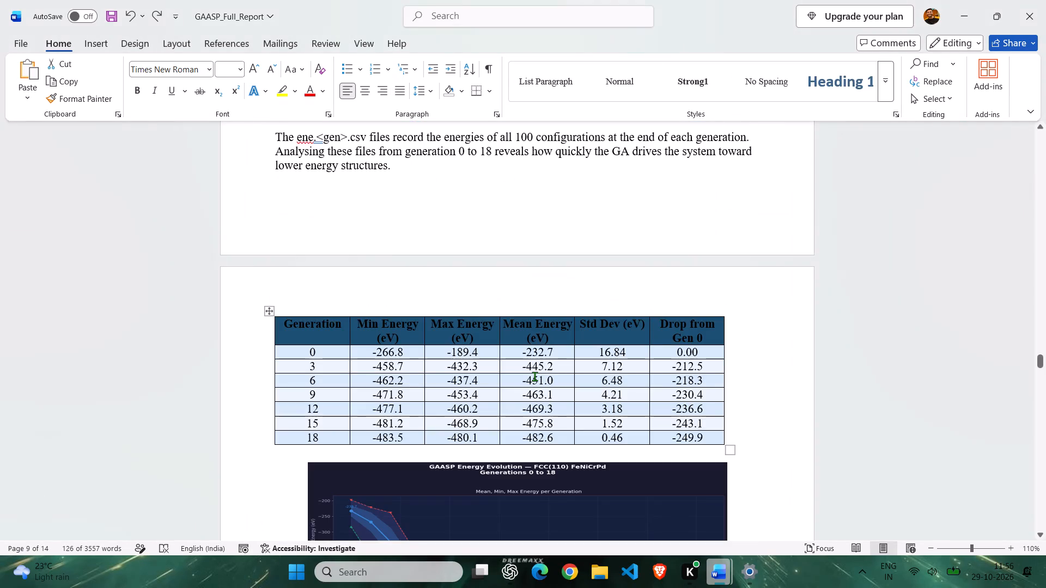
key("alt+Tab")
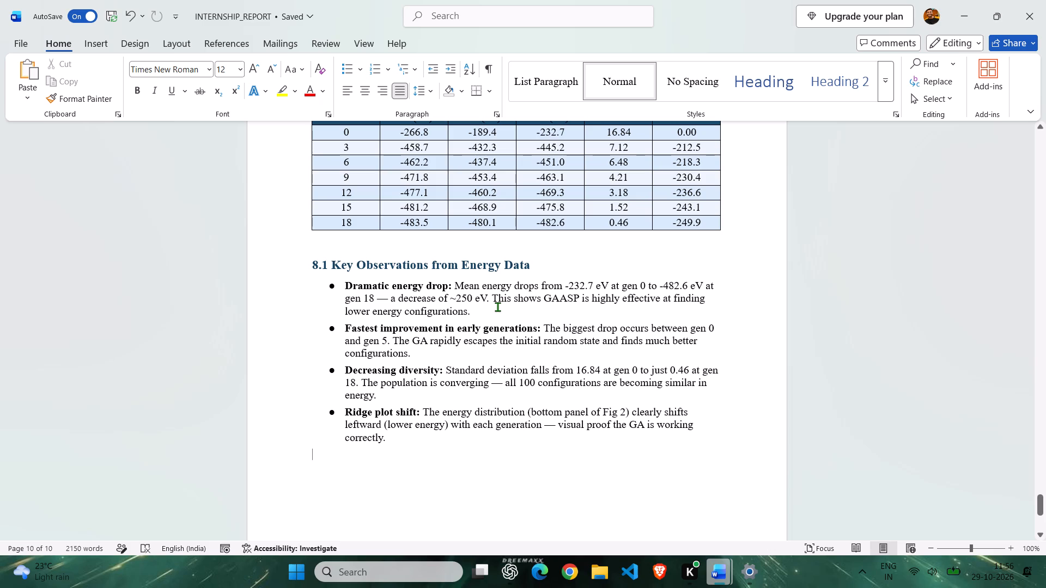
scroll(497, 307, "up", 1)
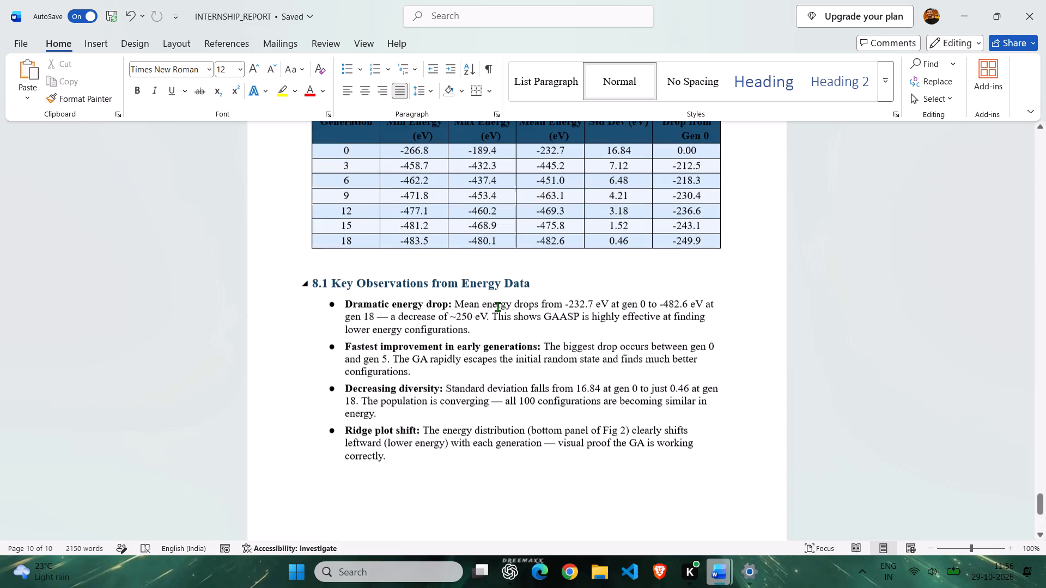
scroll(497, 307, "up", 1)
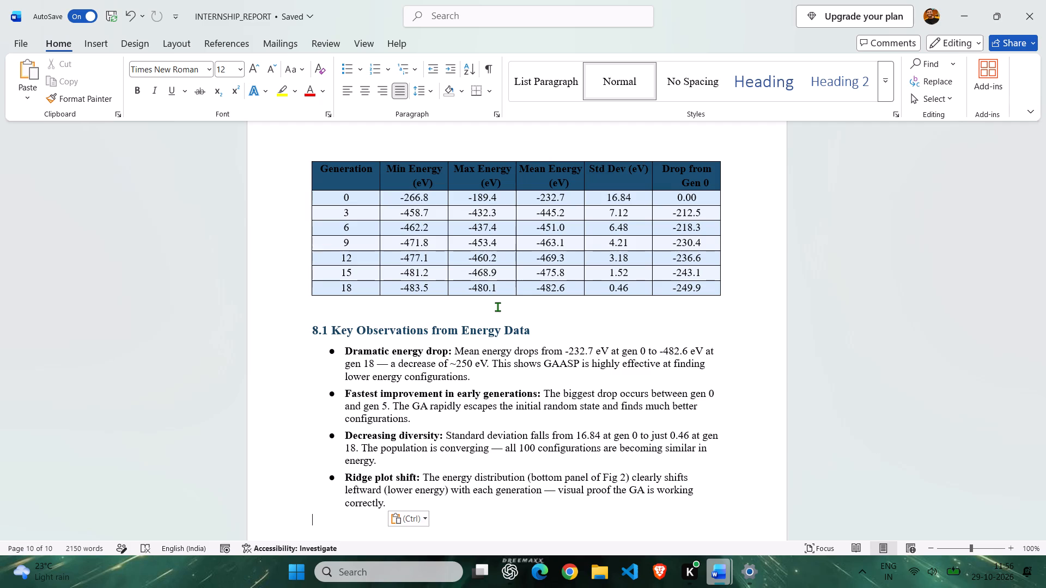
scroll(484, 395, "down", 1)
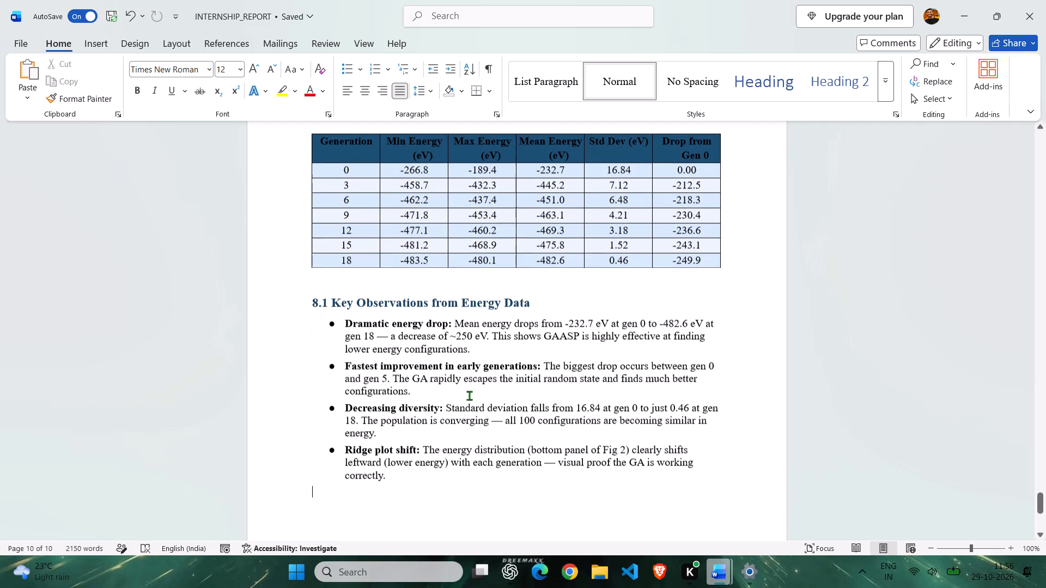
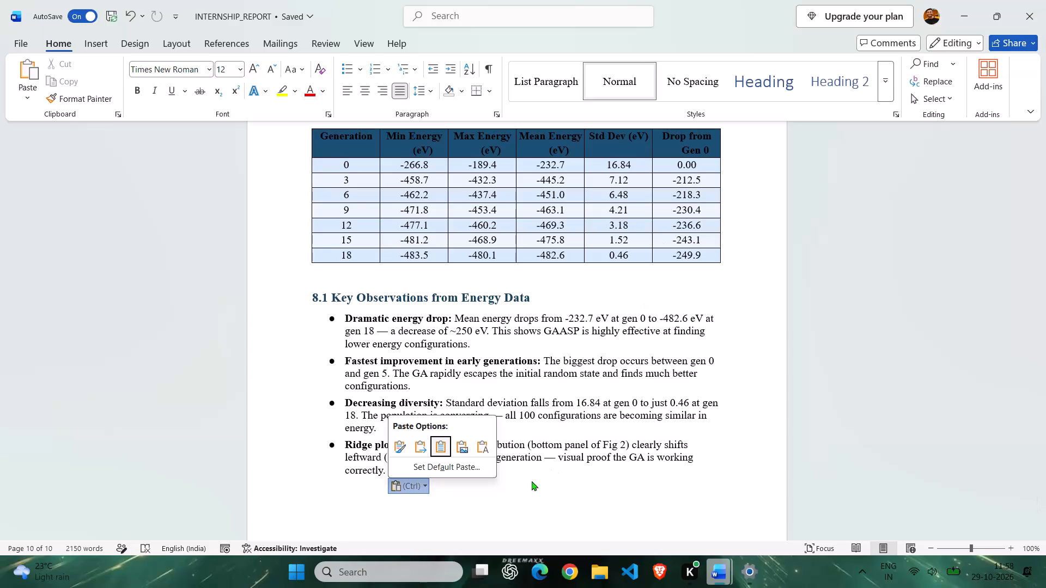
Delete the Ridge plot shift bullet from the end of the 8.1 Key Observations list in INTERNSHIP_REPORT.
left_click(532, 481)
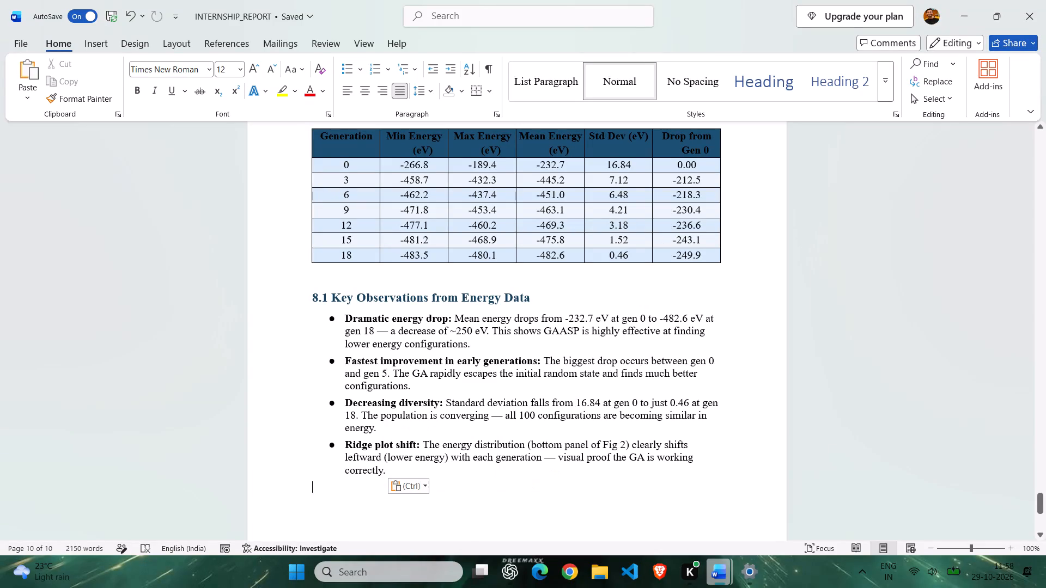
left_click_drag(438, 471, 327, 448)
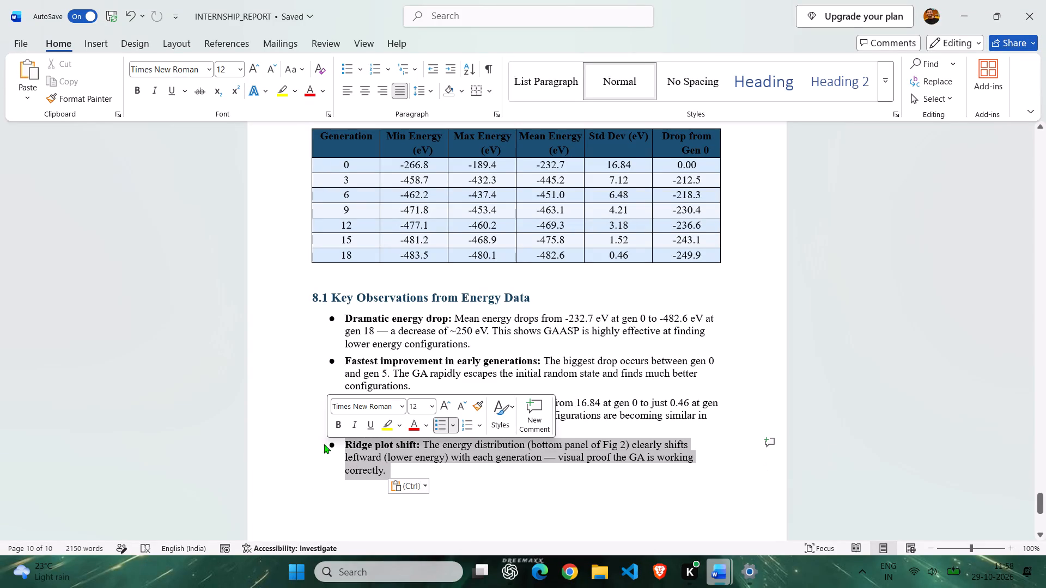
key("equal")
key("BackSpace")
scroll(301, 442, "down", 5)
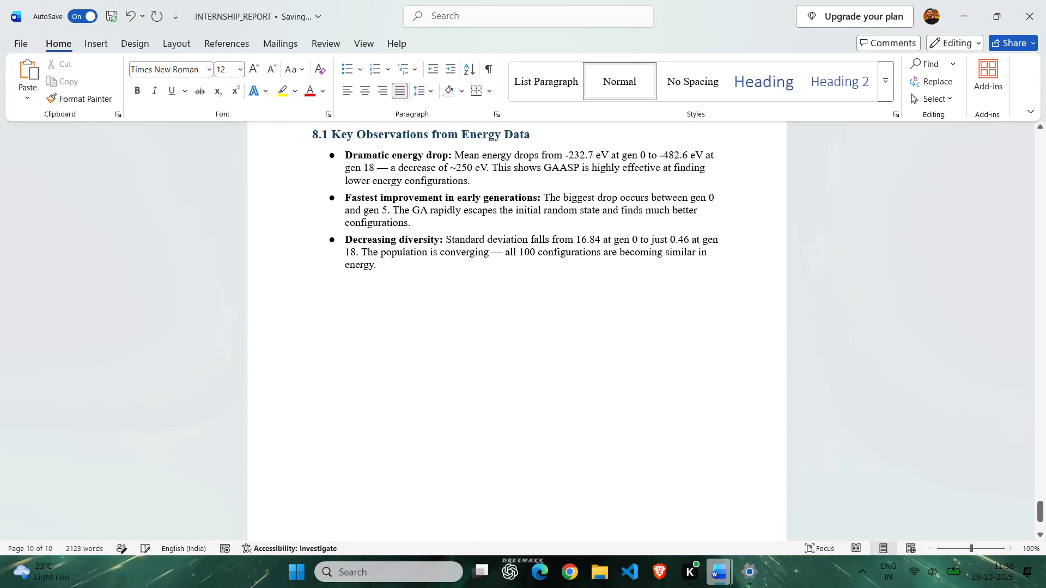
Copy the section 9 heading, 9.1 What We Measured and the 9.2 introductory paragraph from GAASP_Full_Report and paste them below the 8.1 bullets in INTERNSHIP_REPORT.
key("alt+Tab")
scroll(369, 431, "down", 5)
scroll(431, 392, "down", 5)
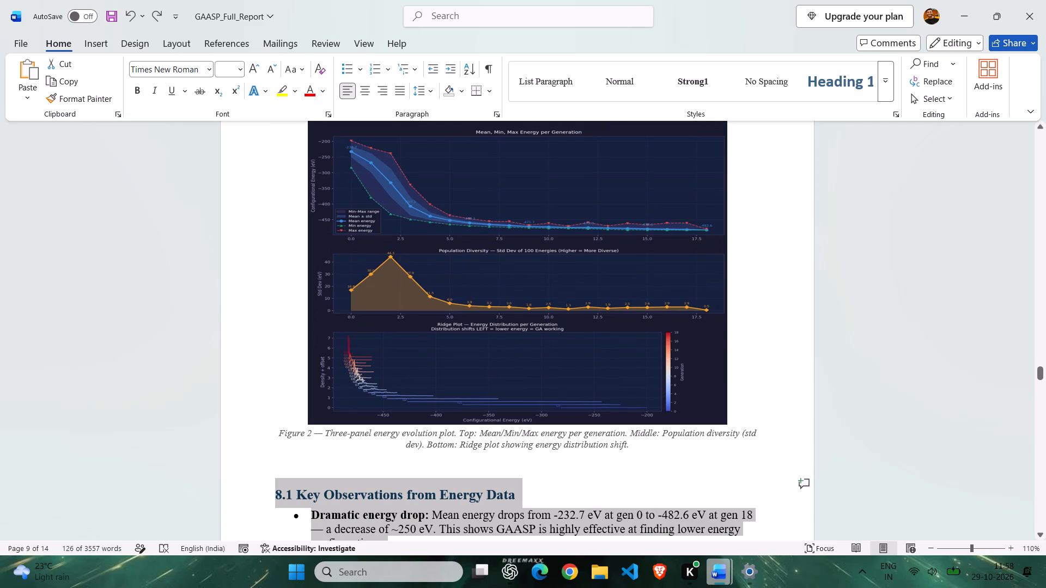
scroll(447, 376, "down", 13)
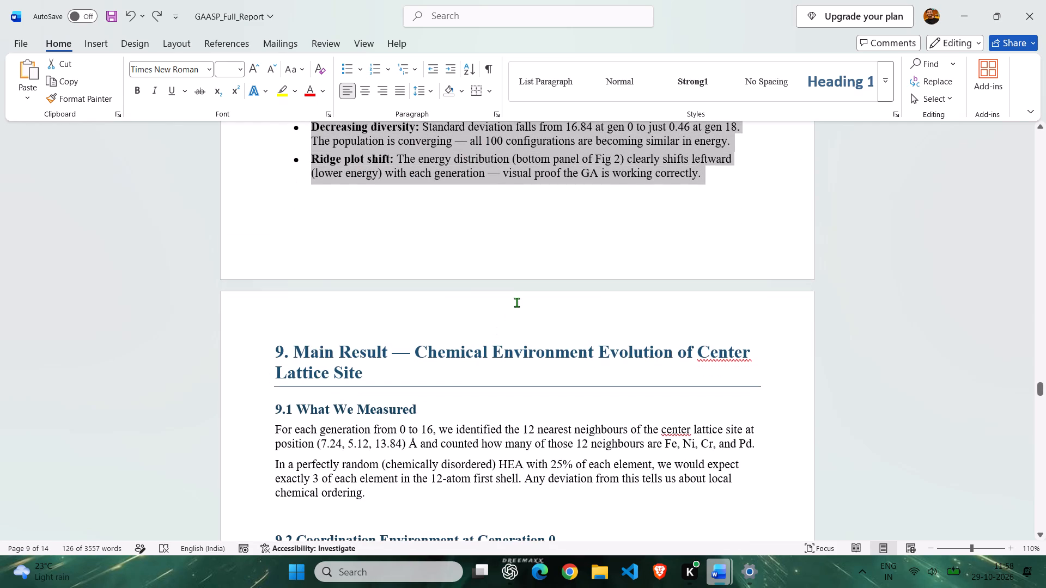
left_click(520, 299)
scroll(474, 312, "down", 5)
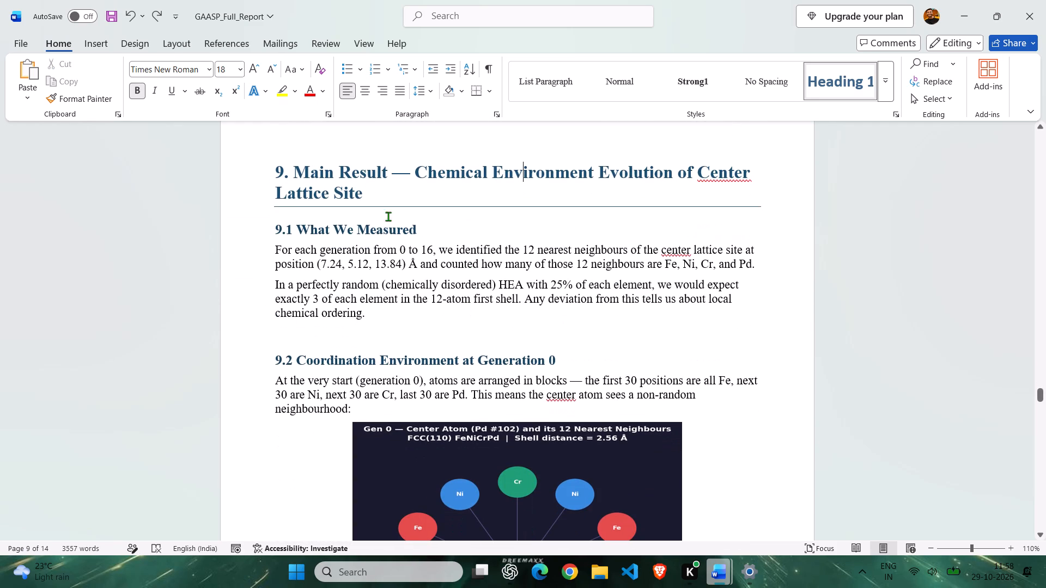
left_click_drag(251, 157, 302, 200)
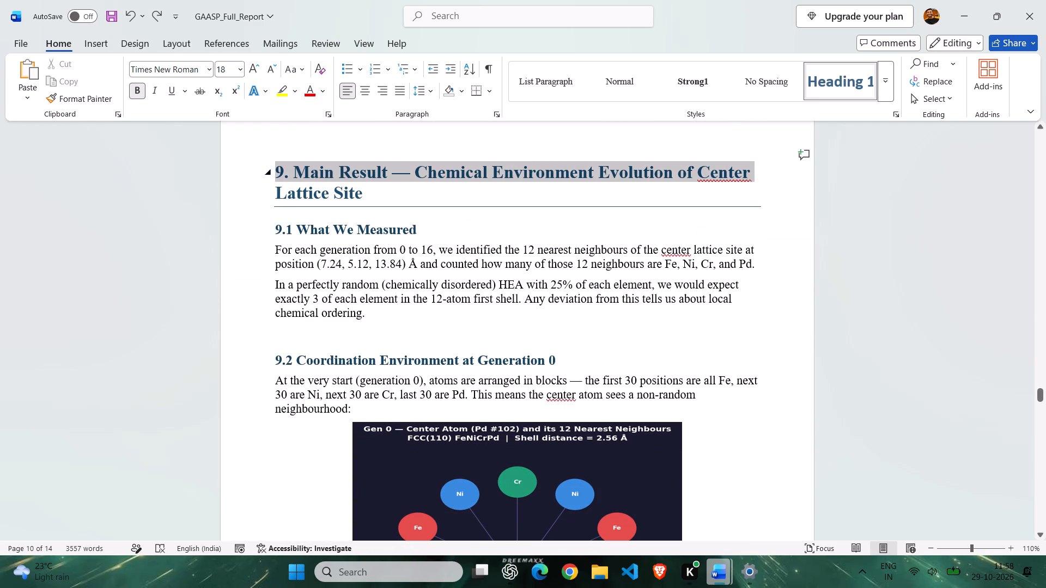
left_click_drag(302, 200, 405, 412)
key("ctrl+c")
key("alt+Tab")
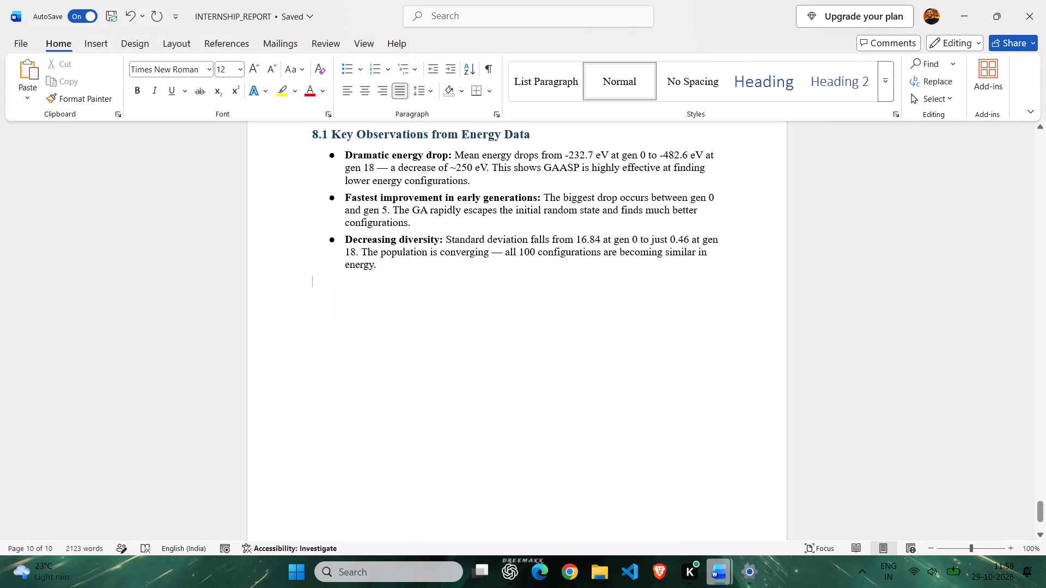
key("Return")
key("ctrl+v")
scroll(408, 401, "down", 1)
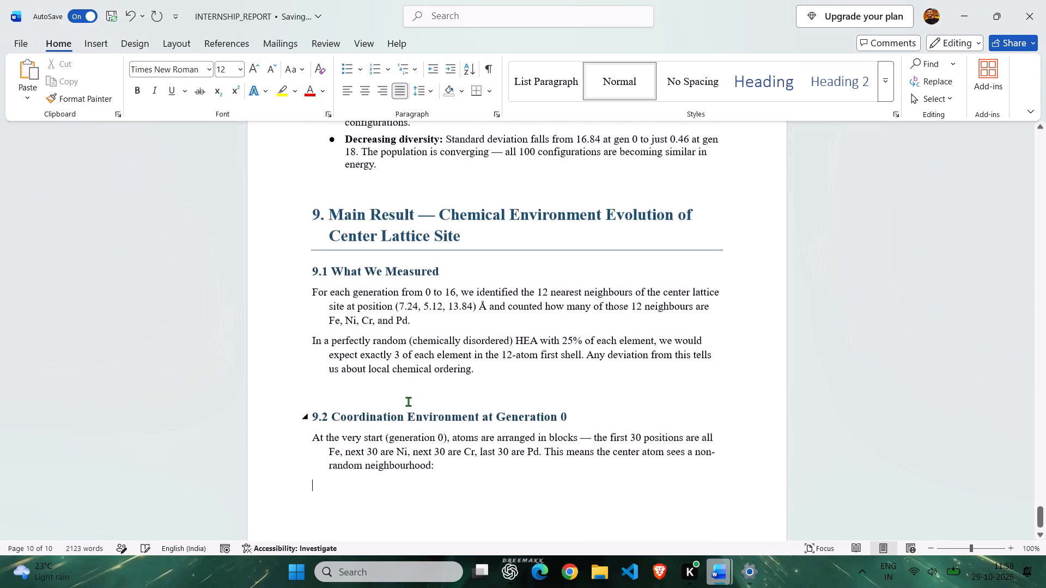
scroll(408, 401, "down", 3)
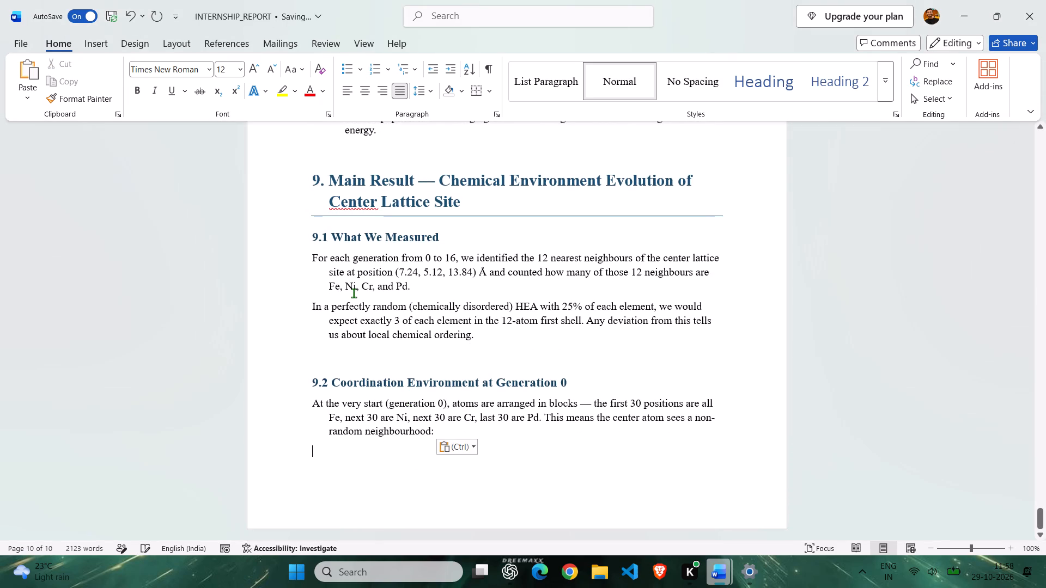
Remove the hanging indent from the two paragraphs under 9.1 and the paragraph under 9.2 so their lines align with the margin.
left_click(323, 277)
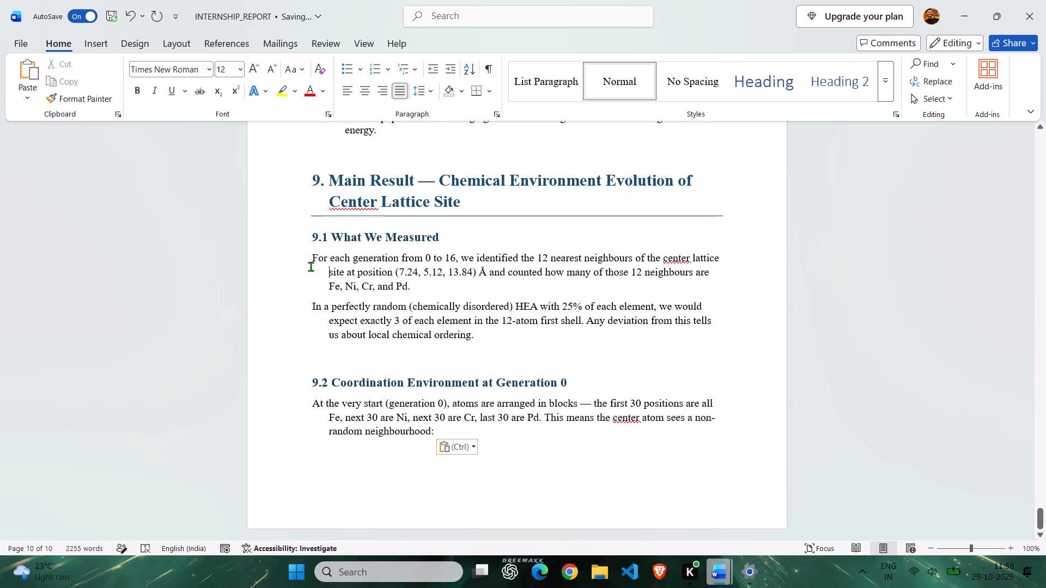
left_click(311, 266)
left_click(321, 258)
key("Left")
key("Left")
key("BackSpace")
key("Down")
key("Down")
key("Down")
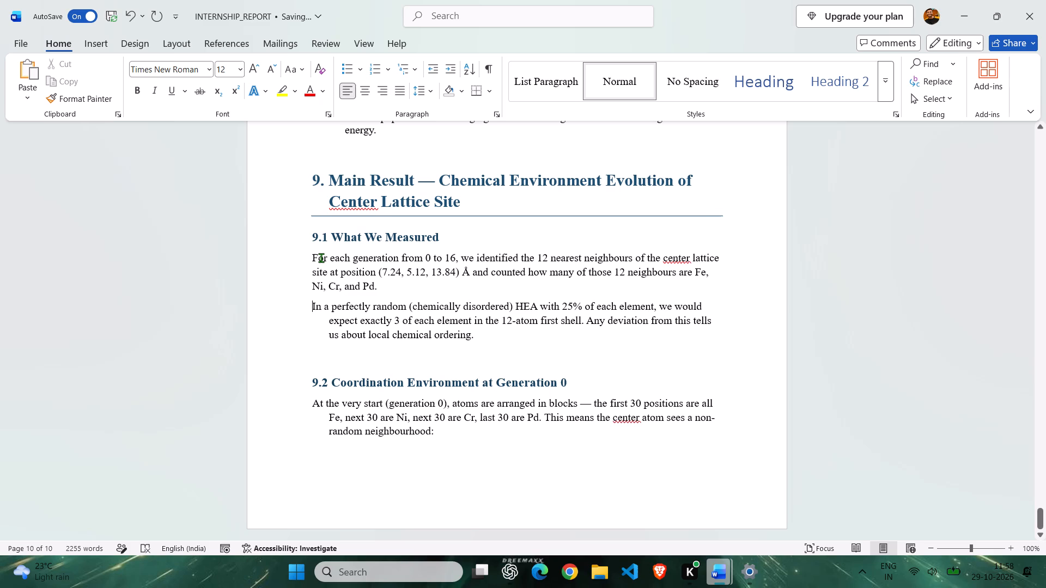
key("BackSpace")
key("Down")
key("Down")
key("Down")
key("Down")
key("Down")
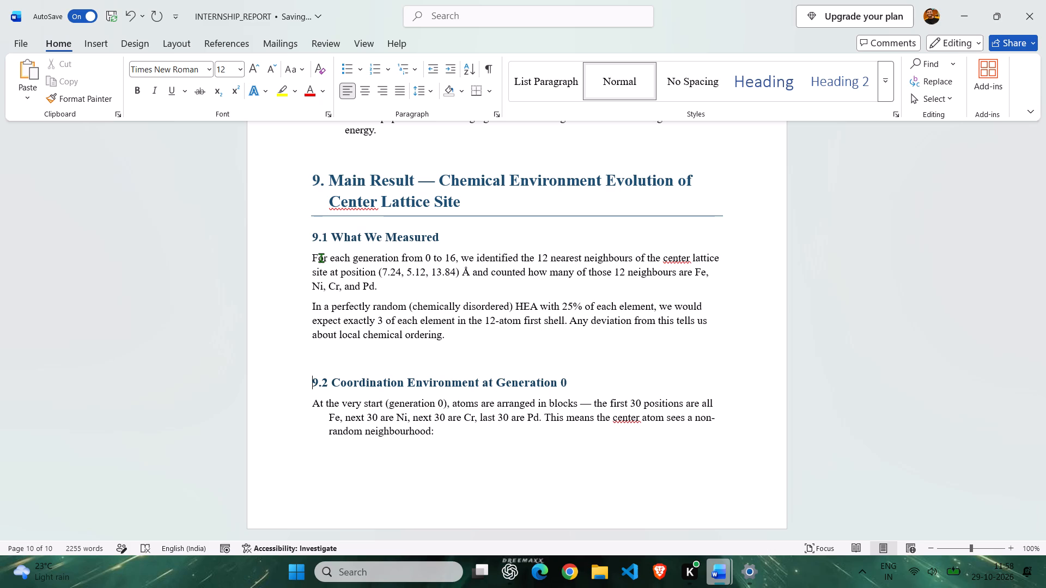
key("BackSpace")
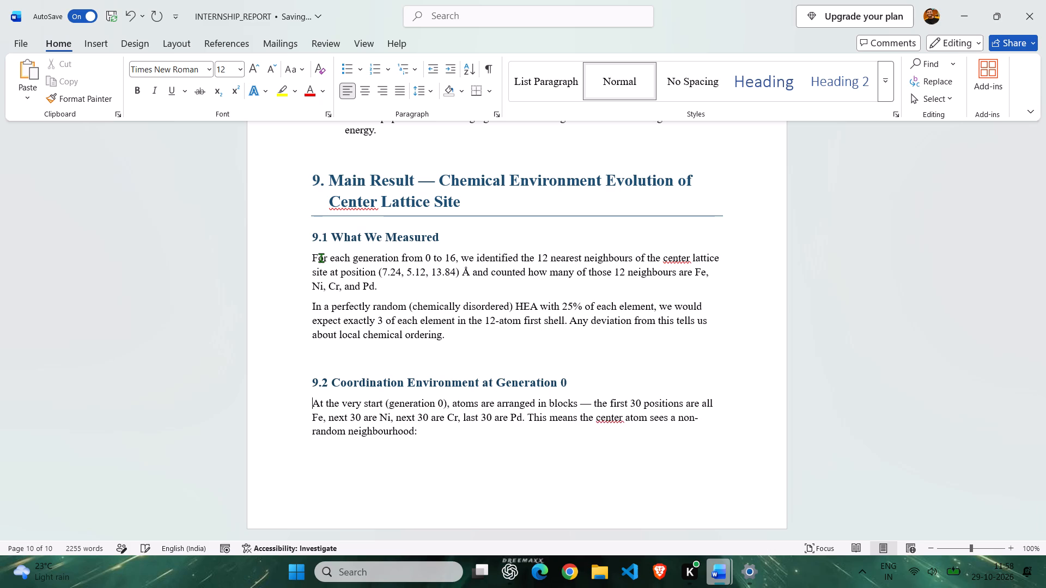
left_click(615, 515)
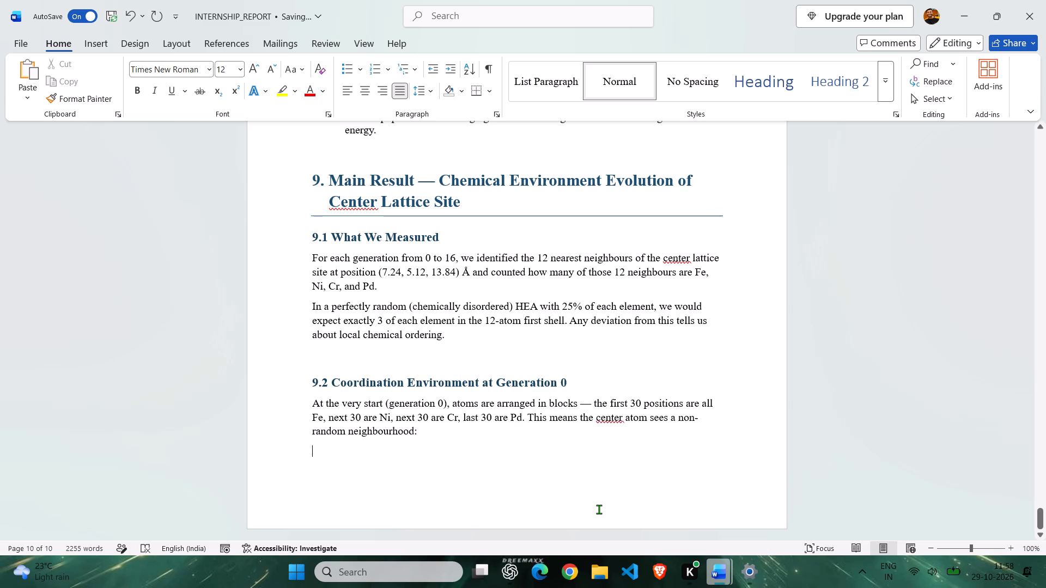
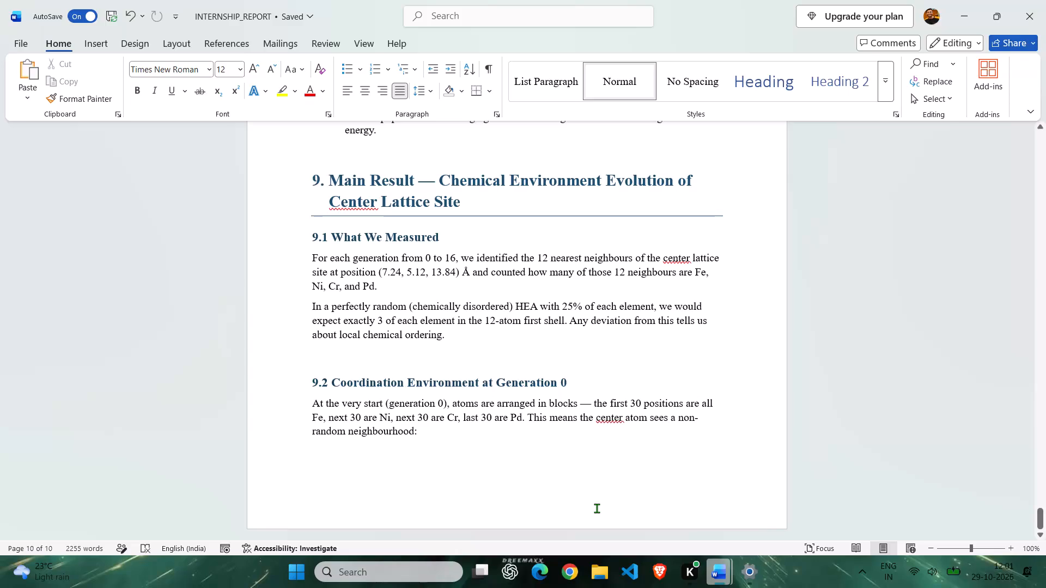
Copy section 9.2 with its Generation 0 neighbour diagram and Figure 3 caption from GAASP_Full_Report and paste it below the 9.2 paragraph in INTERNSHIP_REPORT.
scroll(435, 496, "down", 2)
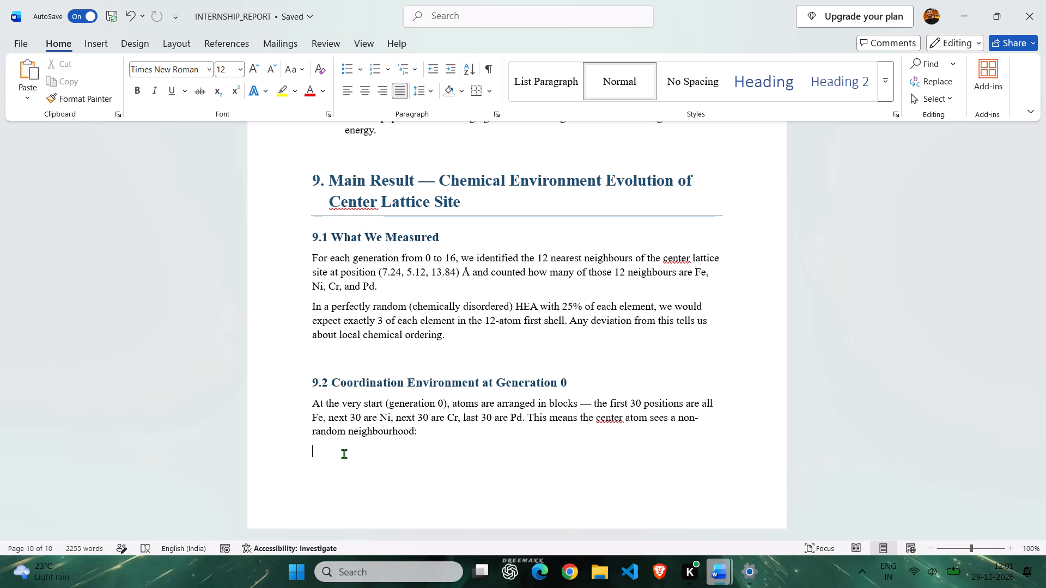
key("alt+Tab")
scroll(344, 454, "down", 5)
scroll(380, 398, "down", 2)
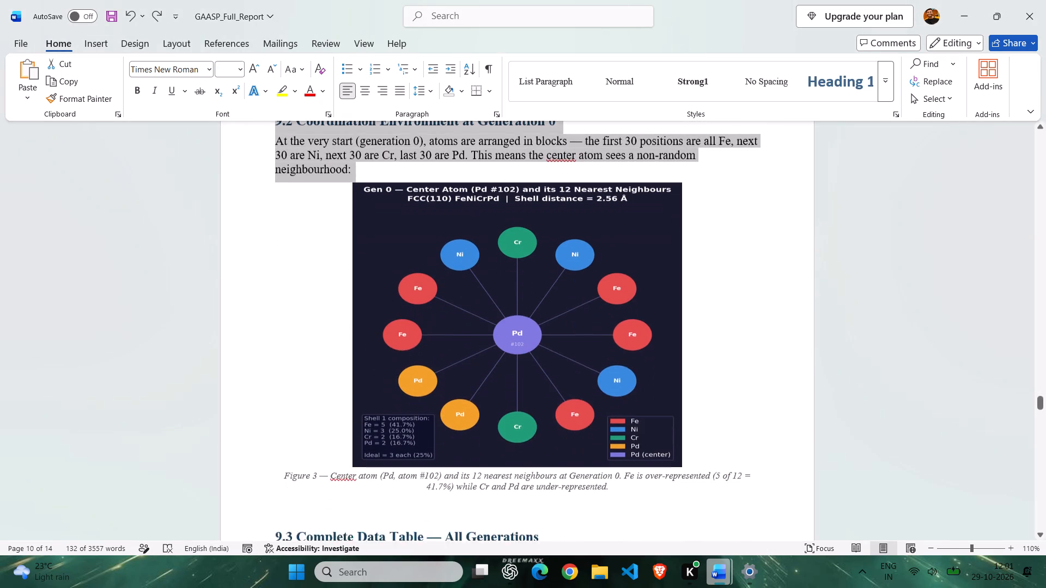
left_click(741, 266)
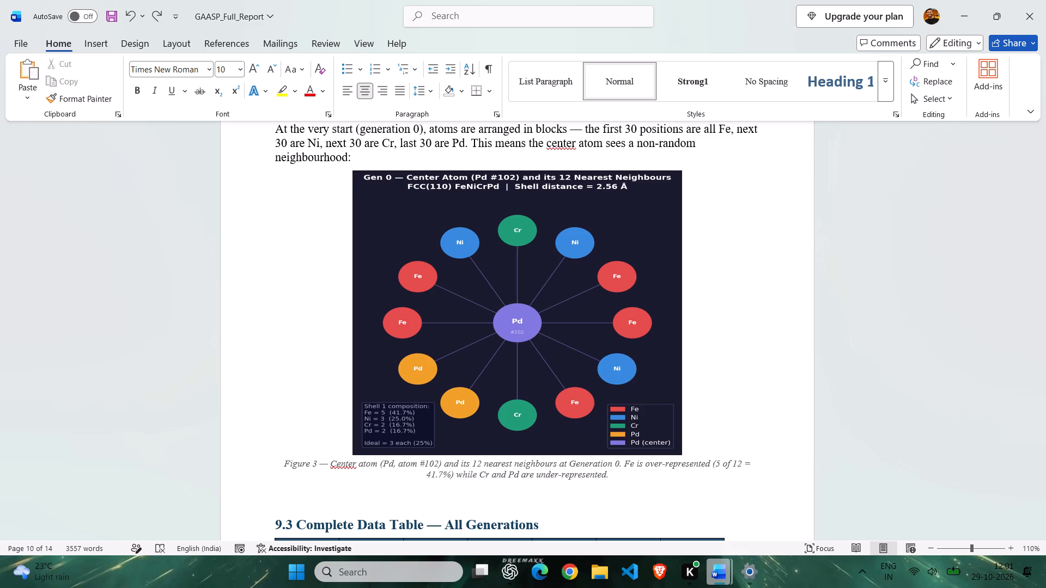
scroll(425, 0, "up", 1)
scroll(391, 246, "up", 4)
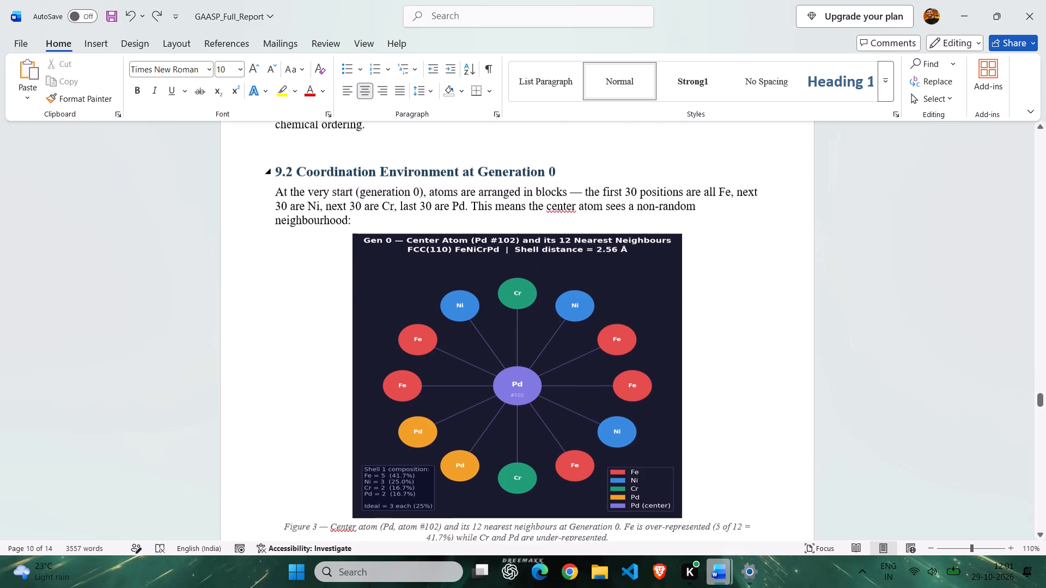
scroll(391, 246, "up", 1)
scroll(397, 246, "down", 5)
scroll(422, 246, "up", 2)
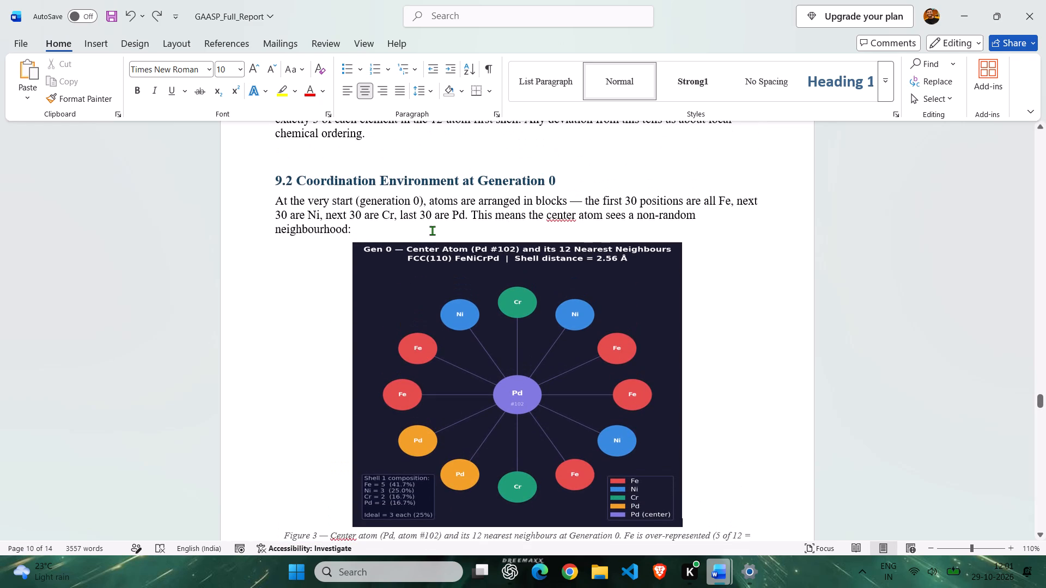
scroll(432, 230, "down", 10)
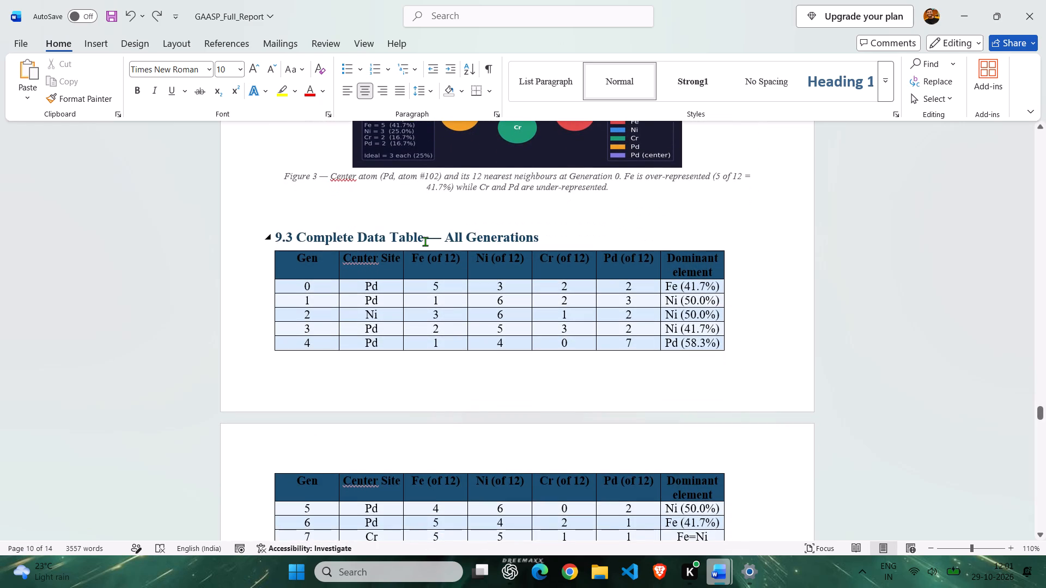
scroll(460, 273, "up", 10)
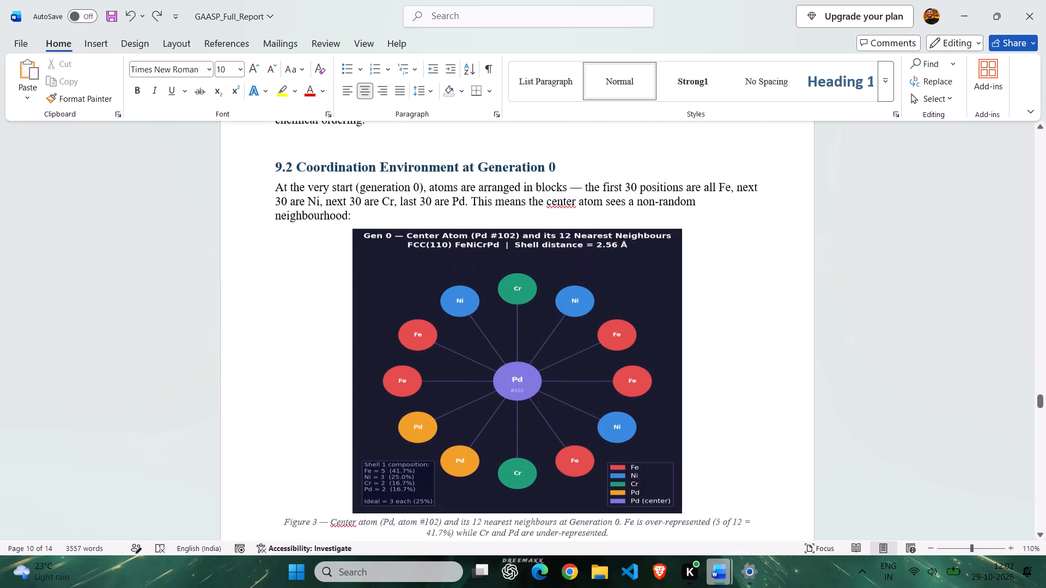
scroll(620, 391, "down", 2)
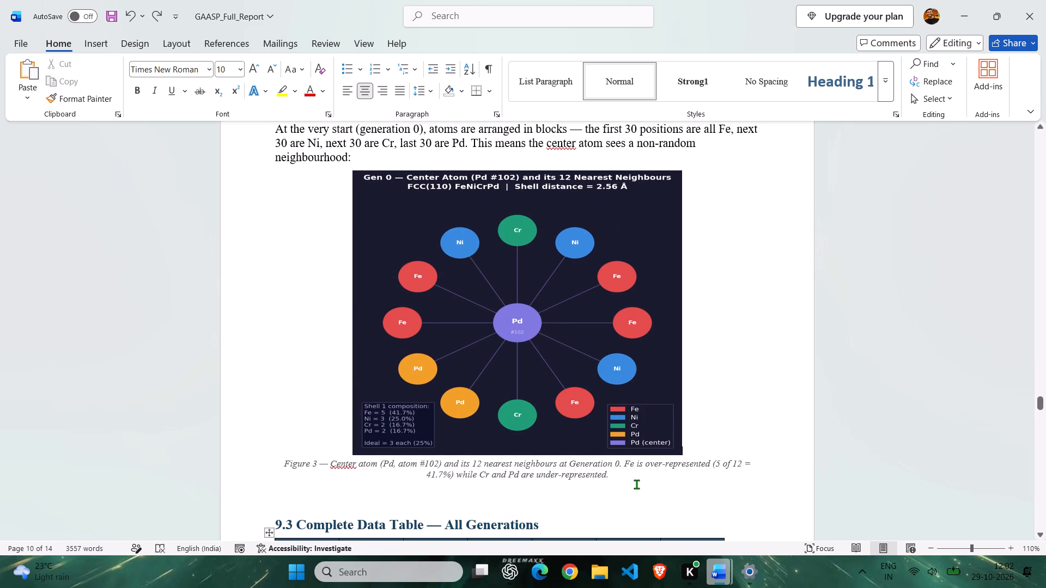
left_click_drag(636, 480, 322, 170)
scroll(324, 171, "up", 2)
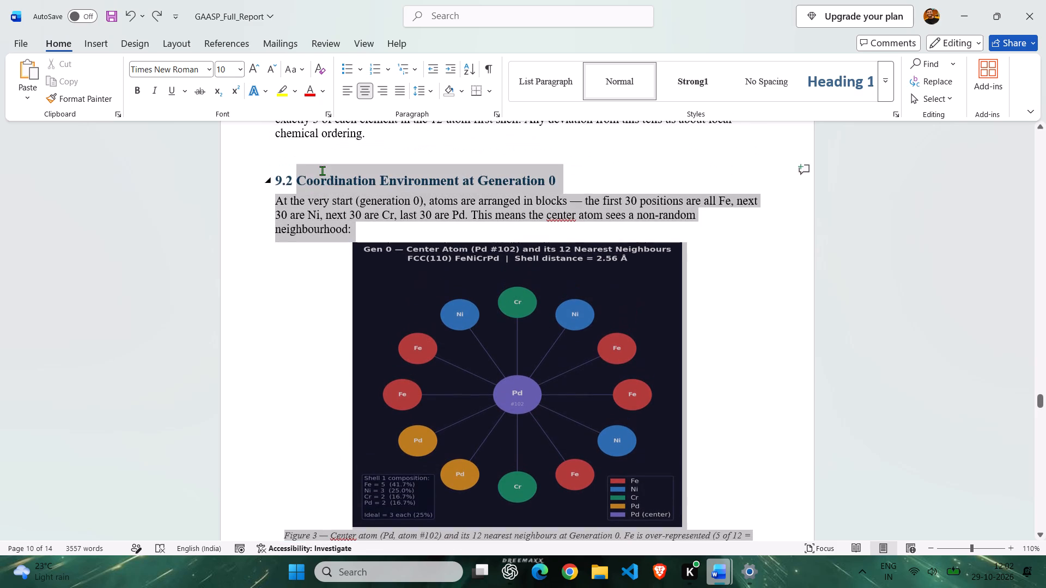
left_click_drag(322, 170, 267, 180)
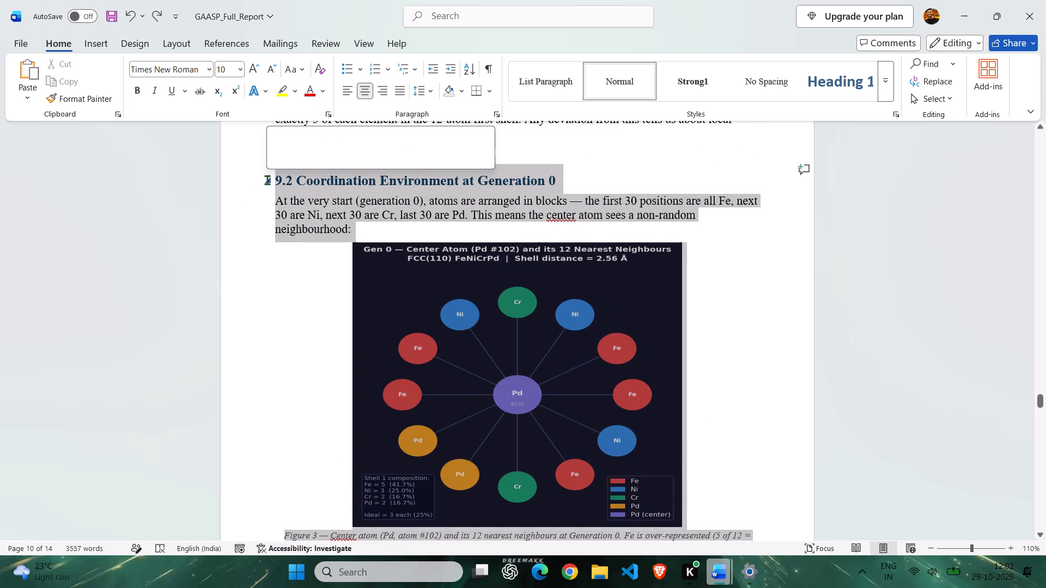
key("ctrl+c")
key("alt+Tab")
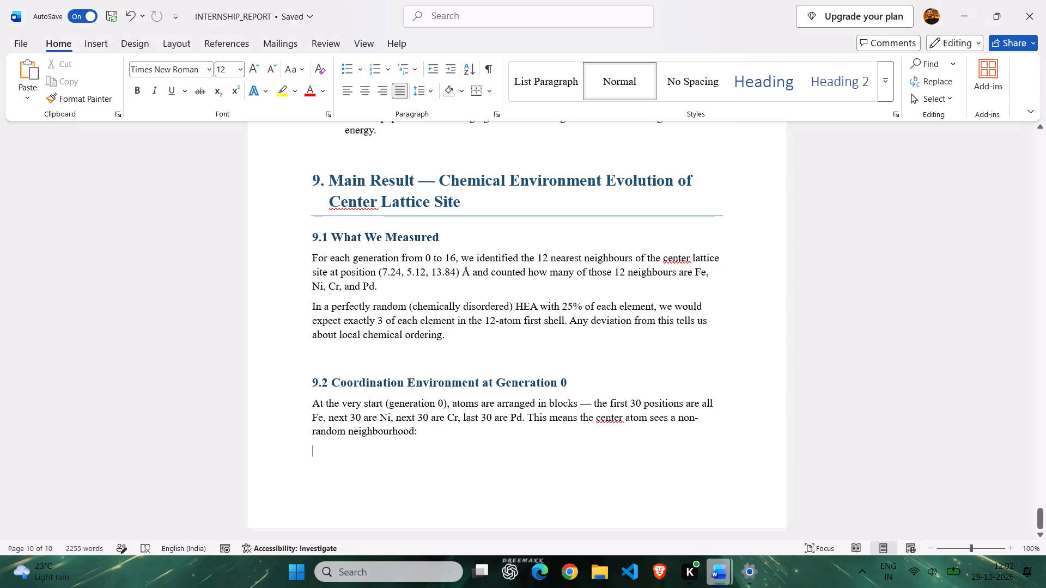
scroll(270, 180, "down", 5)
scroll(438, 455, "down", 3)
key("ctrl+v")
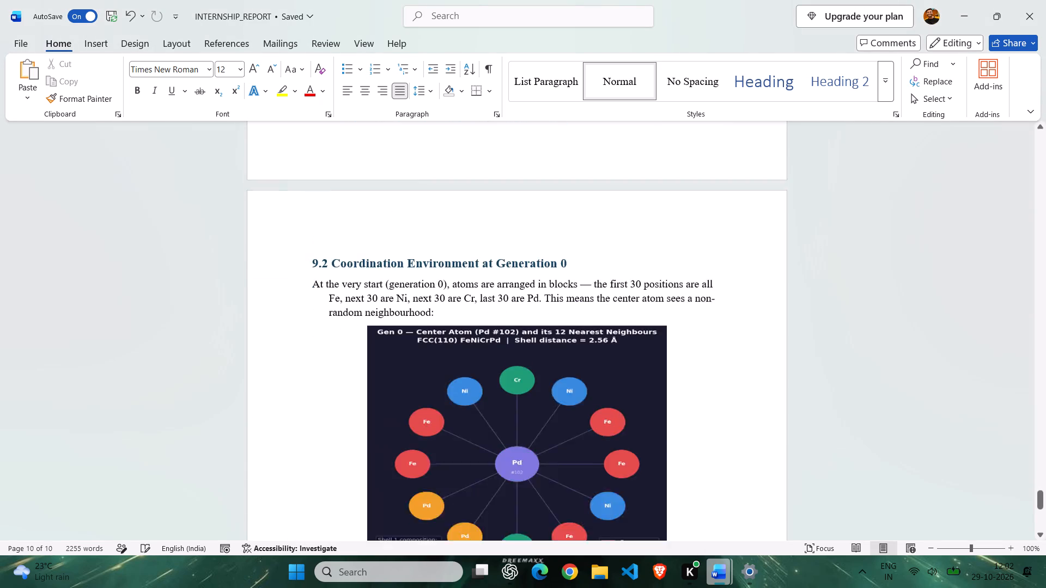
Delete the duplicate 9.2 heading and introductory paragraph above the pasted neighbour diagram.
scroll(463, 337, "up", 8)
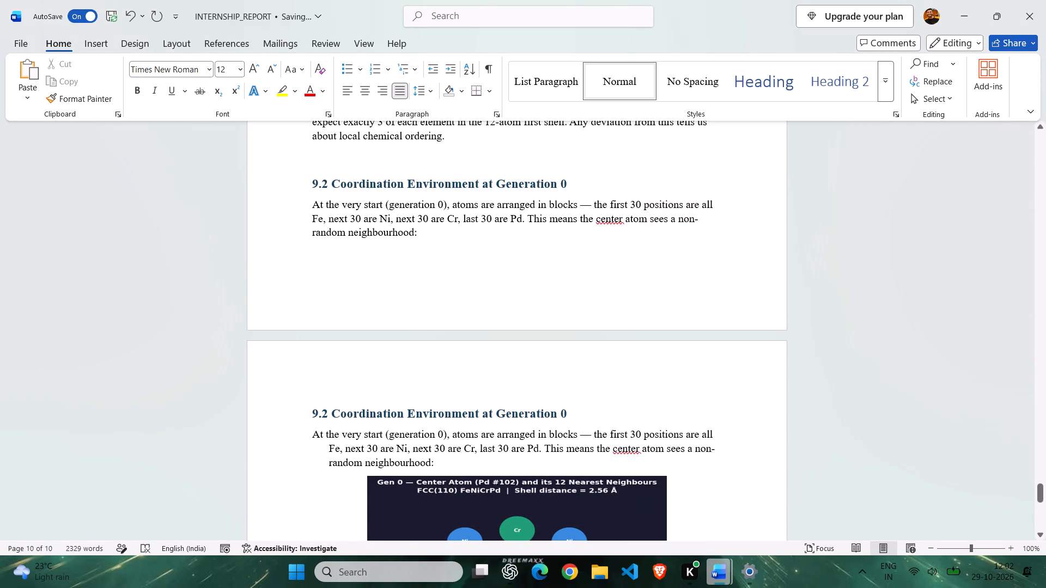
left_click_drag(461, 463, 301, 411)
key("BackSpace")
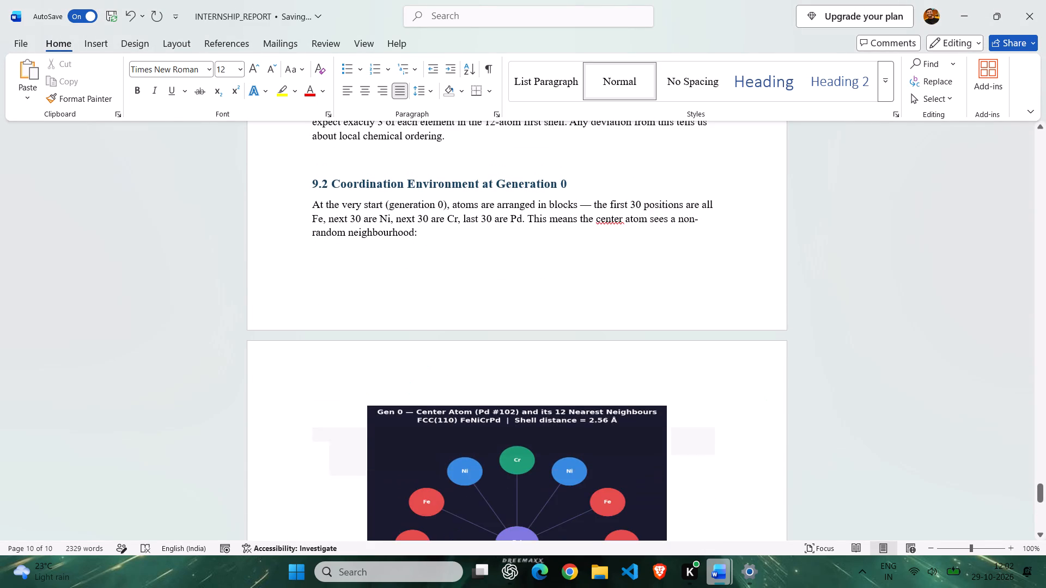
Remove the italics from the Figure 3 caption and place the cursor on the empty line below it.
scroll(390, 360, "up", 3)
scroll(396, 358, "down", 9)
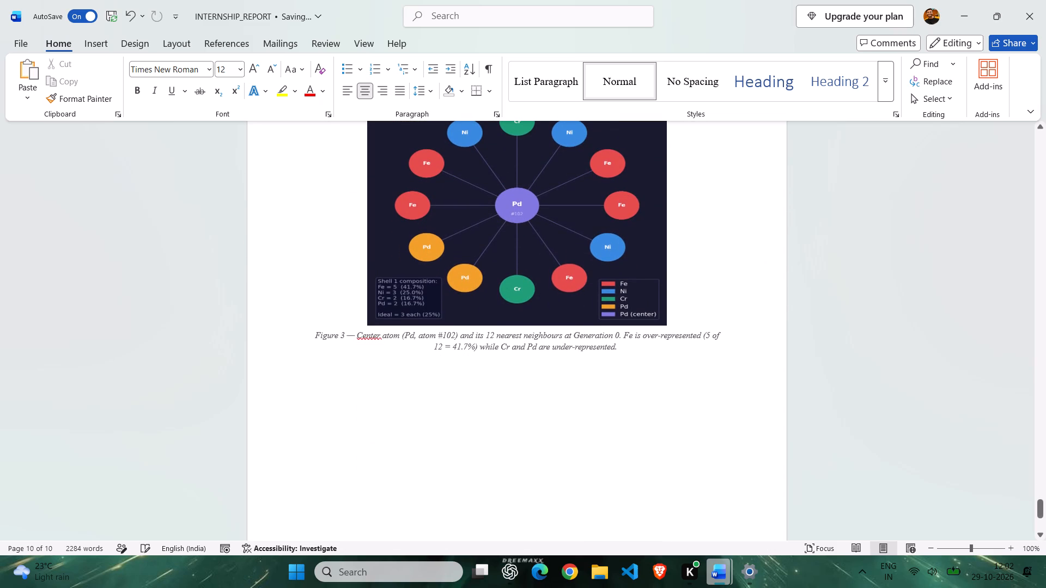
left_click_drag(650, 360, 273, 336)
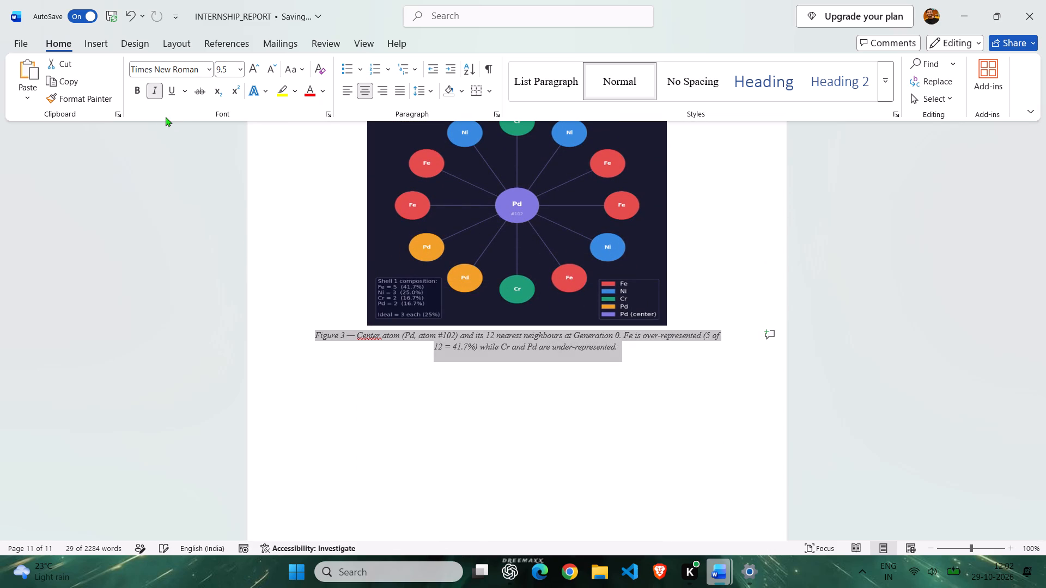
left_click(153, 90)
left_click(314, 440)
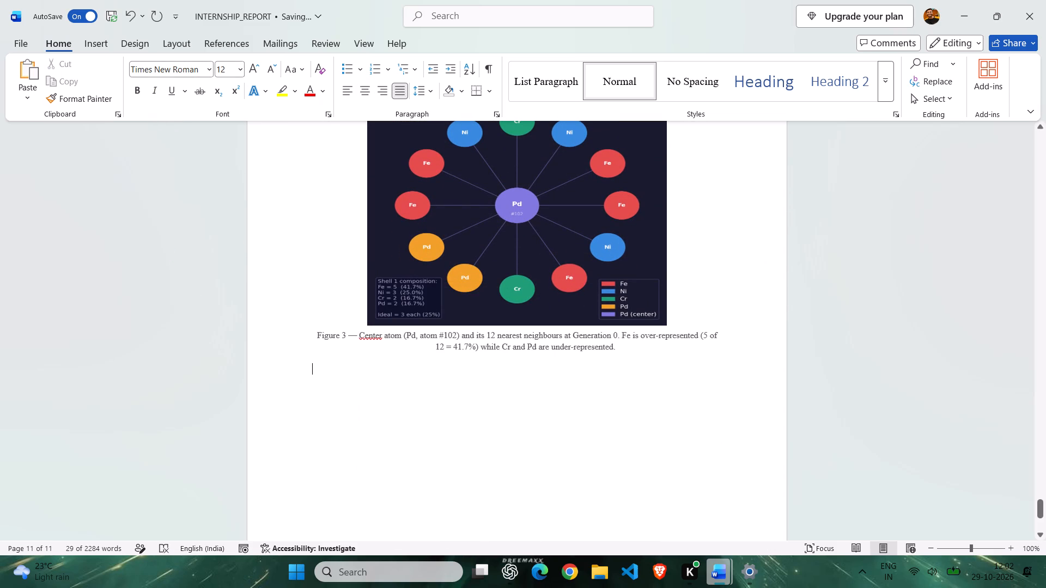
left_click(456, 438)
Check the Figure 3 placement in INTERNSHIP_REPORT, and examine the 9.3 Complete Data Table — All Generations in GAASP_Full_Report.
scroll(694, 362, "up", 10)
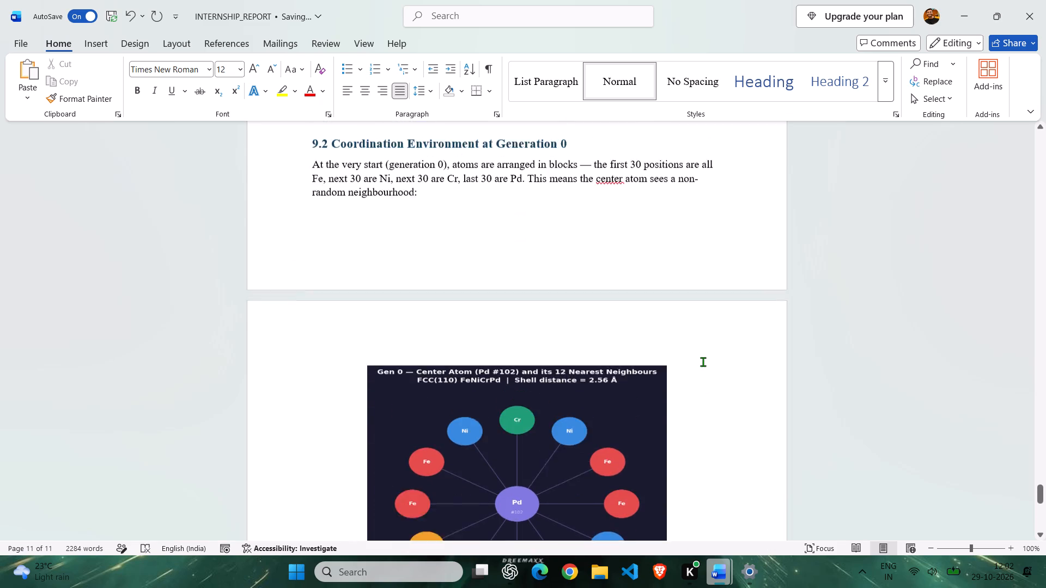
scroll(703, 362, "down", 16)
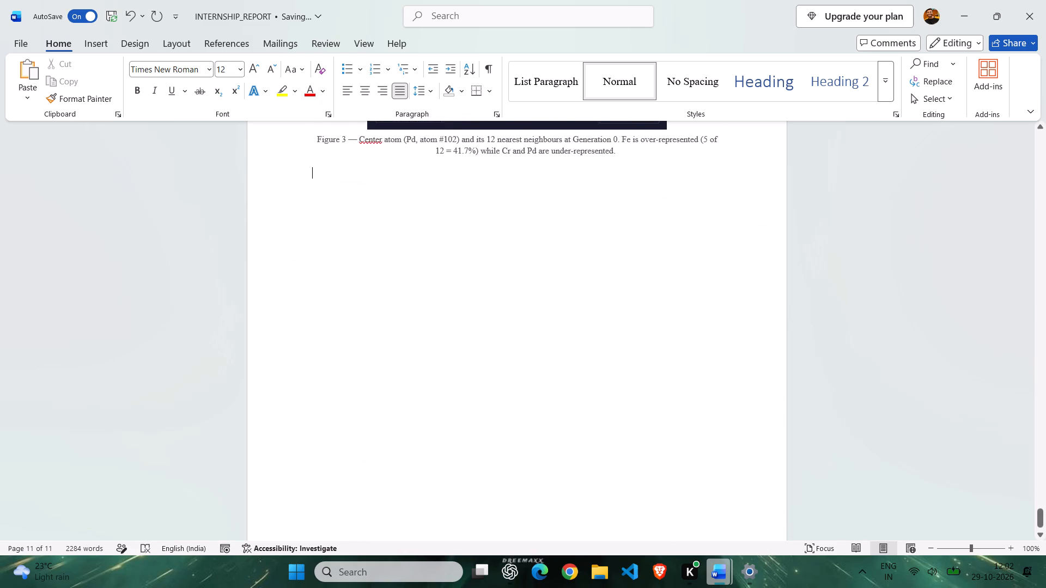
key("alt+Tab")
scroll(752, 344, "down", 12)
scroll(767, 344, "up", 2)
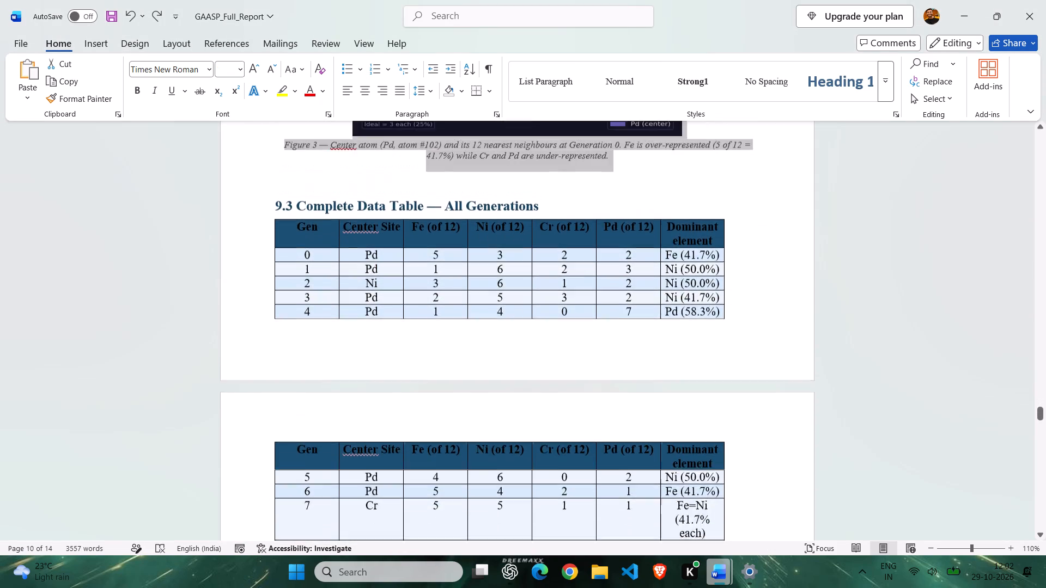
scroll(767, 344, "down", 3)
scroll(767, 344, "up", 1)
scroll(767, 344, "down", 1)
scroll(767, 344, "up", 1)
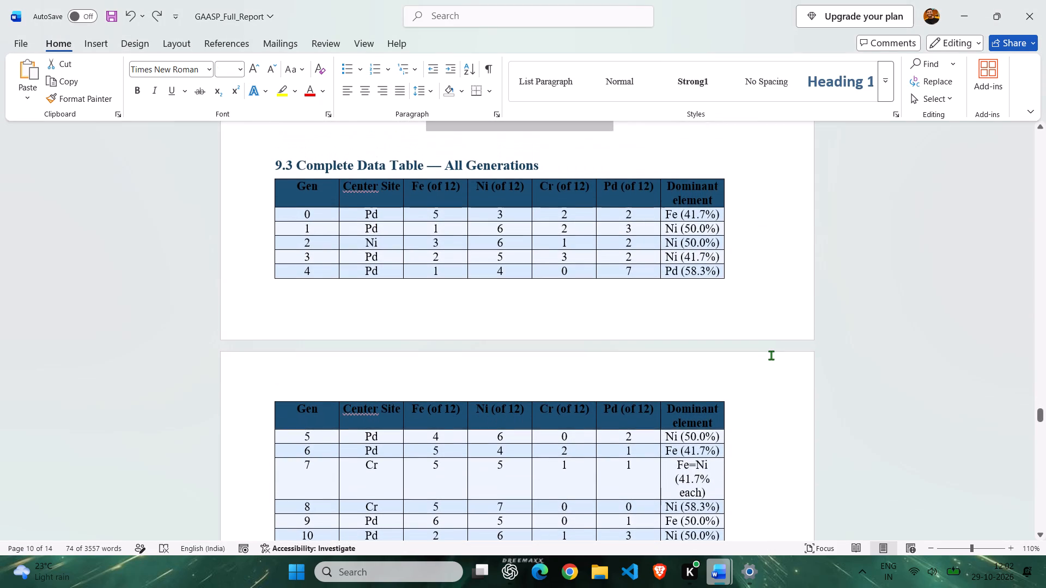
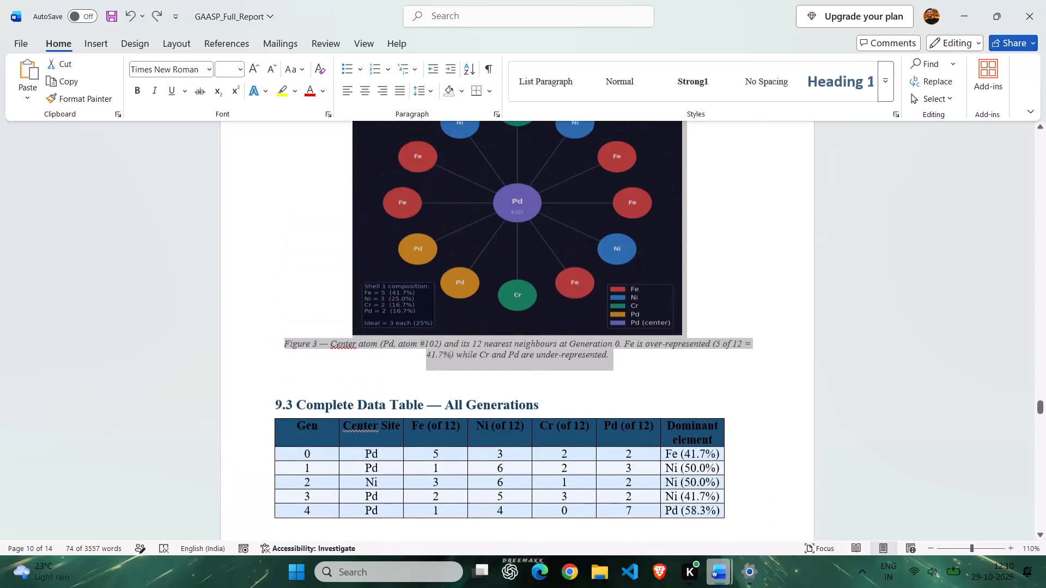
Copy the 9.3 Complete Data Table — All Generations heading and full table from GAASP_Full_Report, and paste them below the Figure 3 caption in INTERNSHIP_REPORT.
scroll(739, 359, "down", 5)
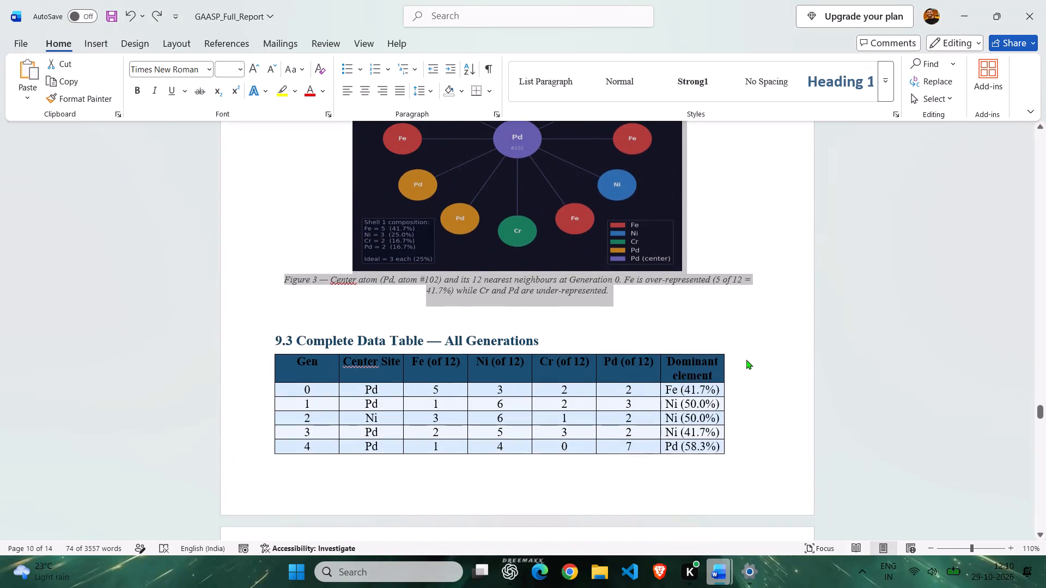
scroll(749, 359, "up", 2)
scroll(749, 359, "down", 5)
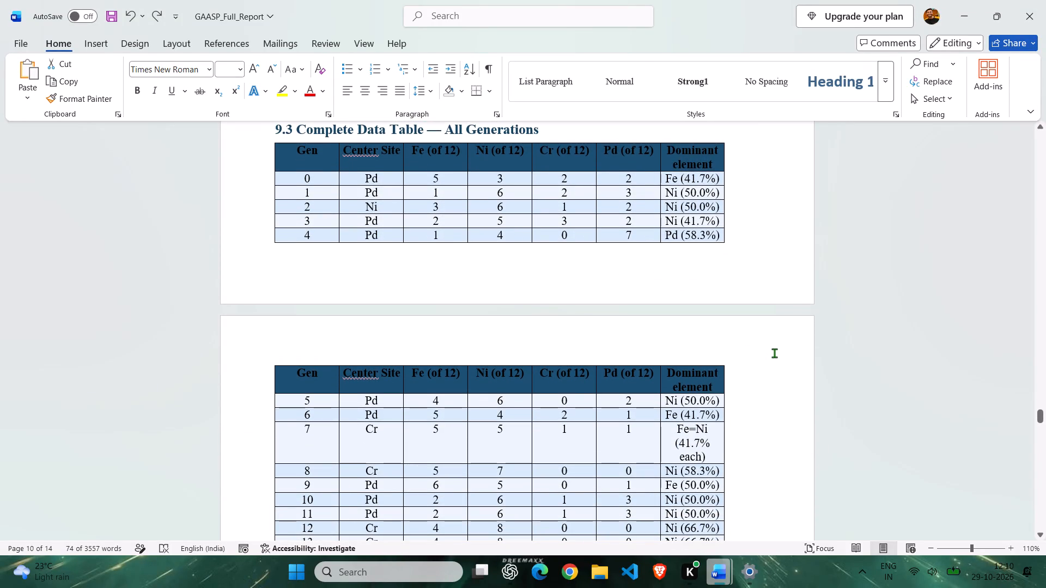
scroll(804, 342, "down", 6)
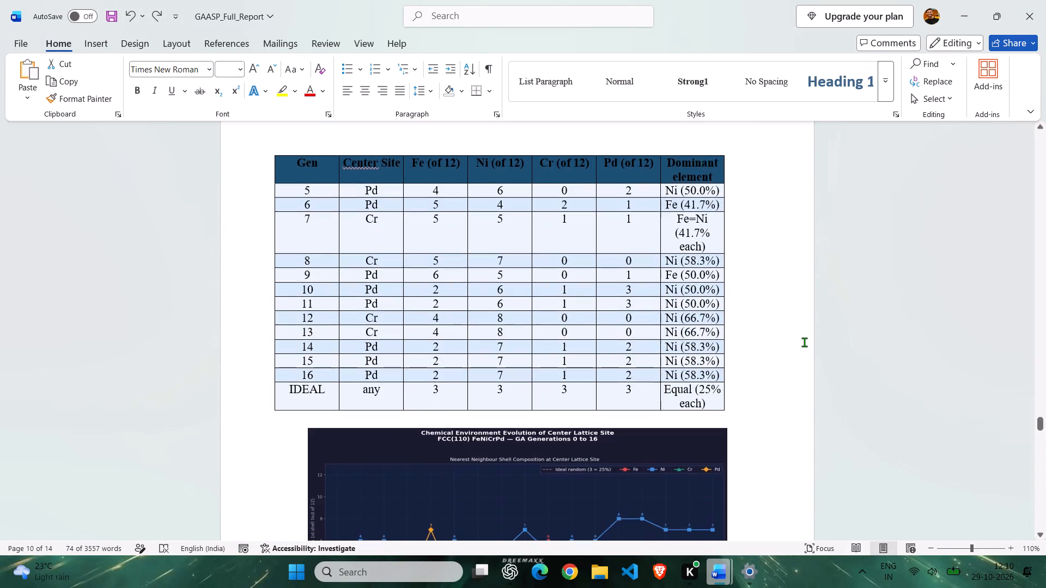
scroll(804, 342, "down", 4)
scroll(805, 342, "up", 15)
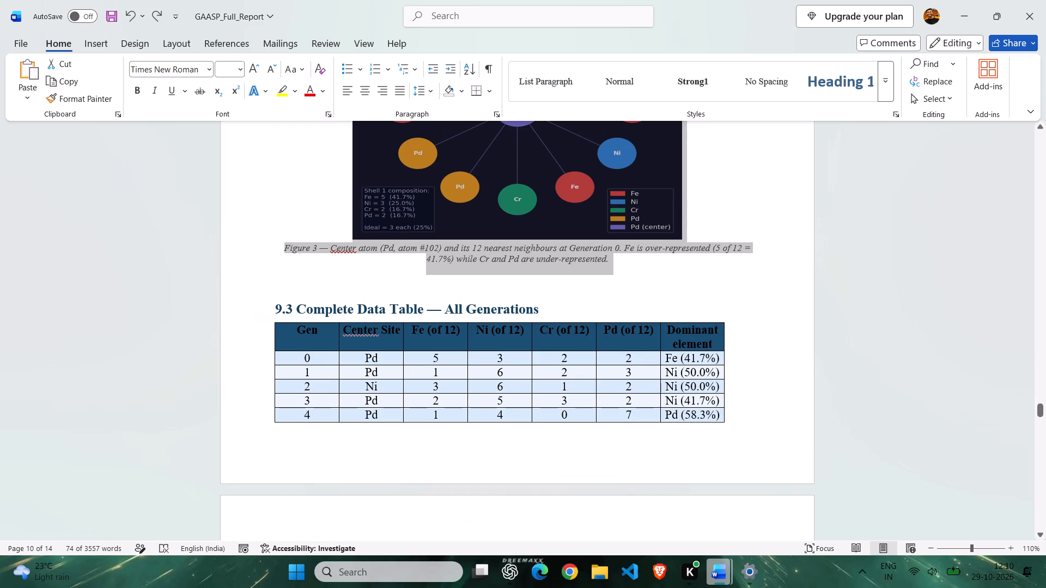
left_click_drag(248, 302, 439, 439)
scroll(359, 357, "down", 3)
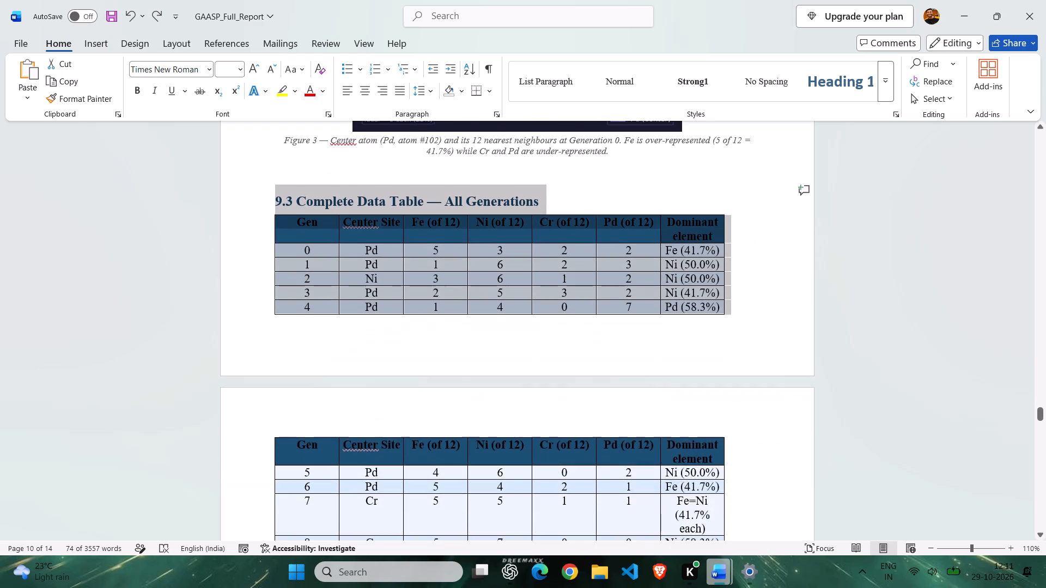
left_click_drag(439, 439, 591, 500)
scroll(440, 439, "down", 2)
scroll(466, 483, "down", 4)
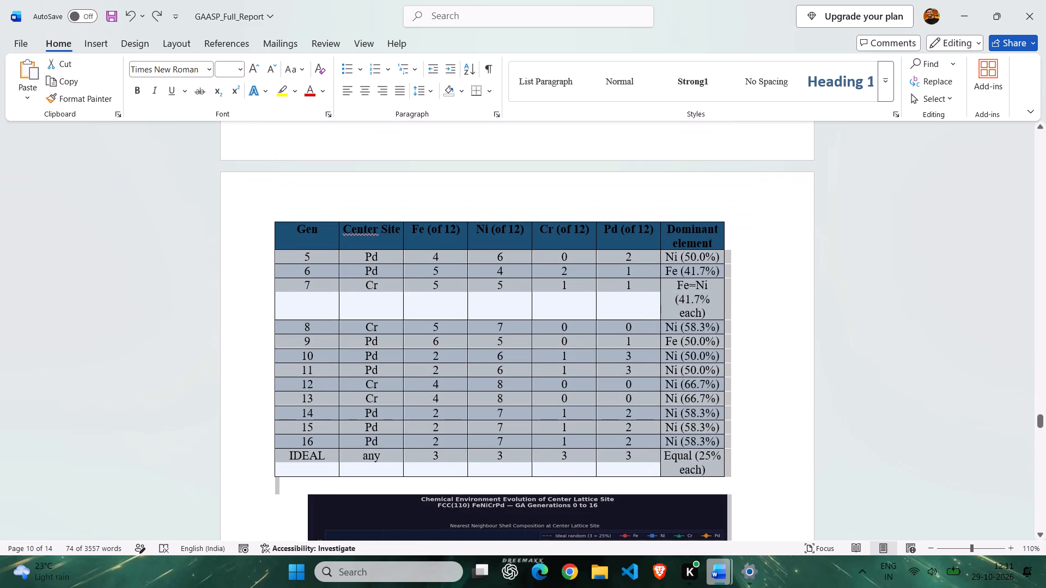
left_click_drag(591, 500, 735, 466)
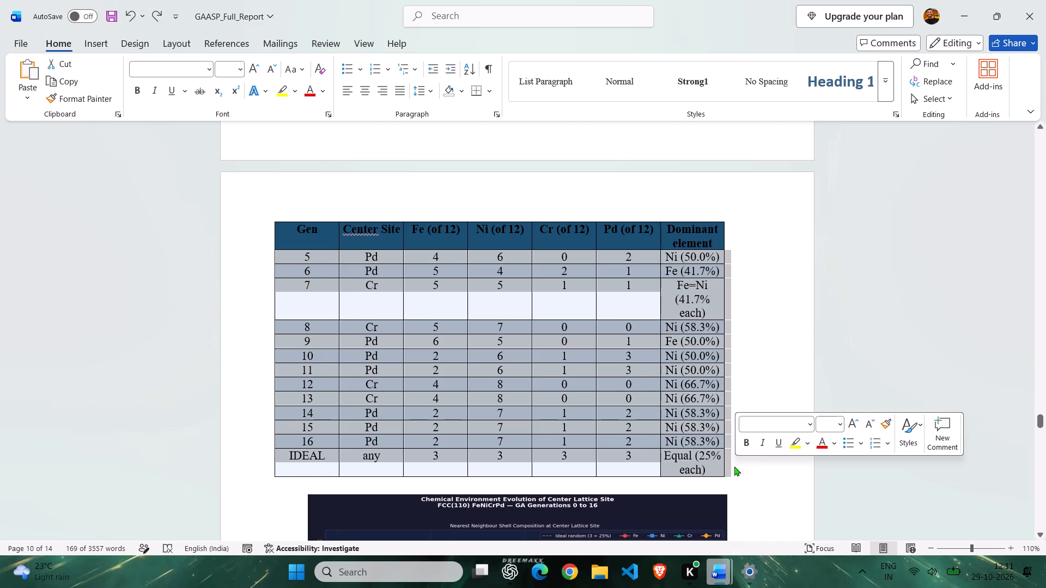
key("ctrl+c")
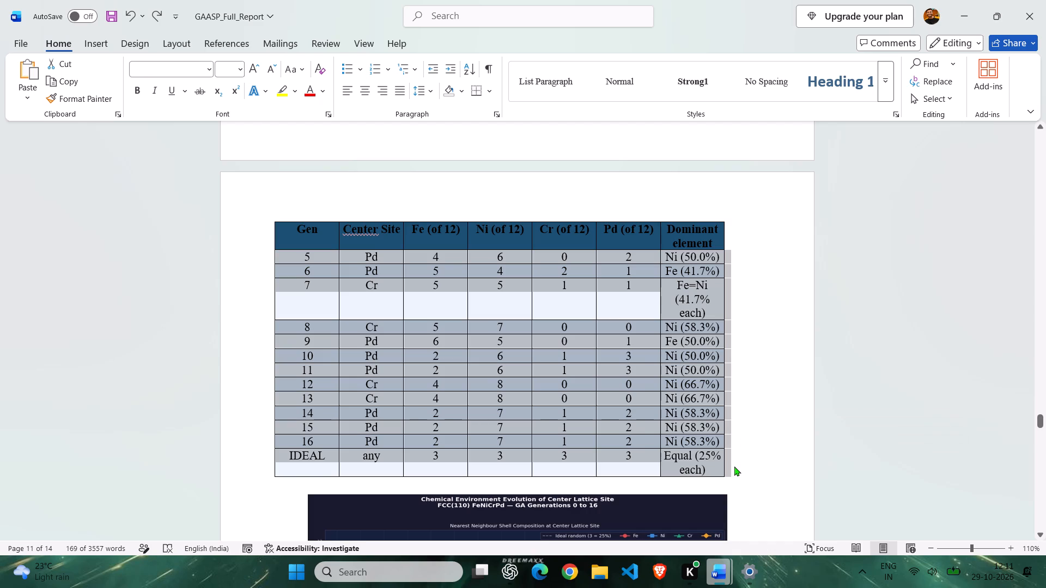
key("alt+Tab")
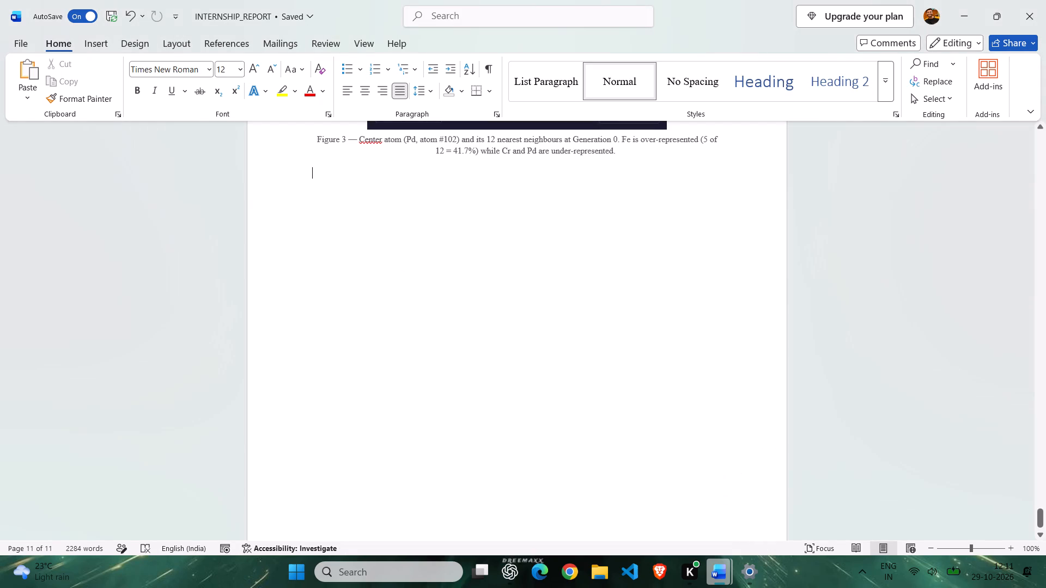
key("ctrl+v")
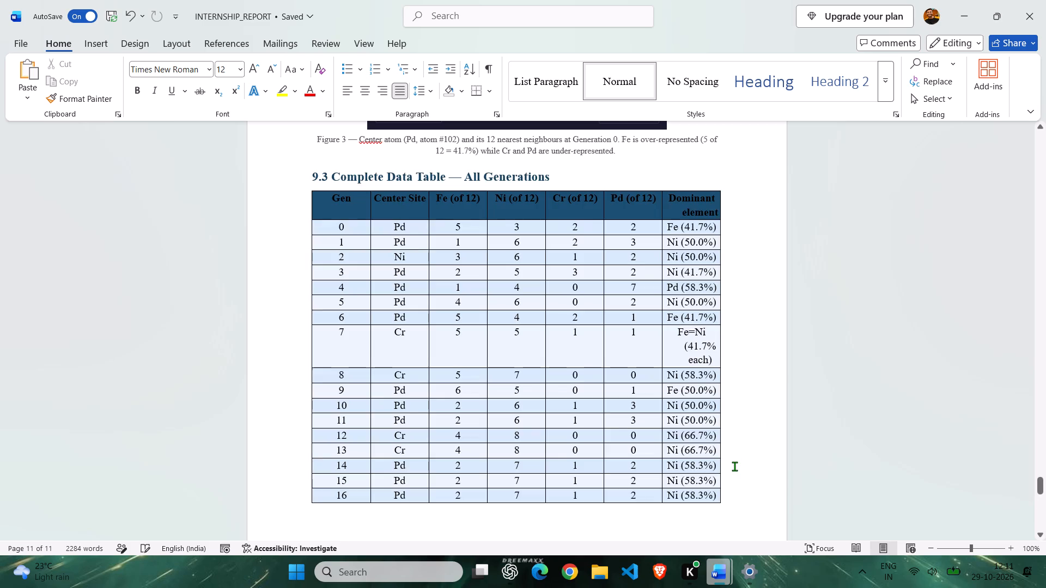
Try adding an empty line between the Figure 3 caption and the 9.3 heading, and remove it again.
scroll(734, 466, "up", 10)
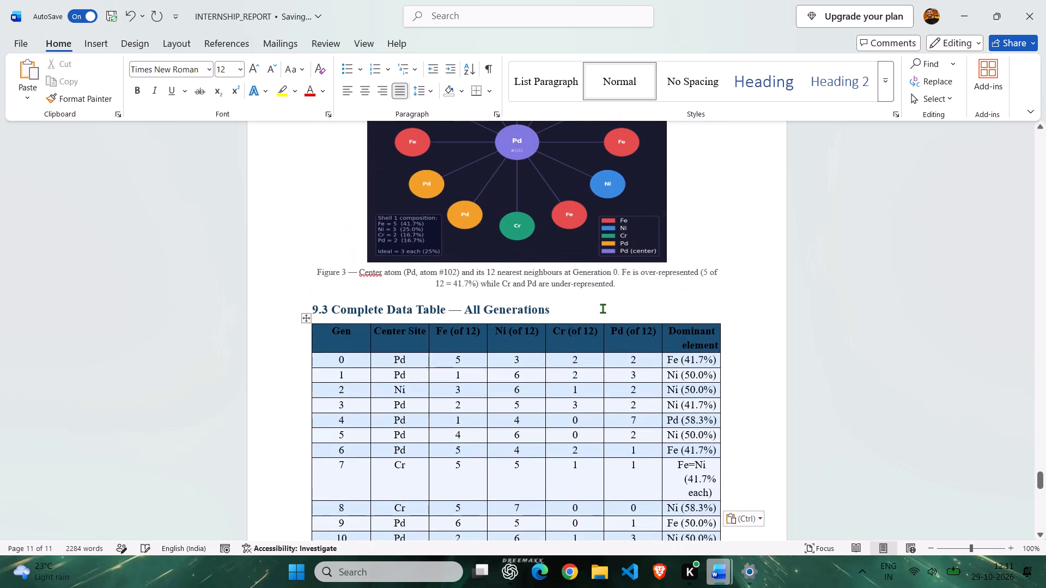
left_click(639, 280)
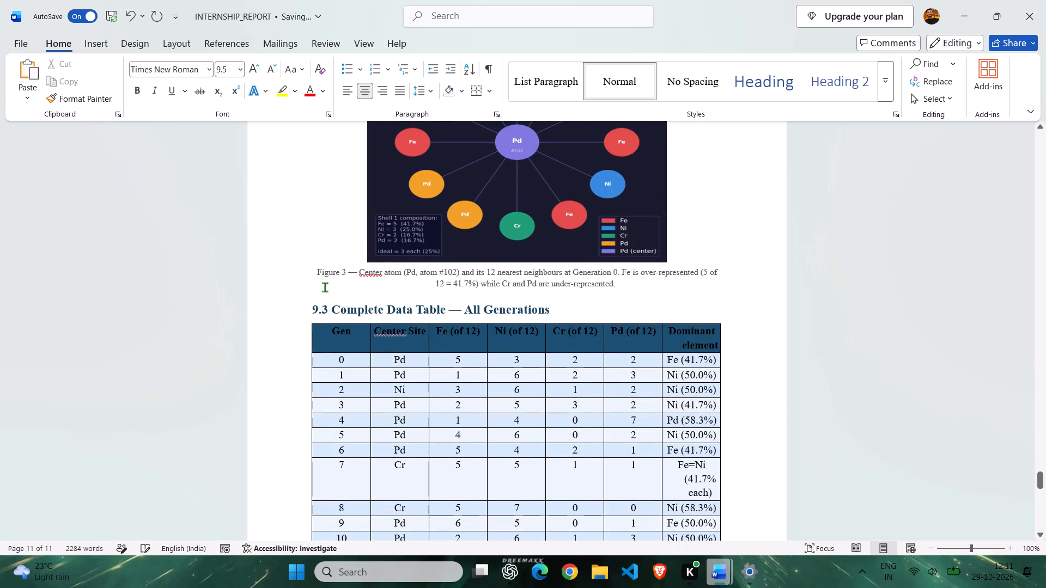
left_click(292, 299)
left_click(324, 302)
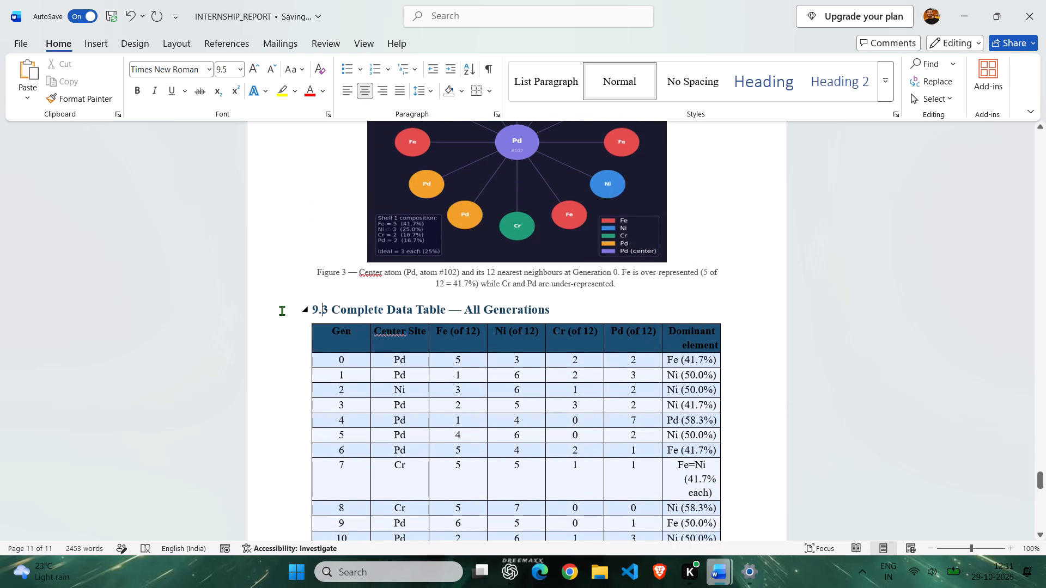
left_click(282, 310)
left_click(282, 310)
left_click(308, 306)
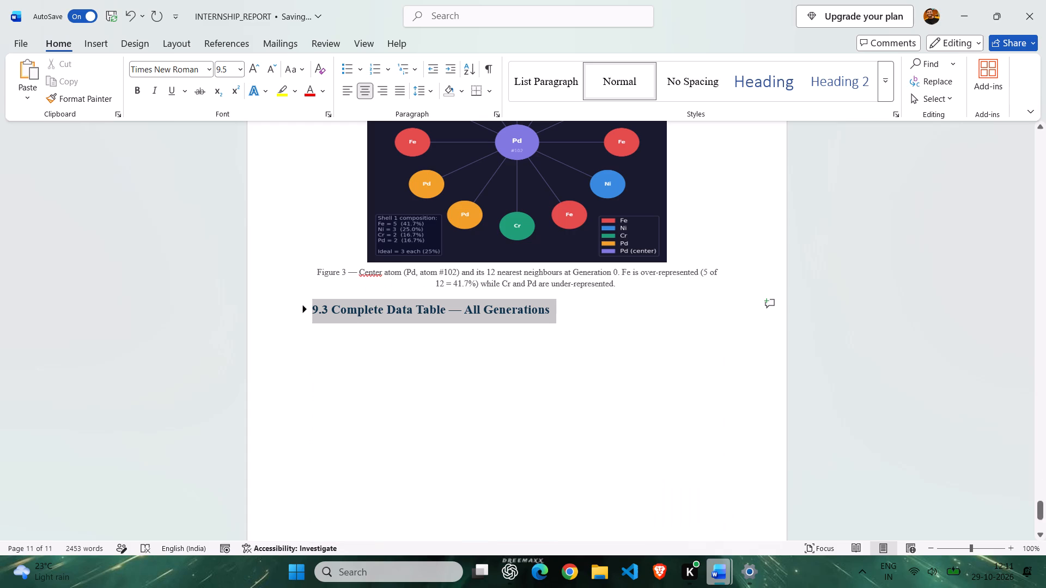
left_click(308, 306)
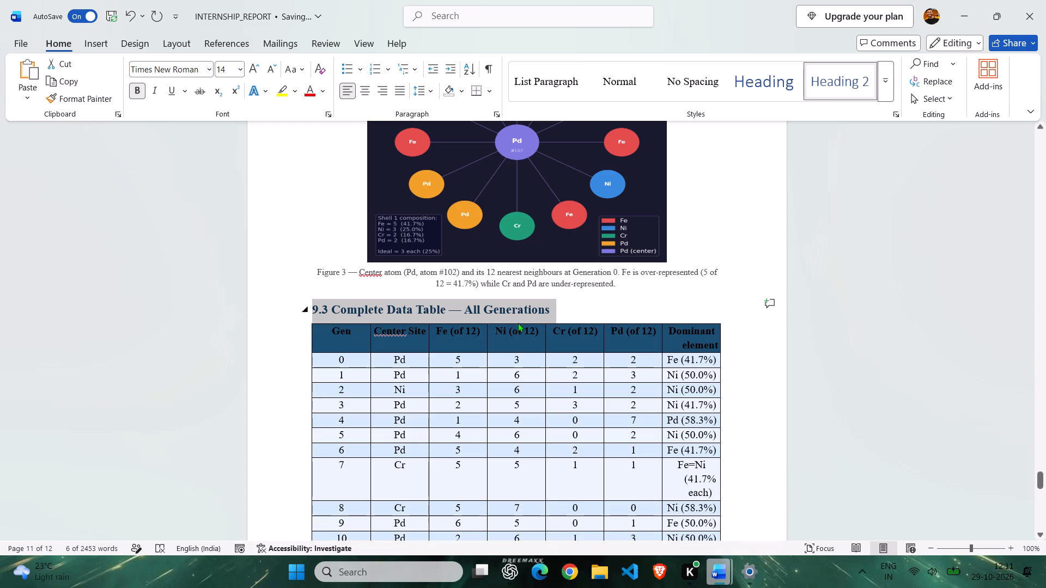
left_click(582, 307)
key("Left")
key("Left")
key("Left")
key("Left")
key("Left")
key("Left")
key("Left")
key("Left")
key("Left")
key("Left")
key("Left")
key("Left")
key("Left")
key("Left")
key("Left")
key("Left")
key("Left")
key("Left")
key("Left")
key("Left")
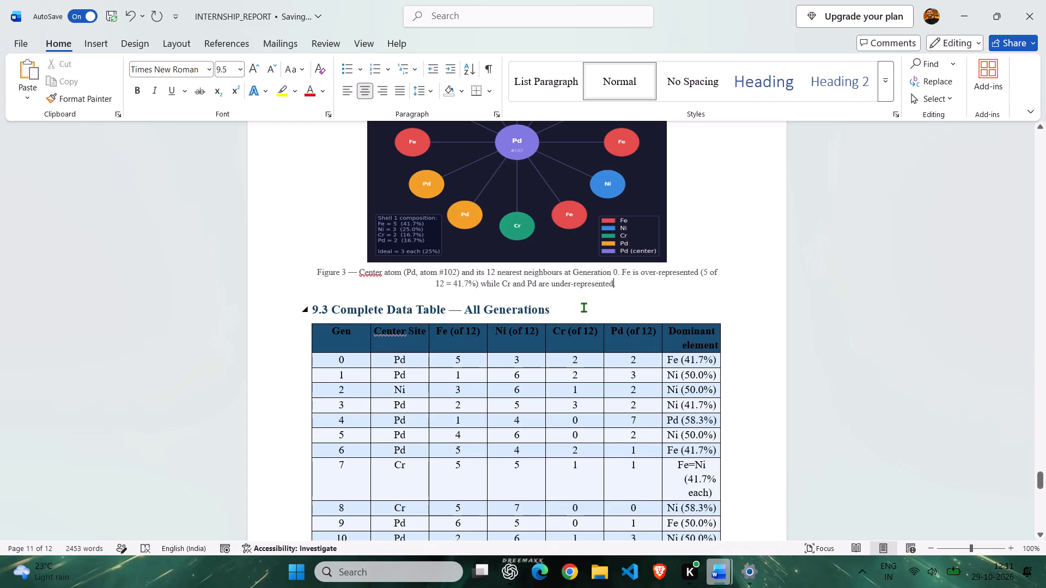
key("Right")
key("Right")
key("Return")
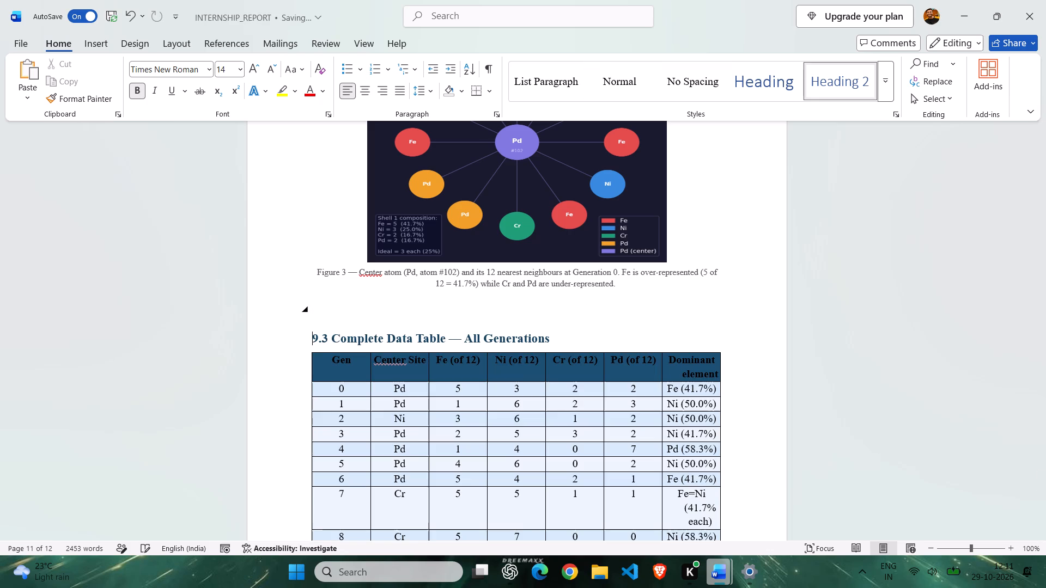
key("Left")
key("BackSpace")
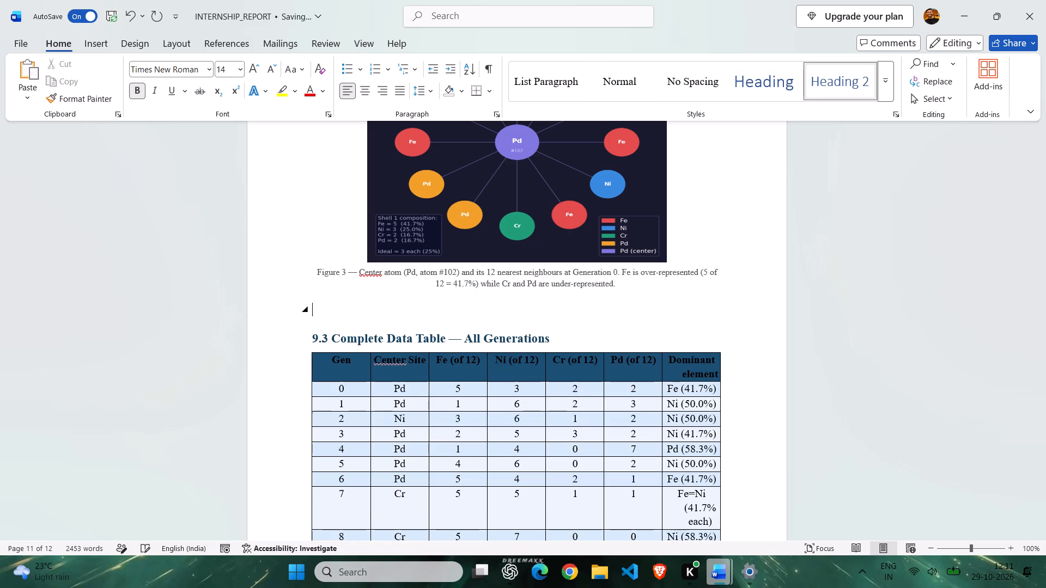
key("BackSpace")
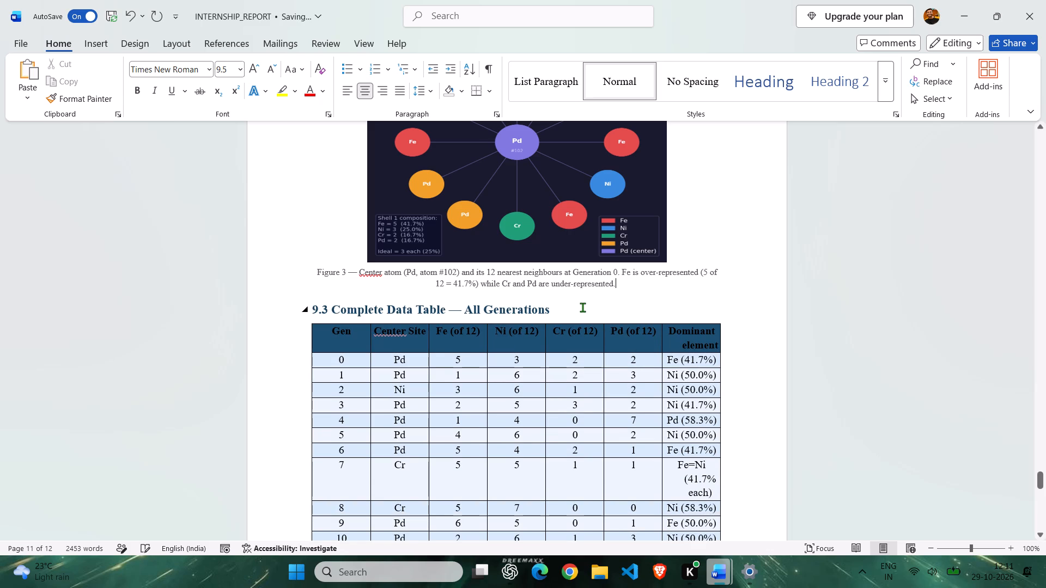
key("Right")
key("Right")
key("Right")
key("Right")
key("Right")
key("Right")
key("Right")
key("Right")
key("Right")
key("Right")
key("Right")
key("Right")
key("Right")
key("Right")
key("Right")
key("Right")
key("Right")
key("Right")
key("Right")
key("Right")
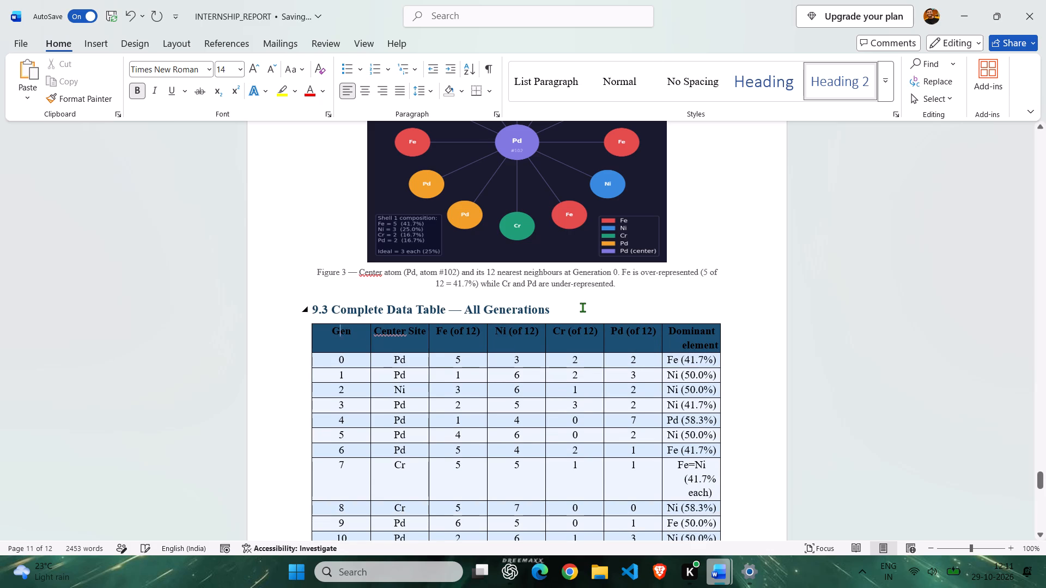
Left-align the Dominant element entry in the Gen 7 row of the 9.3 table and insert one space before it.
scroll(582, 307, "down", 6)
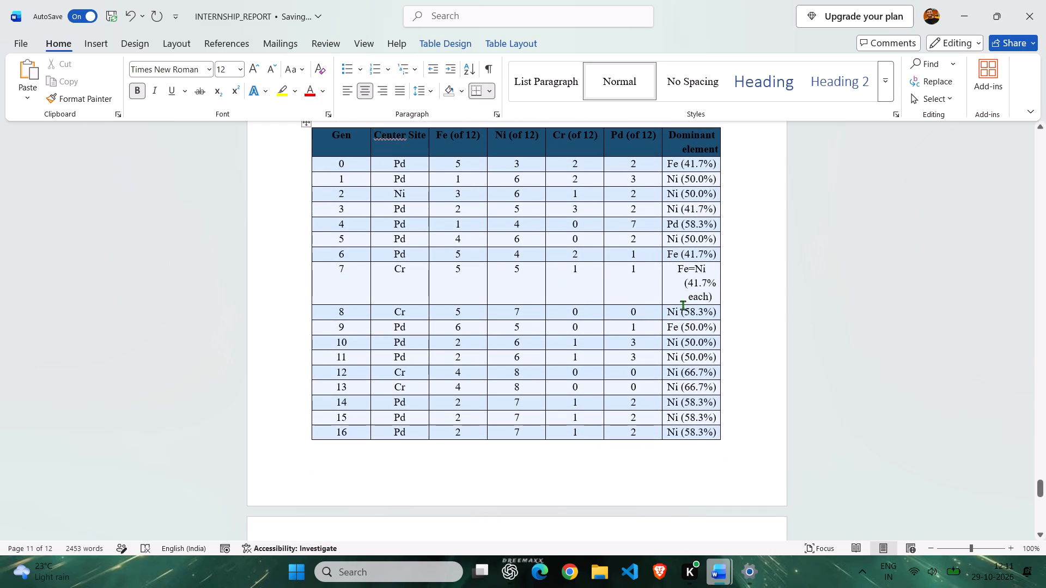
left_click(679, 267)
key("BackSpace")
key("space")
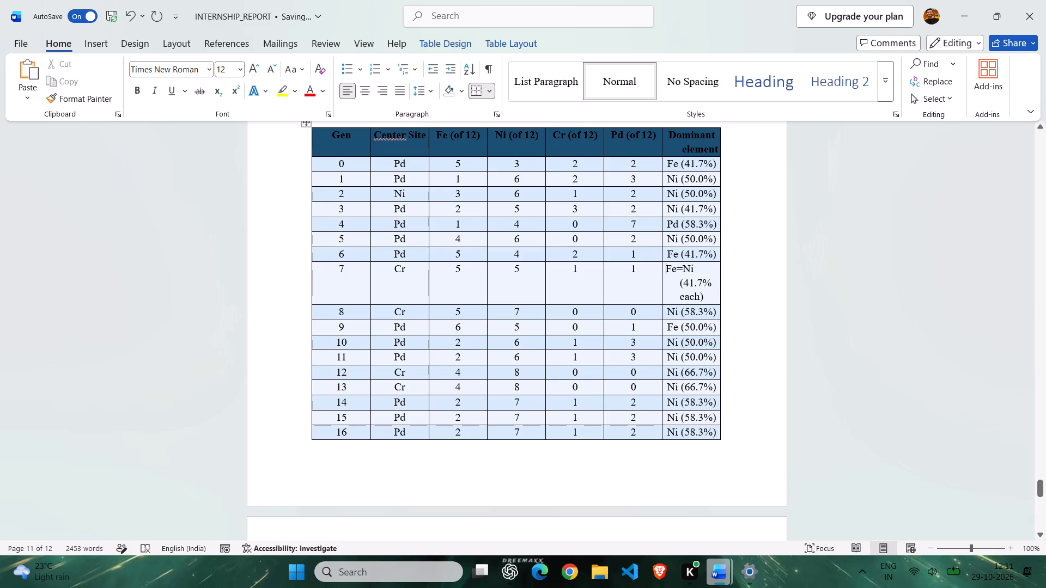
left_click_drag(327, 306, 327, 284)
left_click(678, 281)
left_click(764, 354)
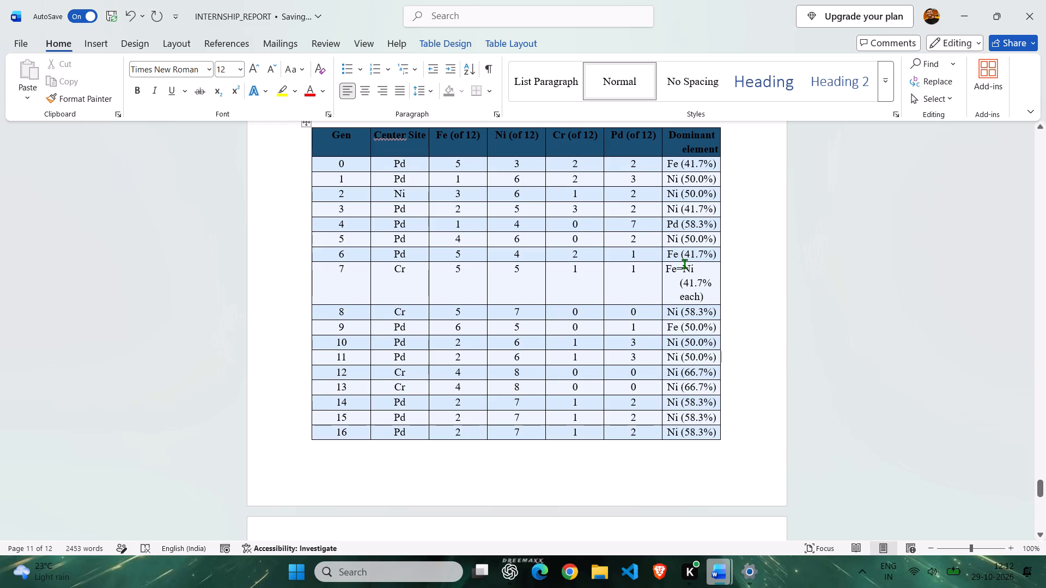
Scale down the Generation 0 neighbour diagram proportionally so the whole 9.3 table fits on the same page.
scroll(884, 304, "down", 9)
scroll(577, 378, "up", 8)
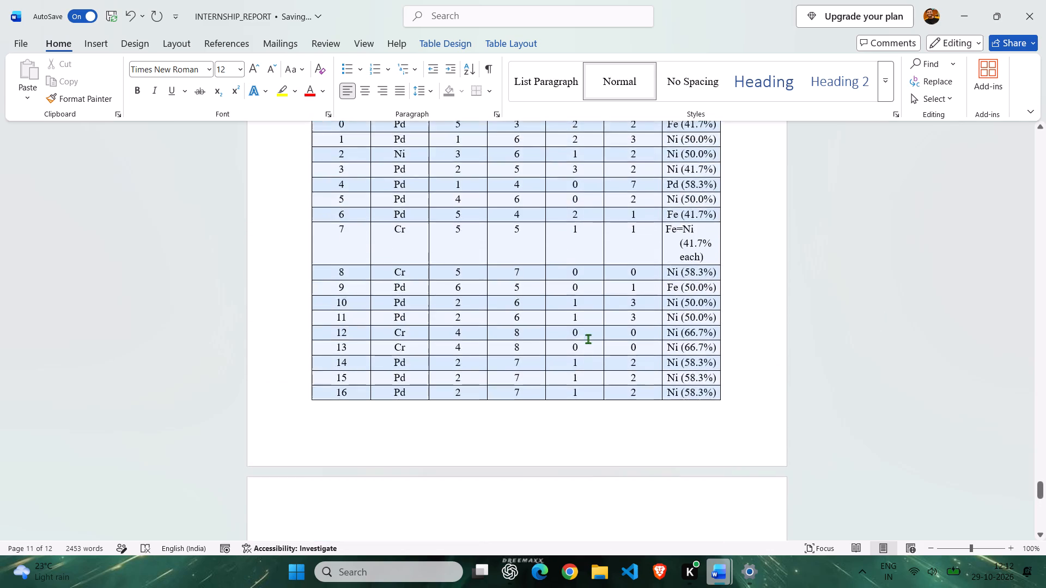
scroll(593, 327, "up", 9)
scroll(543, 225, "up", 7)
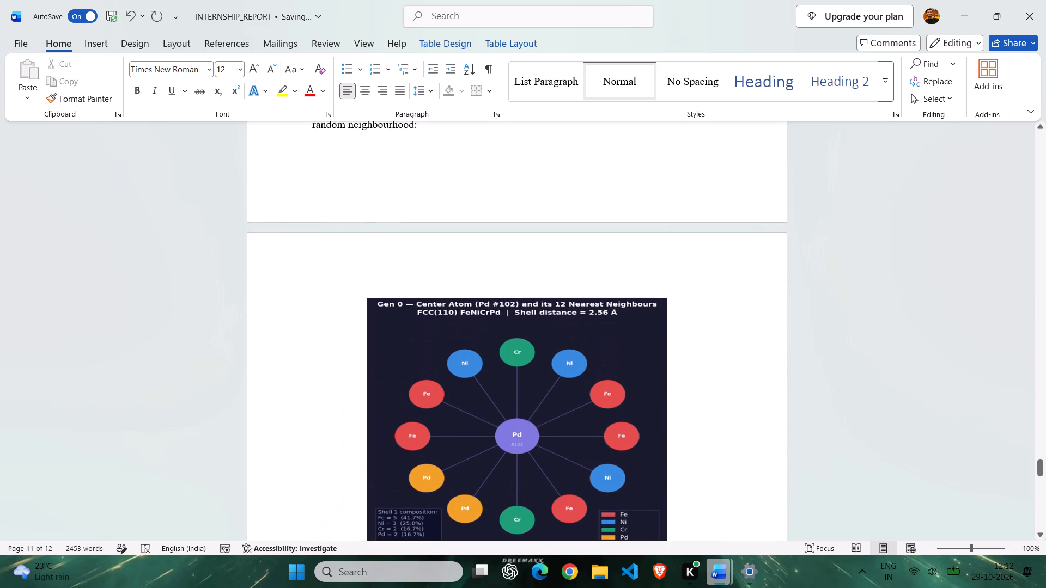
left_click_drag(542, 407, 539, 390)
left_click(684, 365)
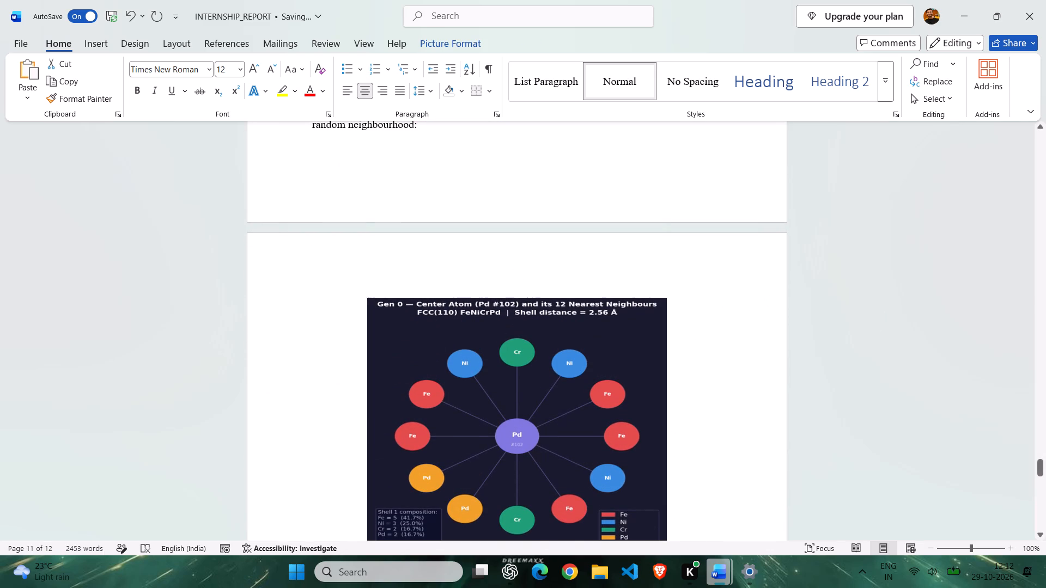
left_click(472, 367)
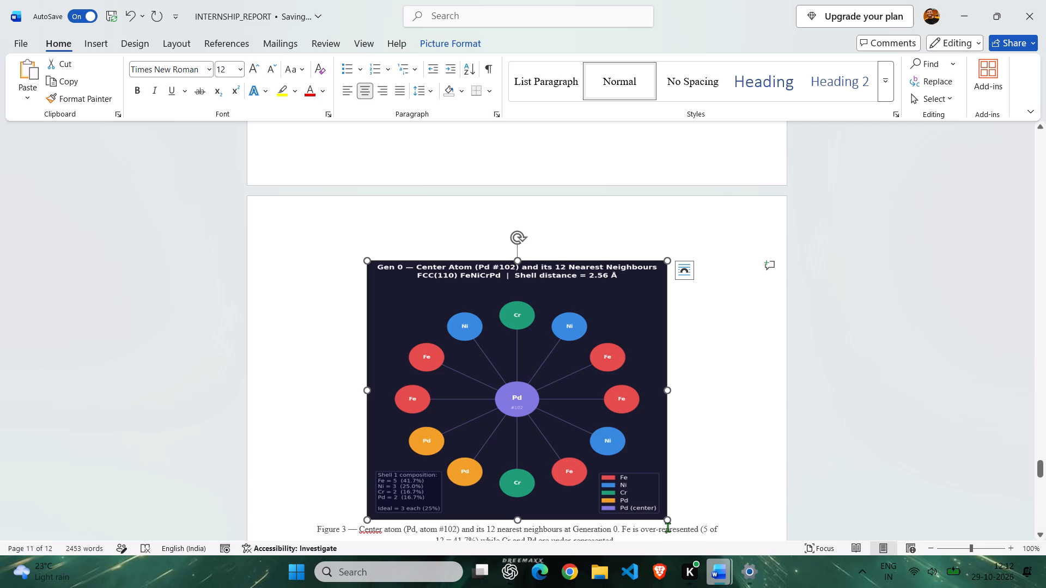
left_click_drag(667, 519, 619, 482)
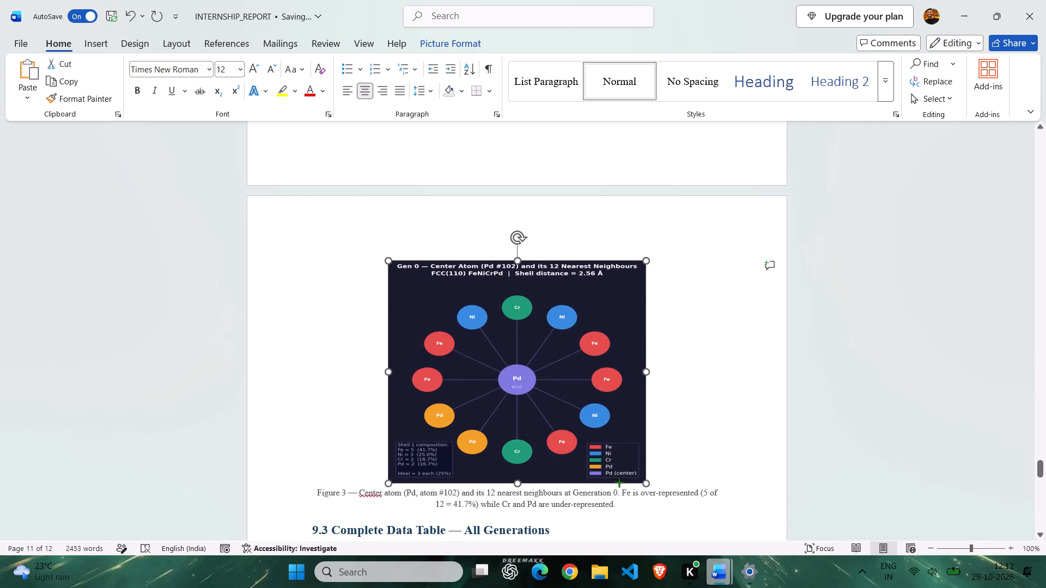
left_click_drag(619, 482, 612, 477)
left_click_drag(455, 403, 452, 365)
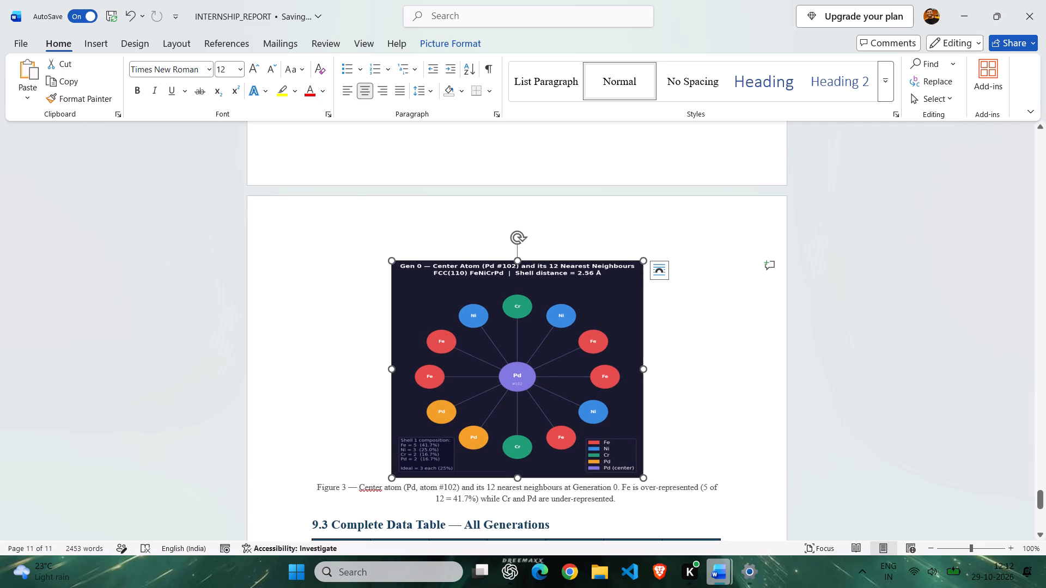
left_click(713, 396)
scroll(714, 396, "down", 4)
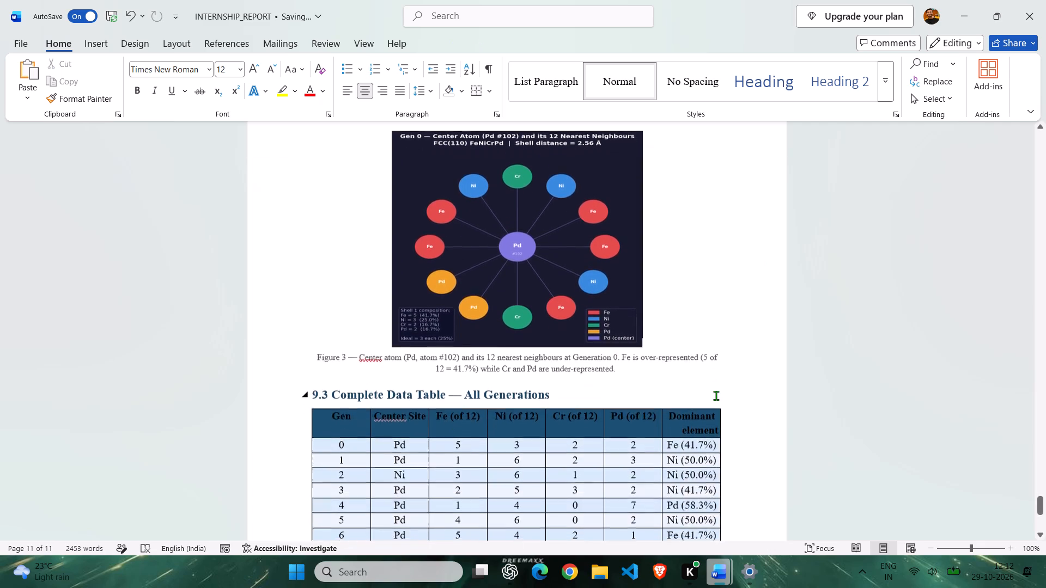
Remove the number 3 from the caption of the Generation 0 neighbour diagram so it starts "Figure — Center atom".
scroll(718, 395, "down", 17)
scroll(728, 394, "up", 4)
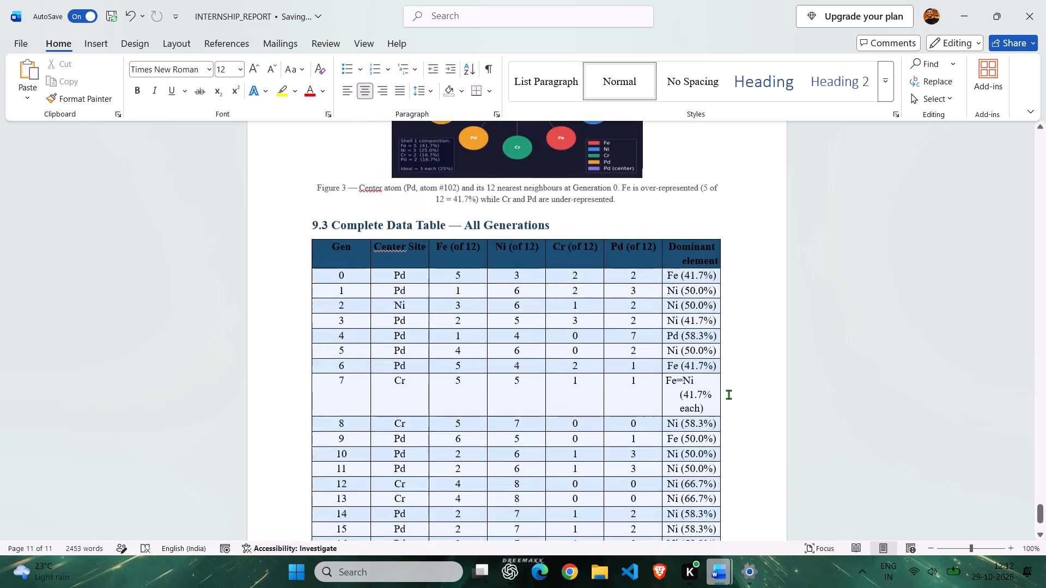
scroll(729, 394, "up", 8)
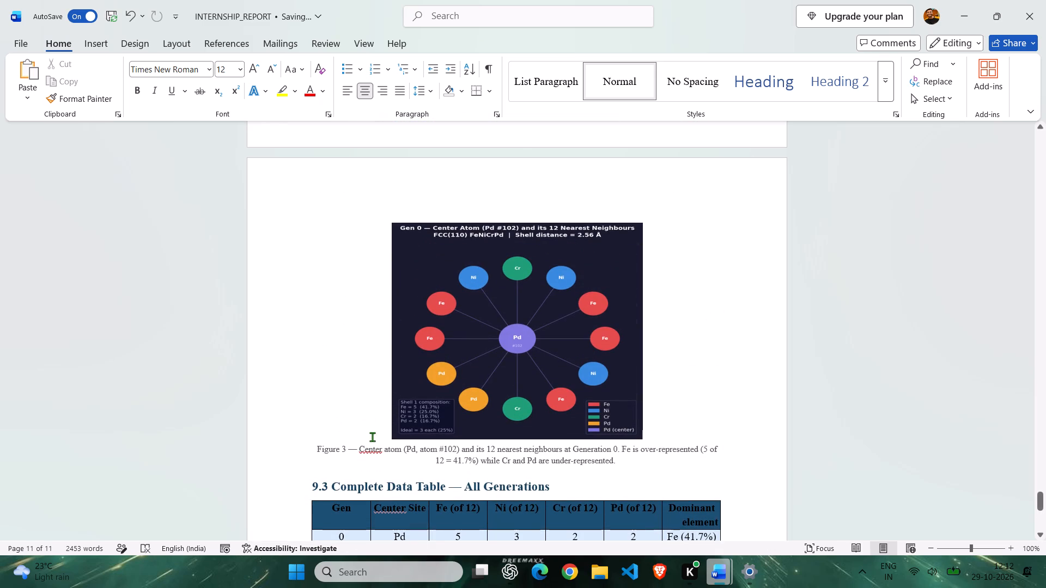
scroll(818, 374, "down", 5)
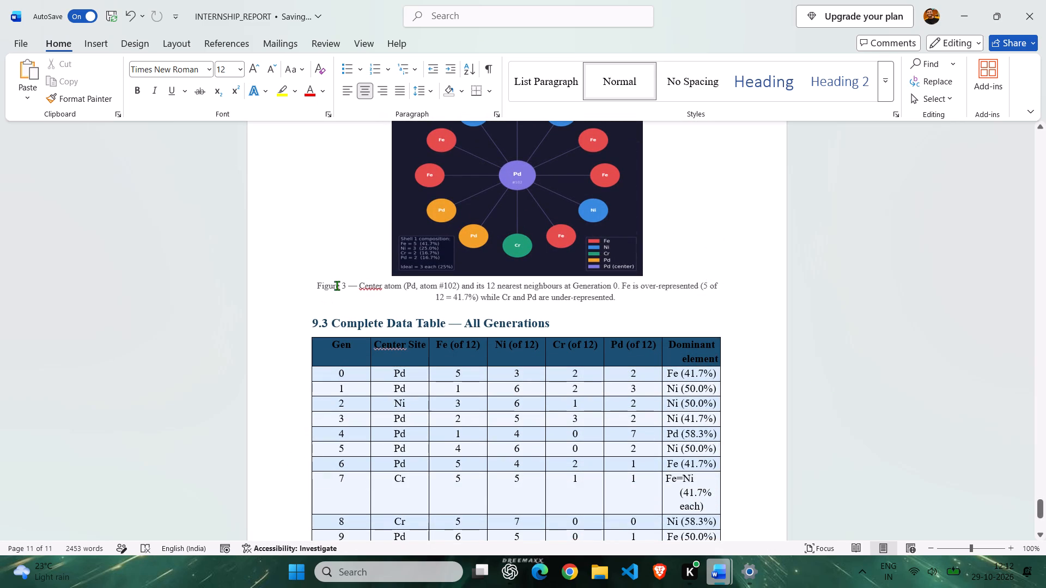
left_click_drag(346, 285, 341, 285)
left_click_drag(341, 285, 338, 285)
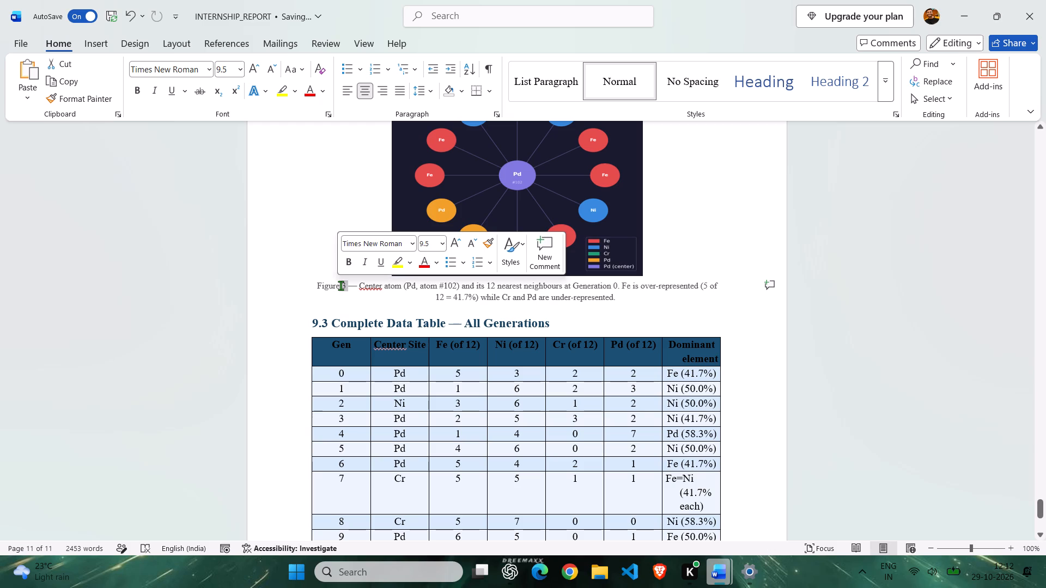
key("BackSpace")
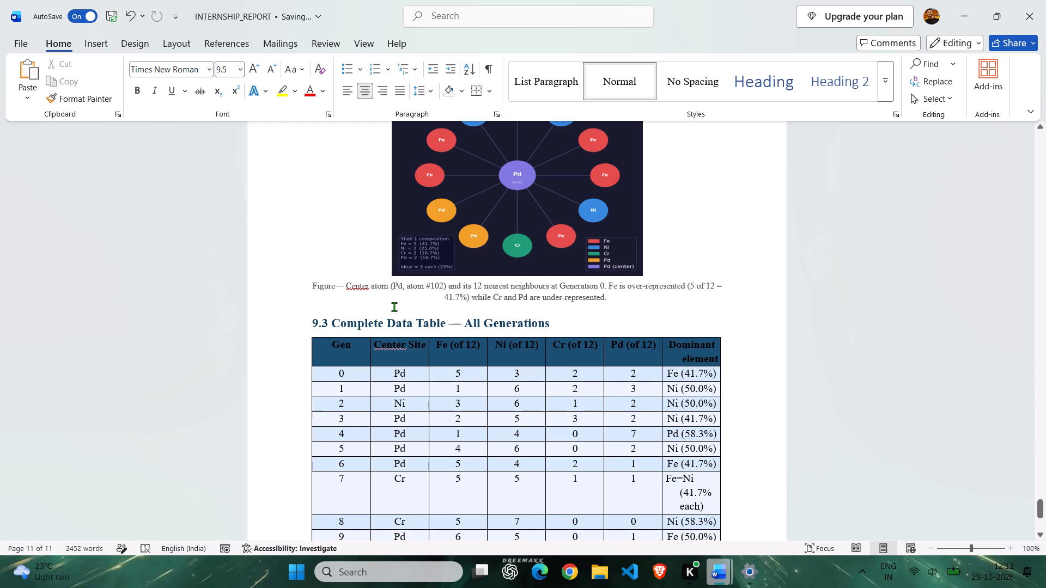
key("space")
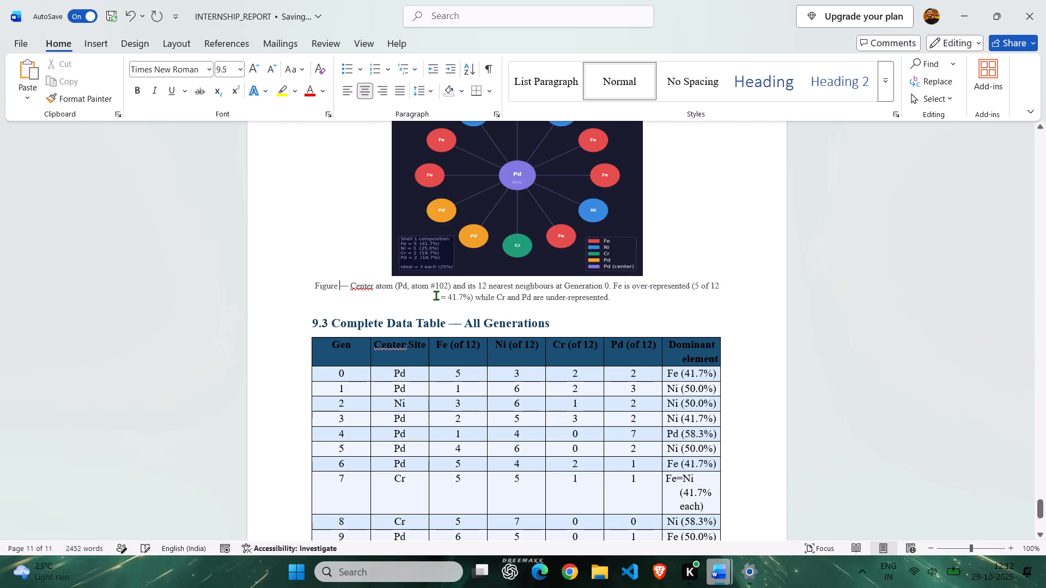
left_click(660, 298)
Insert a blank page after the 9.3 Complete Data Table at the end of the report.
scroll(679, 340, "down", 6)
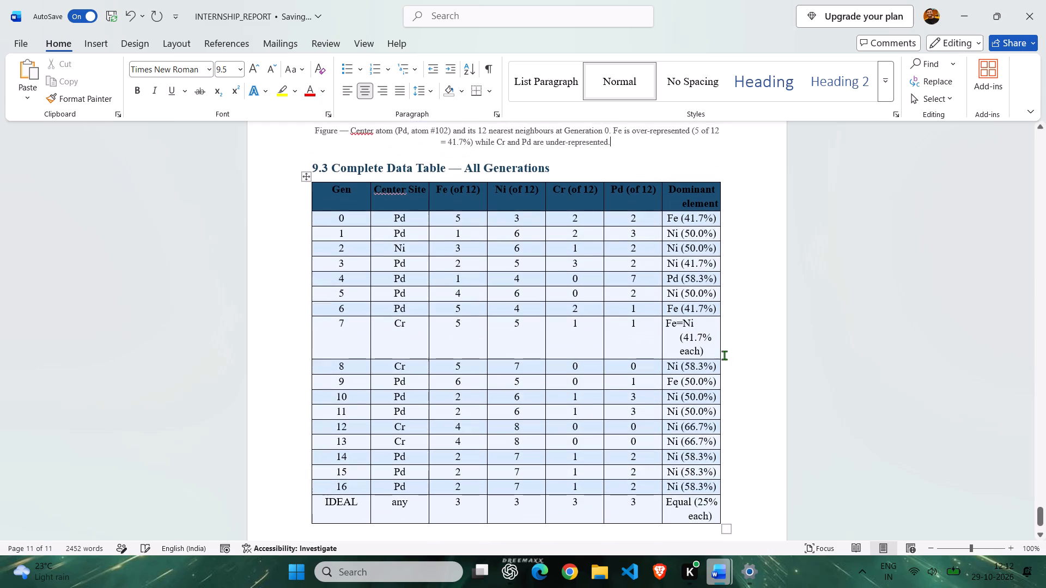
scroll(725, 355, "down", 11)
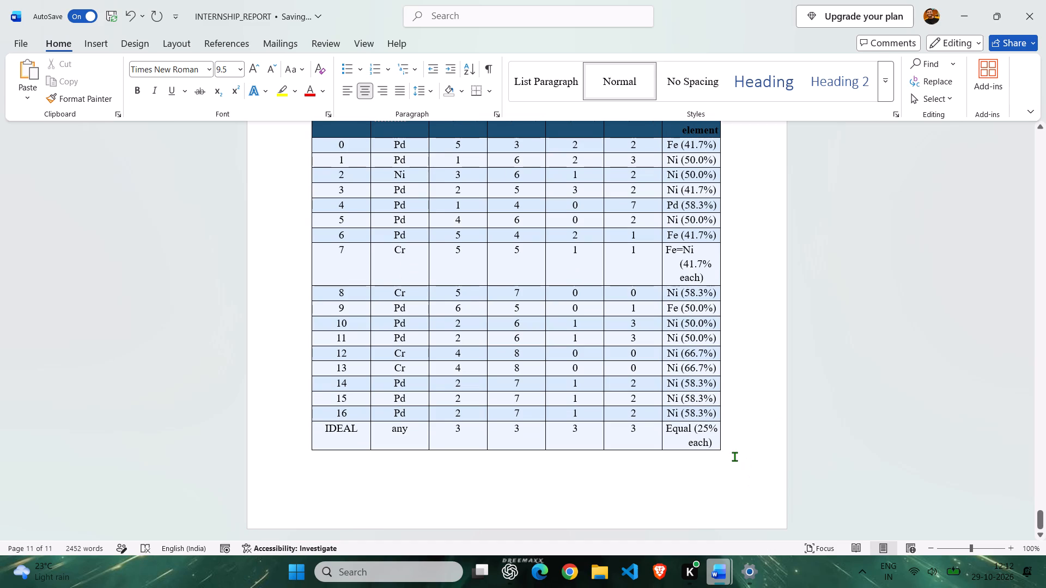
scroll(370, 182, "up", 3)
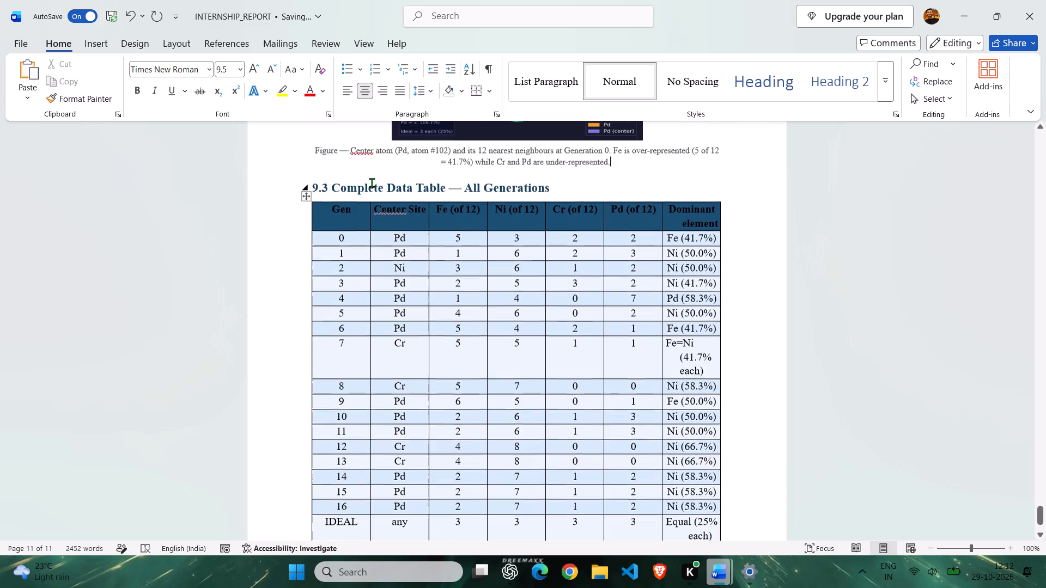
left_click(832, 240)
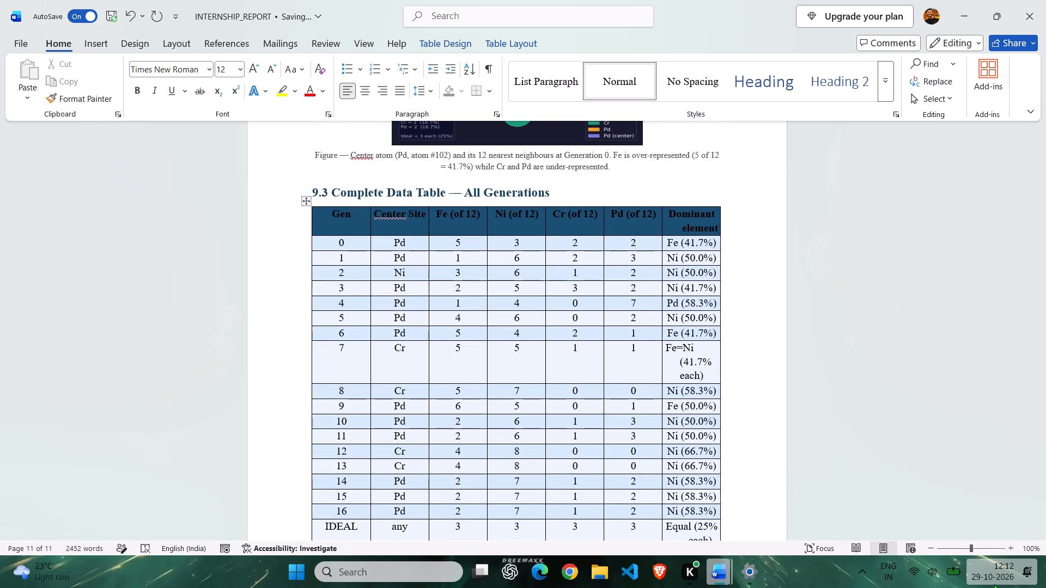
scroll(989, 584, "down", 5)
scroll(609, 157, "down", 6)
scroll(786, 222, "down", 7)
scroll(774, 321, "down", 4)
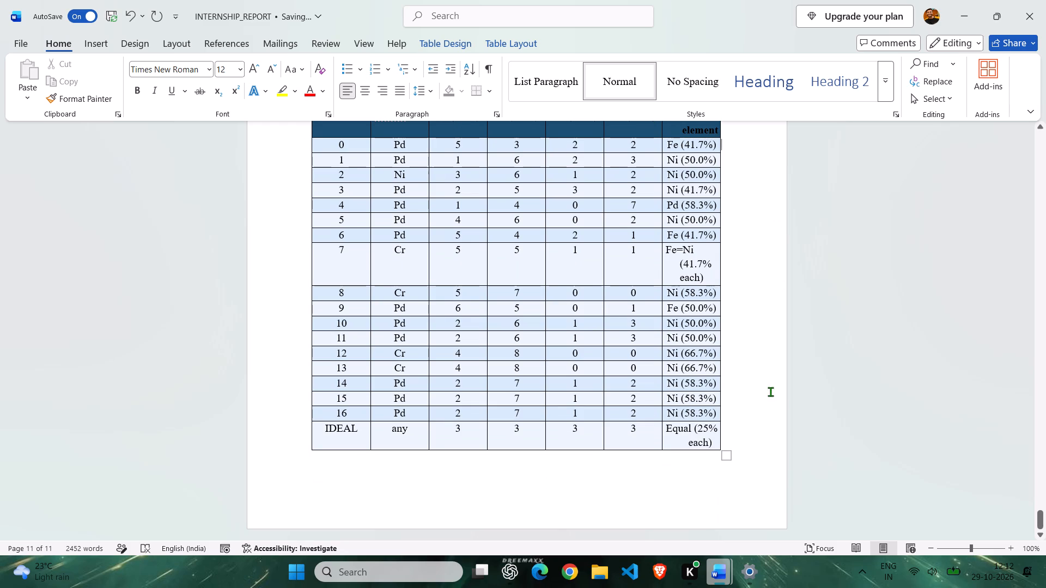
scroll(770, 391, "down", 2)
left_click(762, 491)
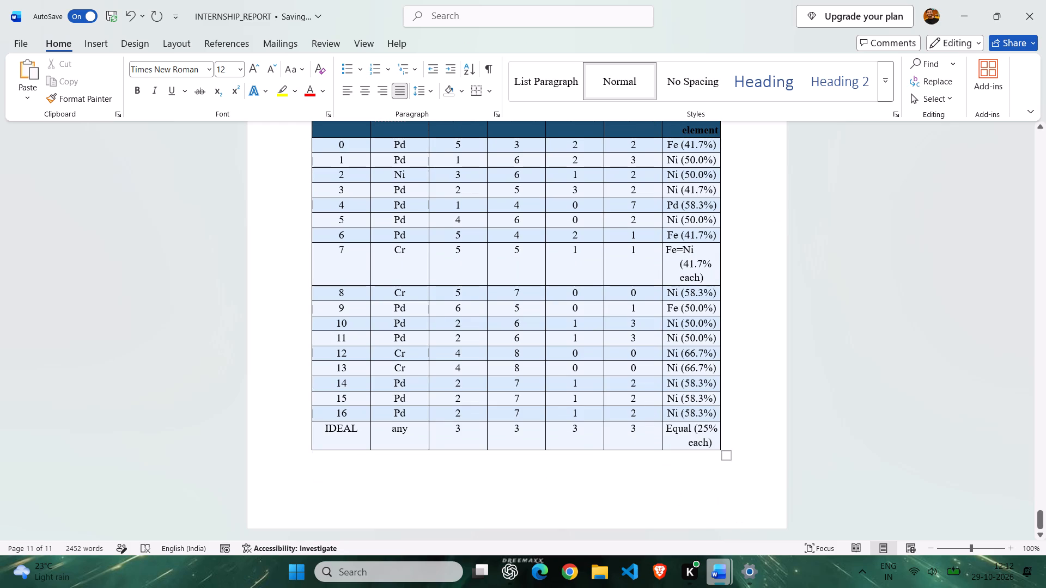
left_click(103, 38)
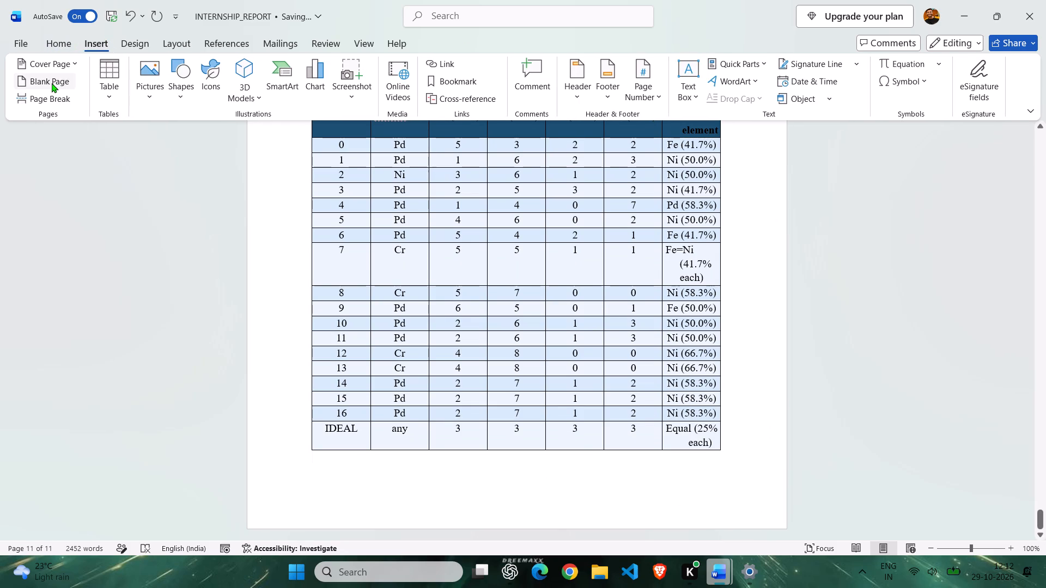
left_click(52, 83)
scroll(627, 505, "down", 5)
scroll(679, 489, "up", 8)
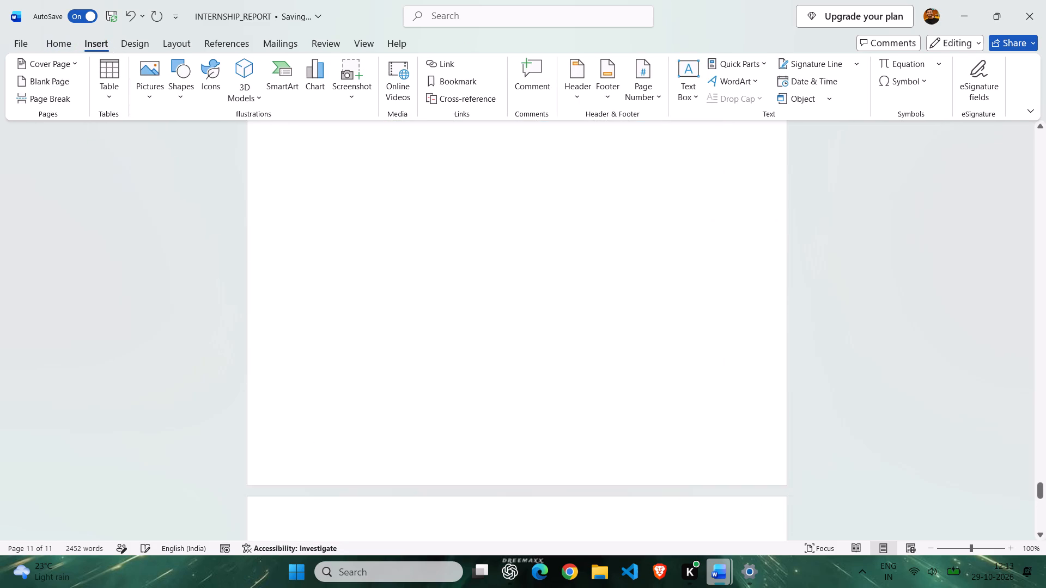
scroll(679, 484, "up", 20)
scroll(679, 484, "up", 5)
scroll(679, 479, "down", 11)
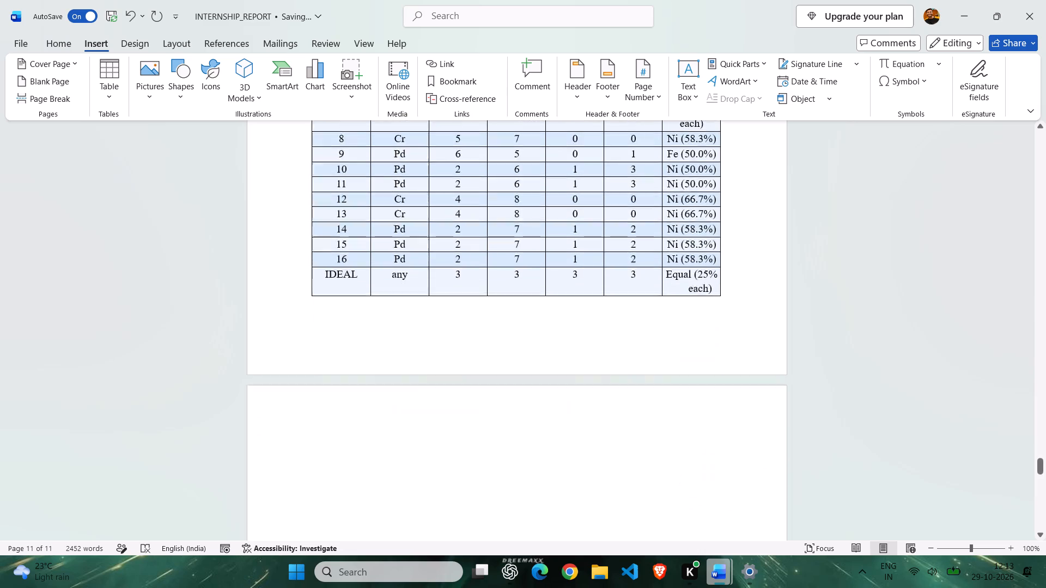
scroll(679, 477, "down", 1)
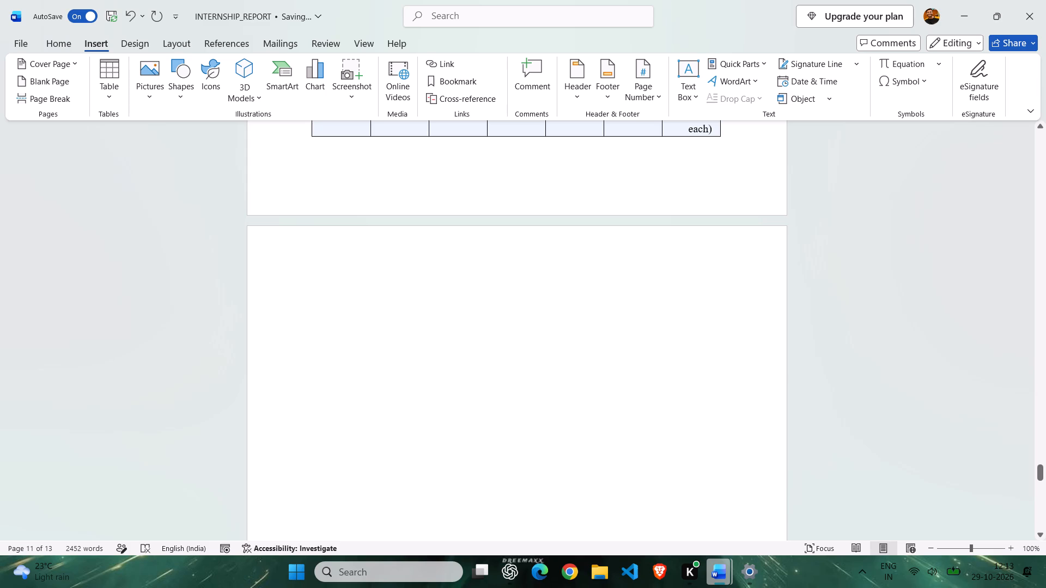
scroll(587, 354, "down", 3)
Review the headings, tables, figures and page layout from section 4 Input and Output Files through the 9.3 table.
scroll(586, 354, "up", 11)
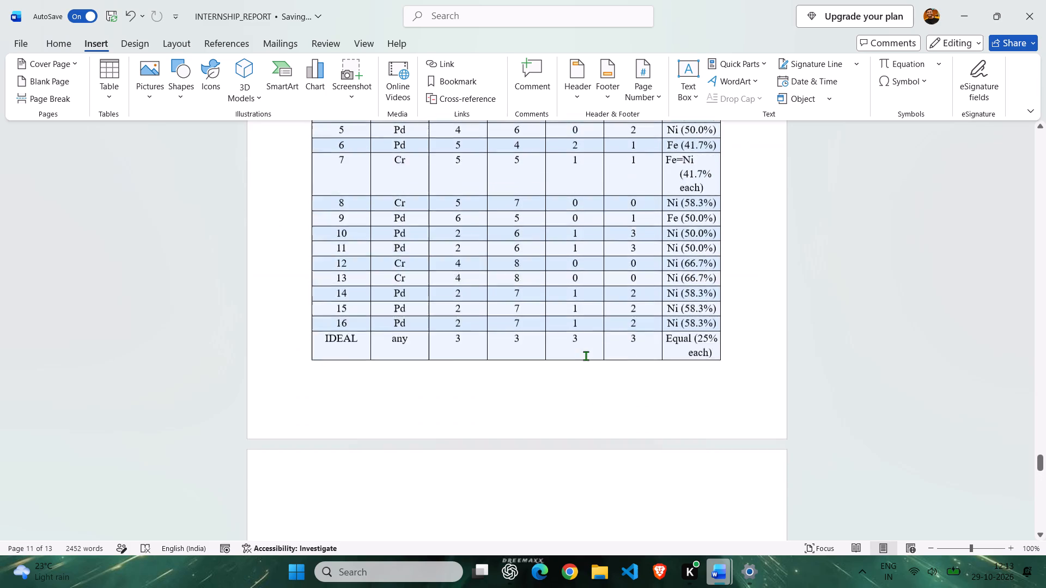
scroll(586, 356, "up", 16)
scroll(563, 356, "up", 8)
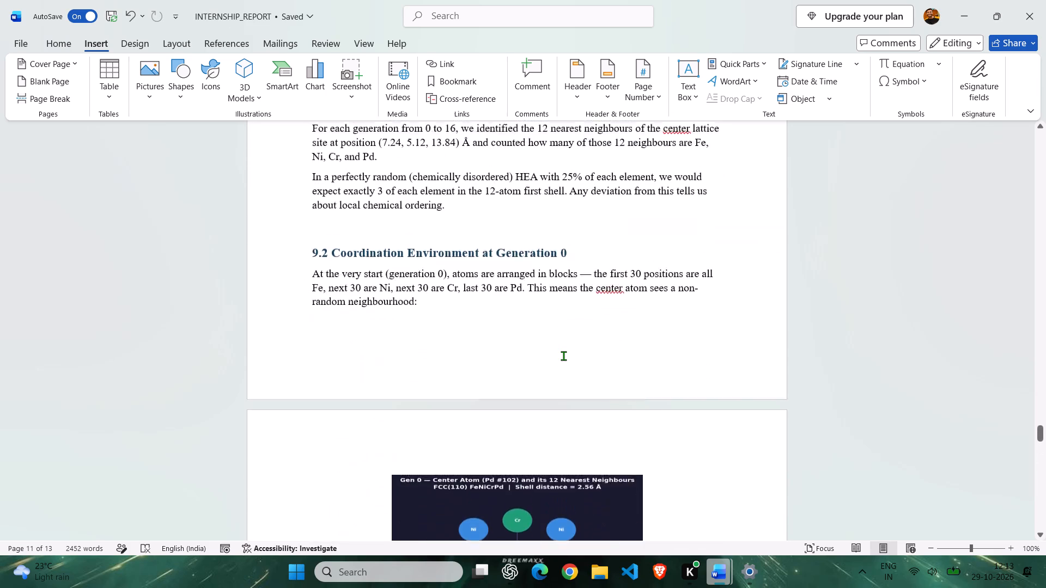
scroll(563, 356, "up", 19)
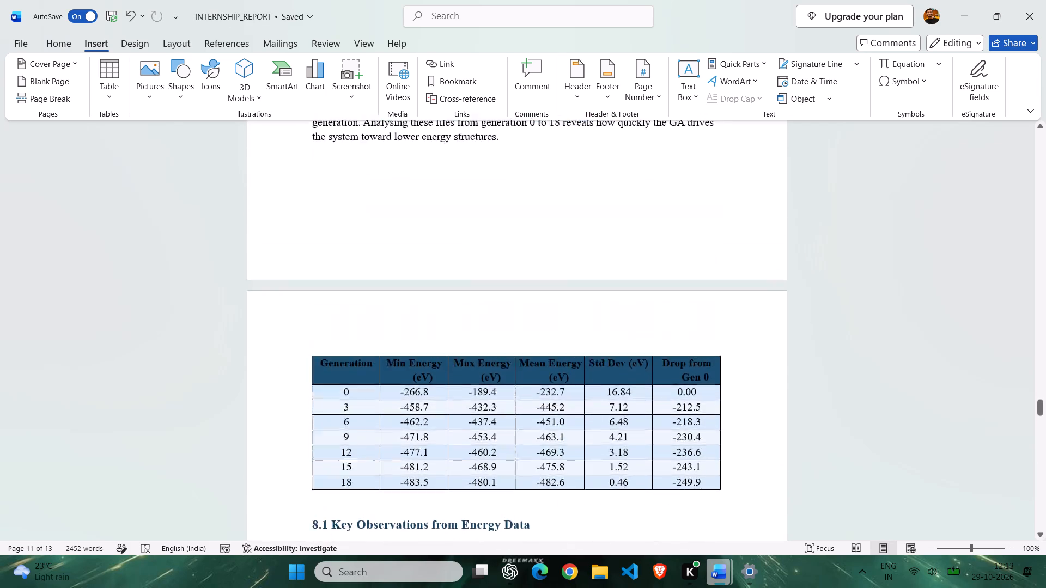
scroll(563, 356, "up", 17)
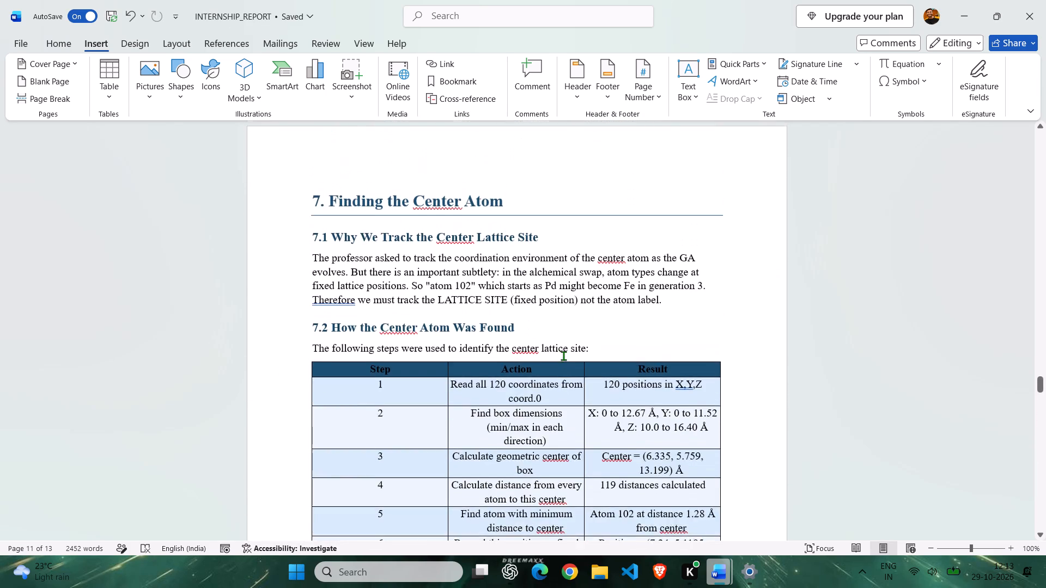
scroll(563, 356, "up", 18)
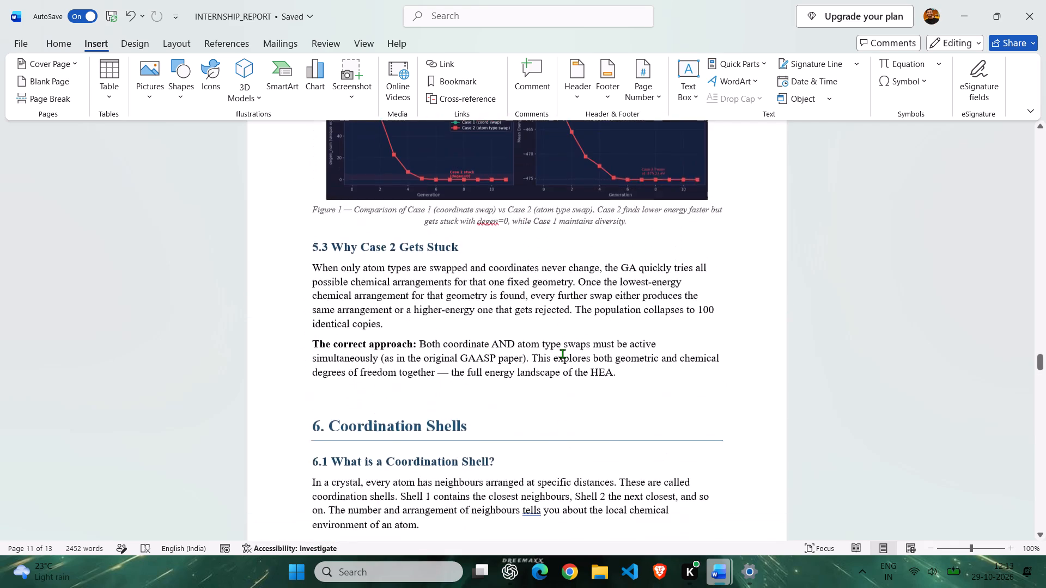
scroll(562, 353, "up", 13)
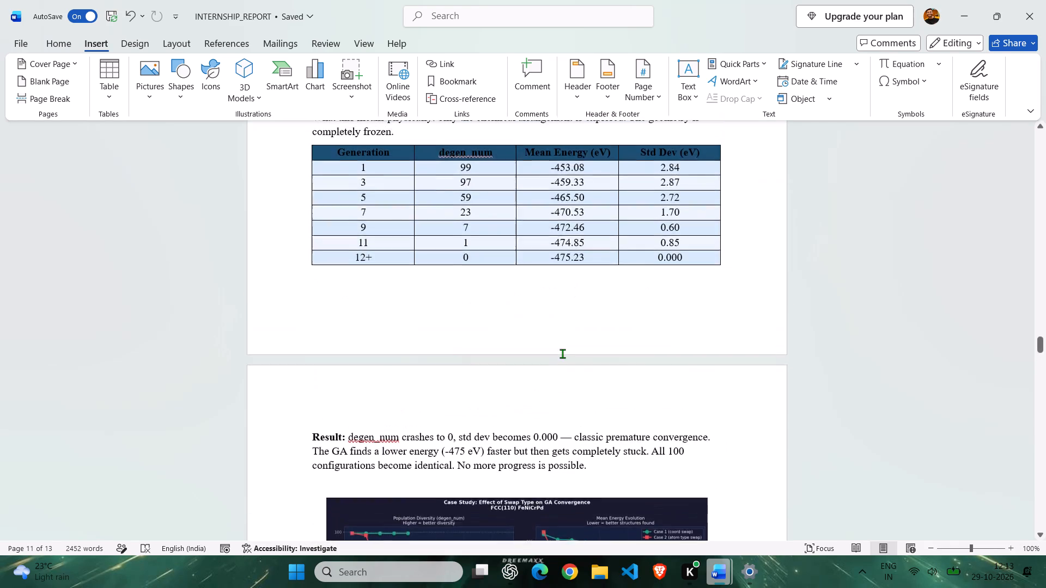
scroll(562, 353, "up", 16)
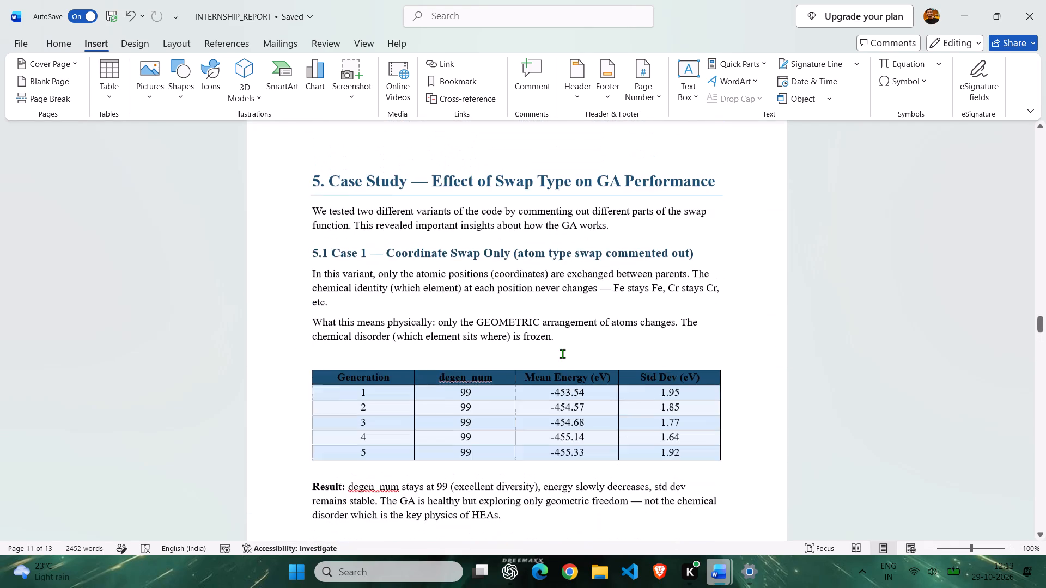
scroll(562, 353, "down", 7)
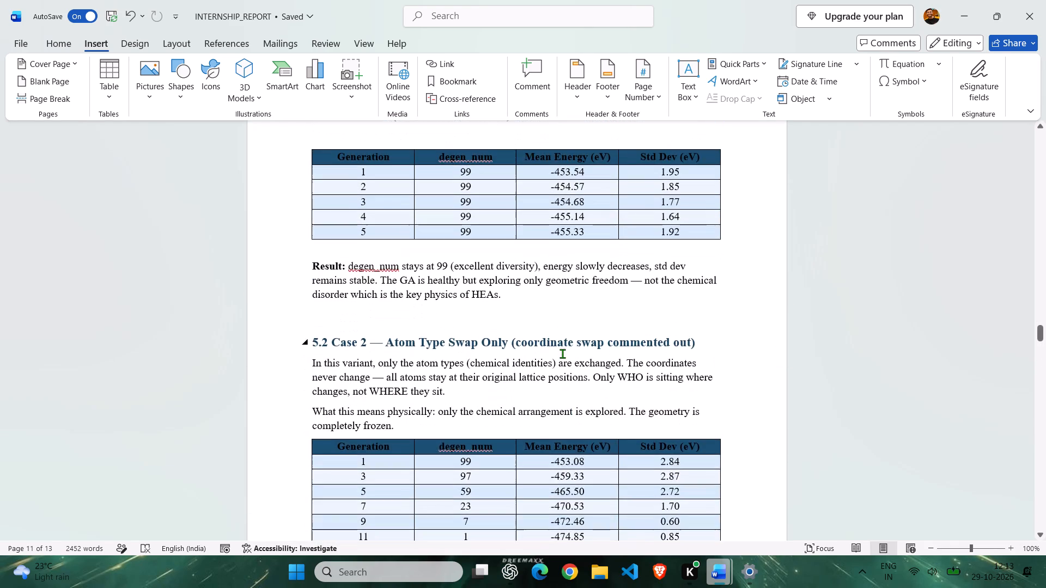
scroll(562, 353, "up", 16)
scroll(562, 353, "up", 10)
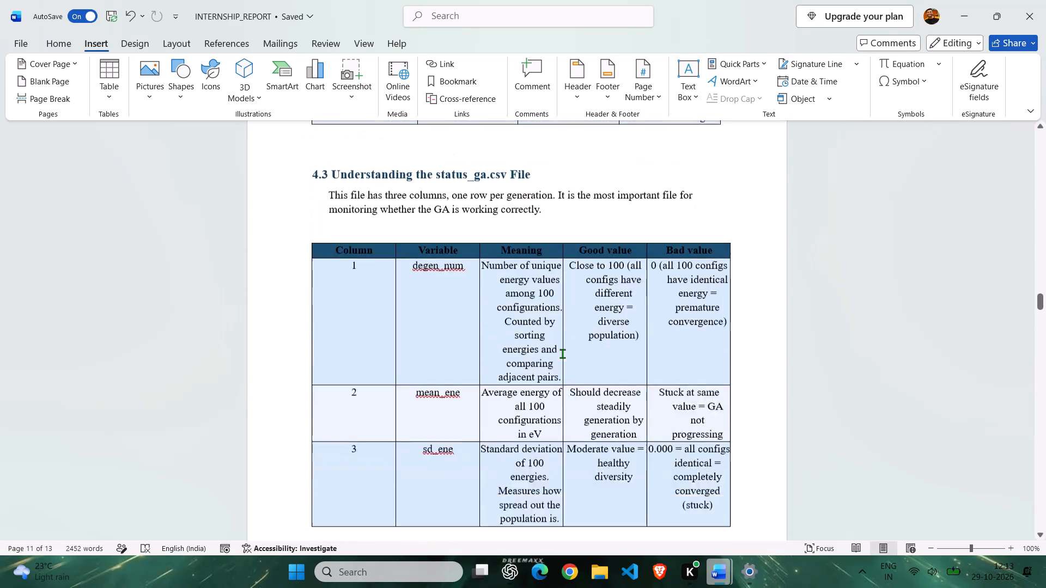
scroll(562, 353, "up", 17)
scroll(562, 353, "up", 4)
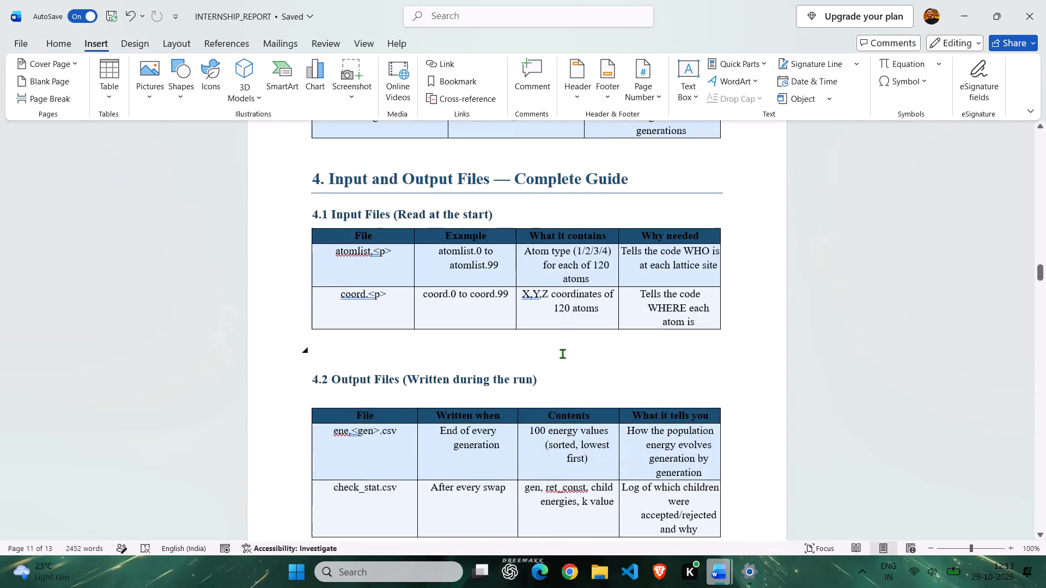
scroll(562, 353, "down", 20)
scroll(562, 353, "down", 9)
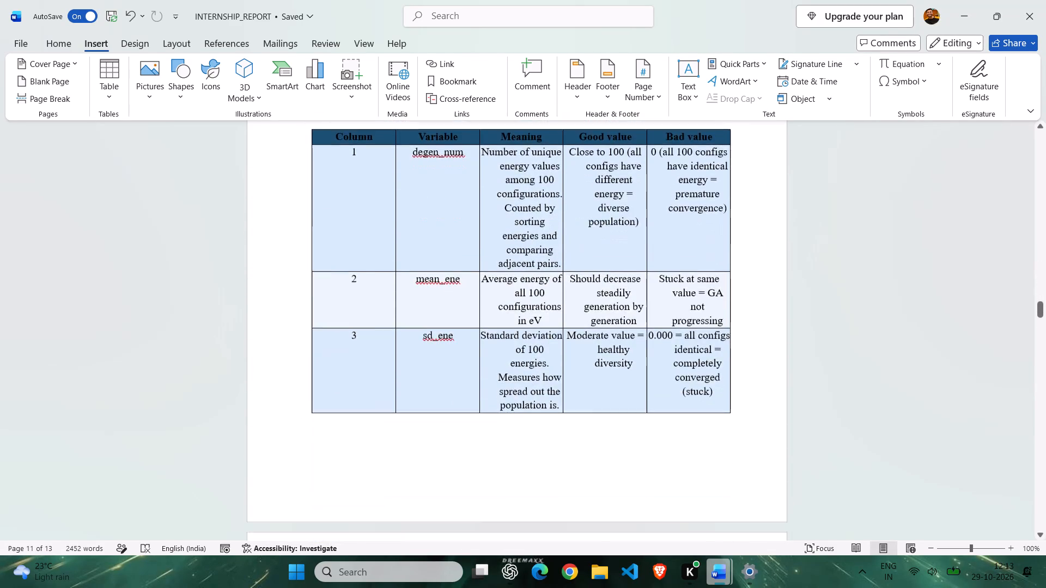
scroll(550, 390, "down", 19)
scroll(550, 391, "down", 6)
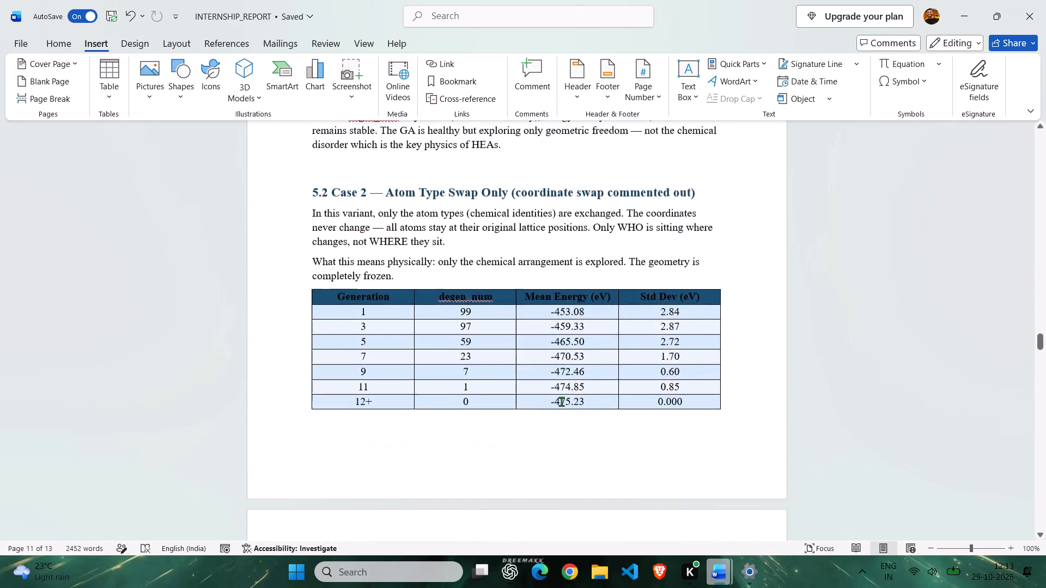
scroll(561, 401, "down", 17)
scroll(552, 407, "down", 12)
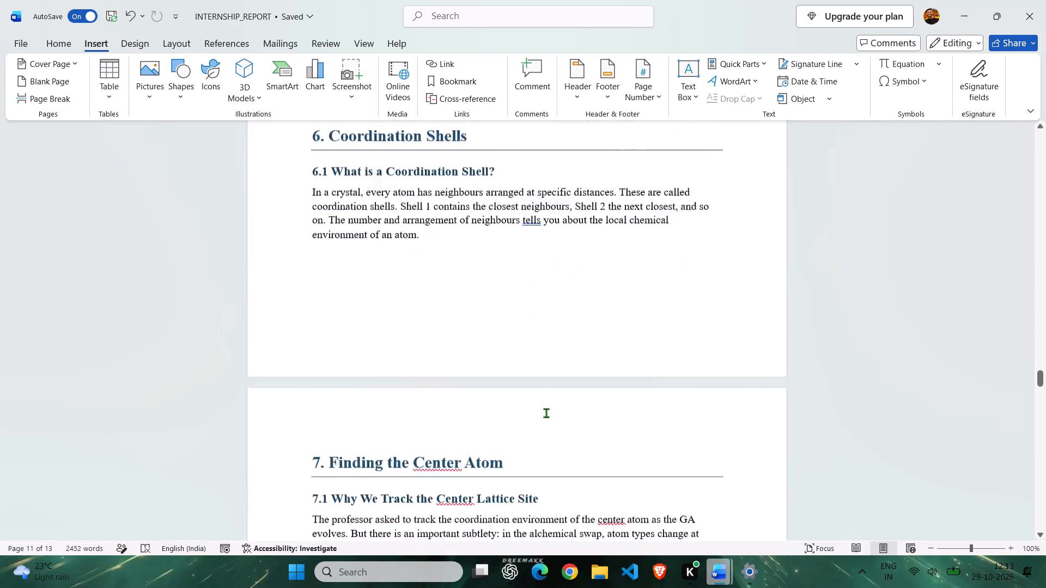
scroll(546, 413, "down", 7)
scroll(545, 413, "up", 14)
scroll(545, 413, "down", 3)
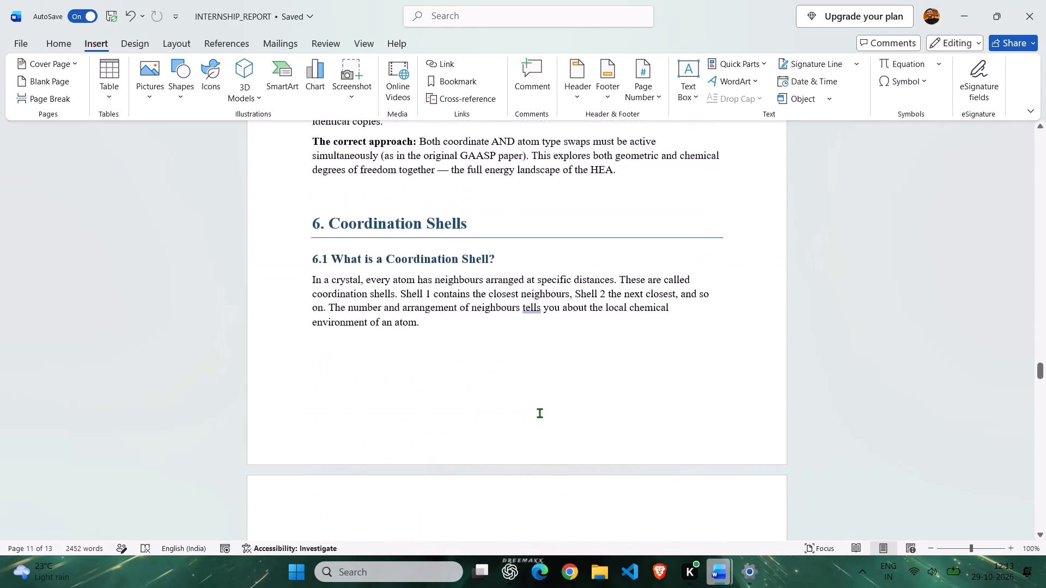
scroll(539, 413, "down", 4)
scroll(472, 346, "down", 19)
scroll(472, 351, "down", 12)
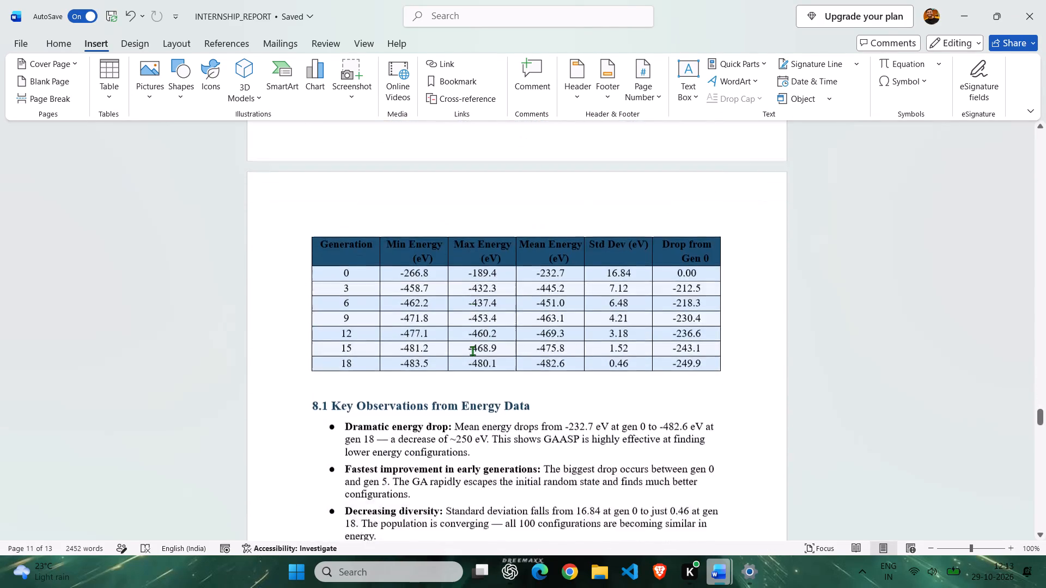
scroll(472, 351, "down", 19)
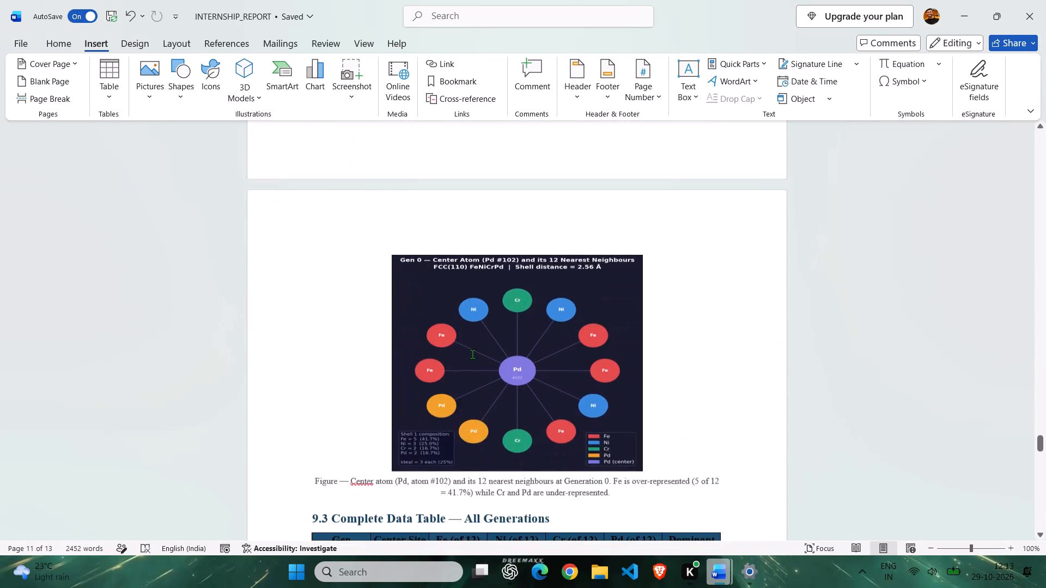
scroll(472, 354, "up", 13)
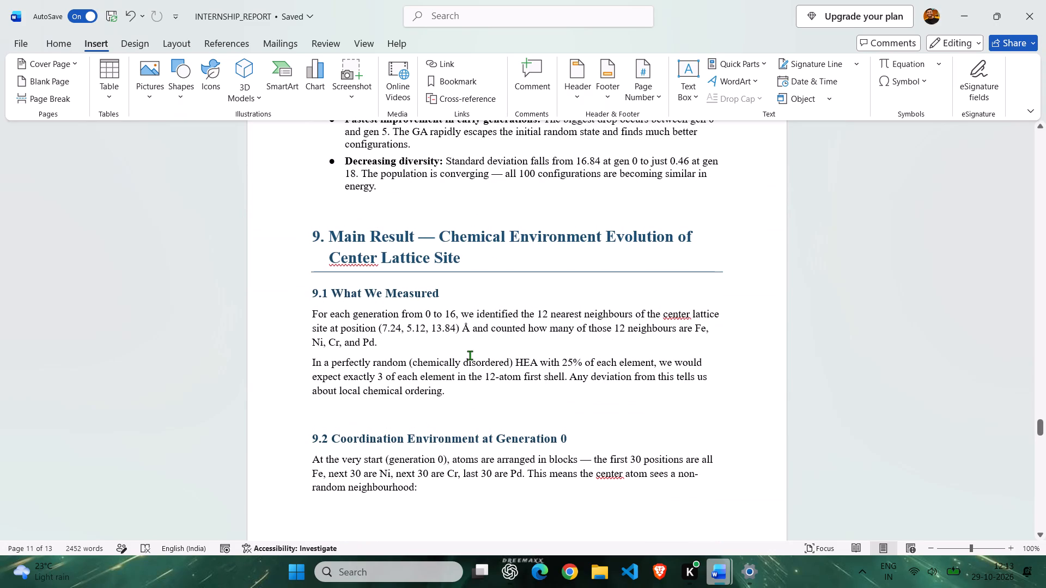
scroll(458, 365, "down", 18)
scroll(457, 366, "down", 4)
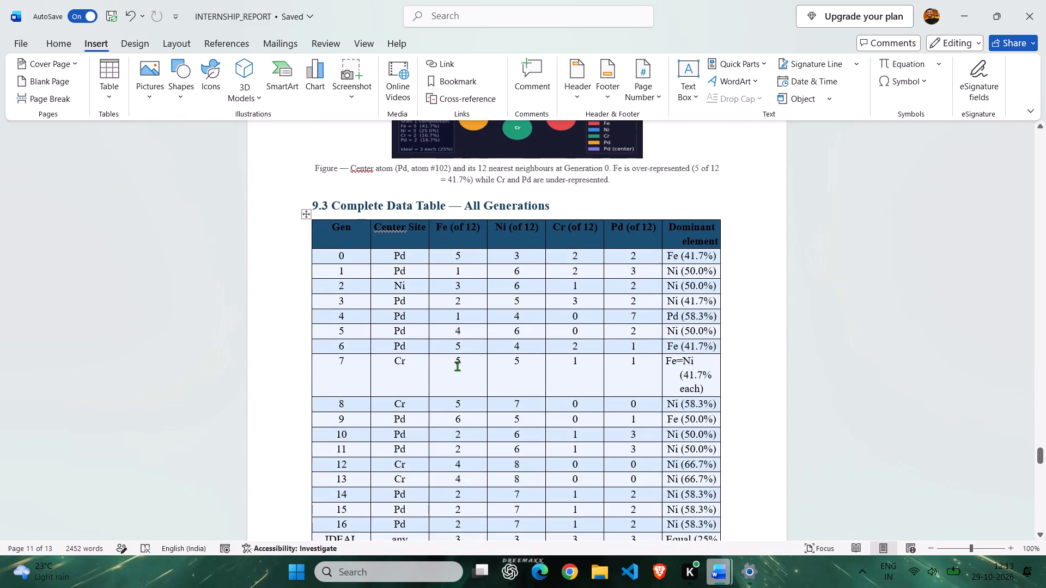
Check where INTERNSHIP_REPORT ends, switch to GAASP_Full_Report and examine its content from the 9.3 table through Figures 4 and 5 to section 9.4.
scroll(457, 366, "down", 9)
scroll(457, 366, "up", 1)
scroll(457, 366, "down", 1)
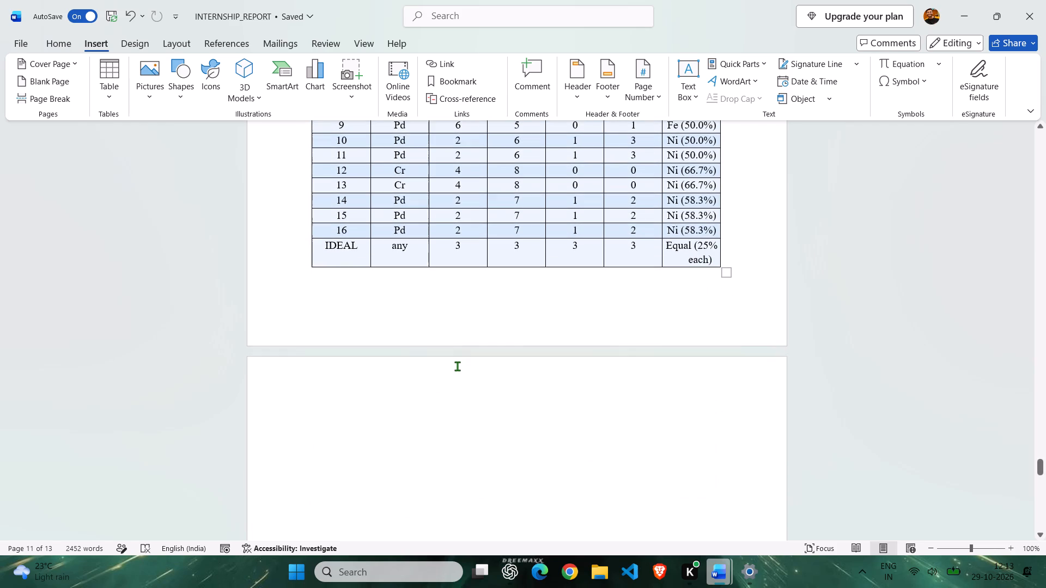
key("alt+Tab")
scroll(457, 366, "down", 10)
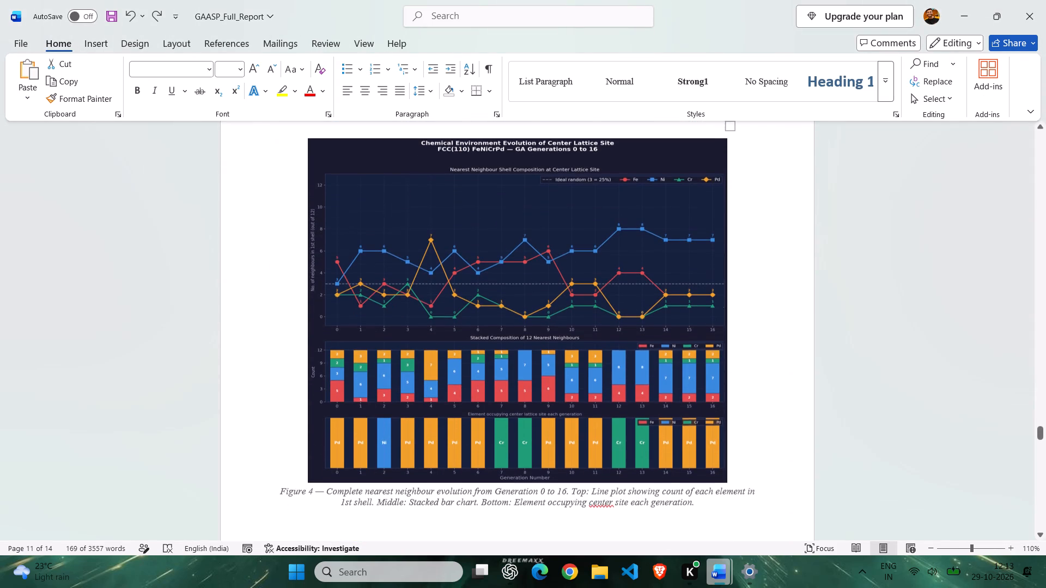
left_click(279, 348)
scroll(294, 347, "down", 2)
scroll(482, 317, "down", 3)
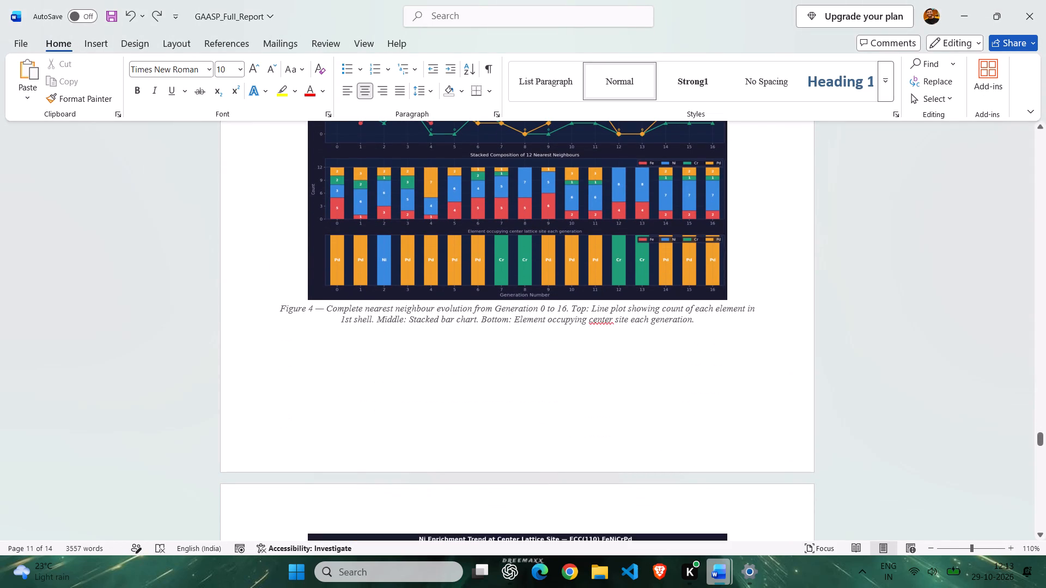
scroll(502, 317, "up", 13)
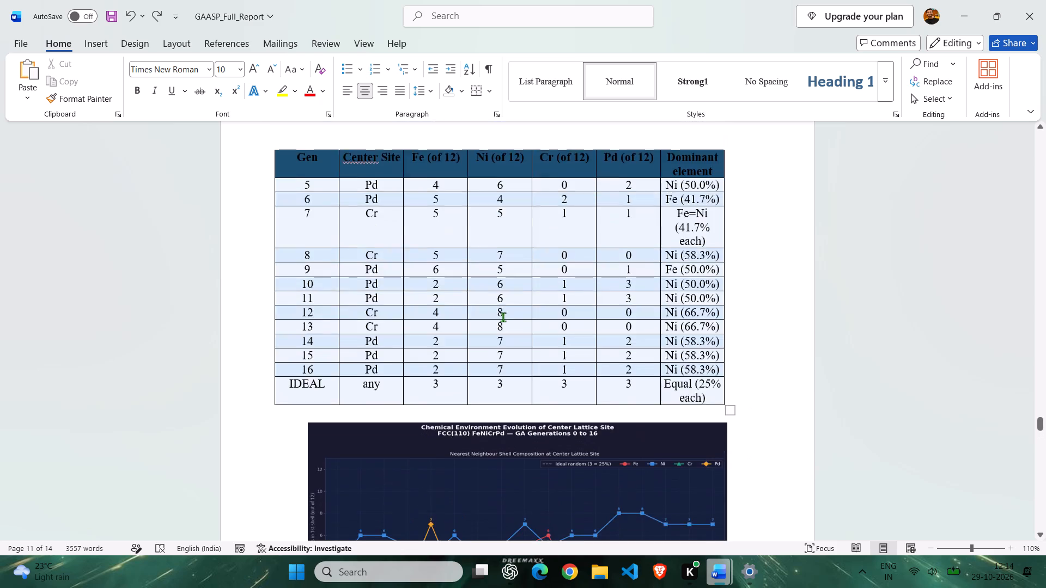
scroll(503, 317, "up", 12)
scroll(503, 317, "down", 17)
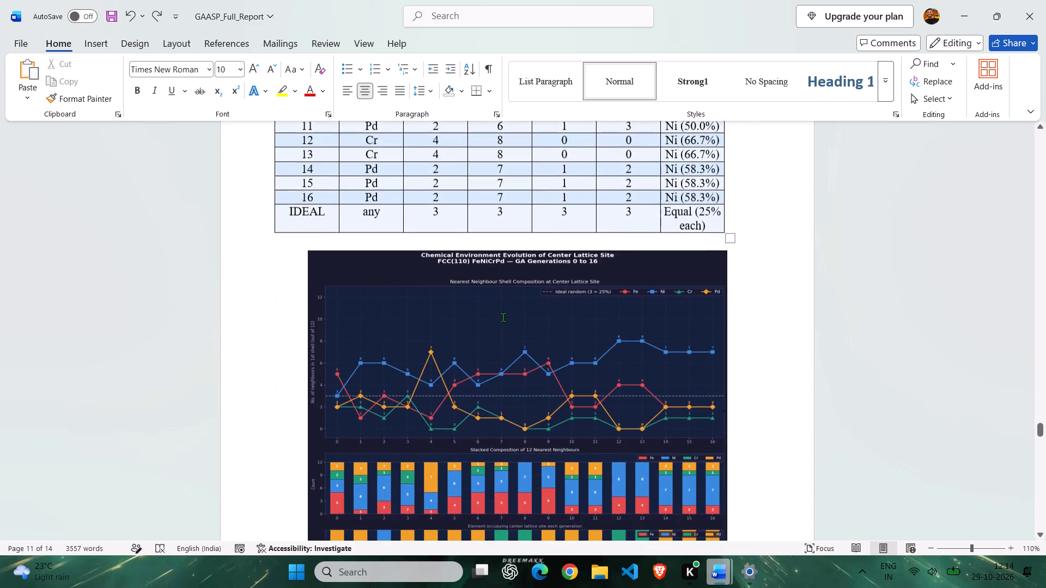
scroll(503, 317, "down", 7)
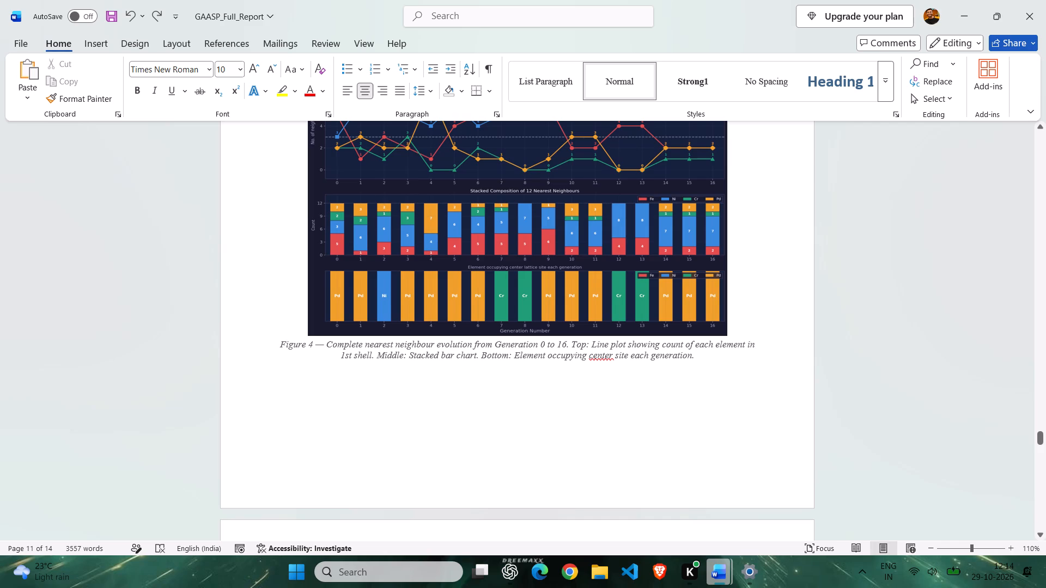
scroll(527, 304, "down", 13)
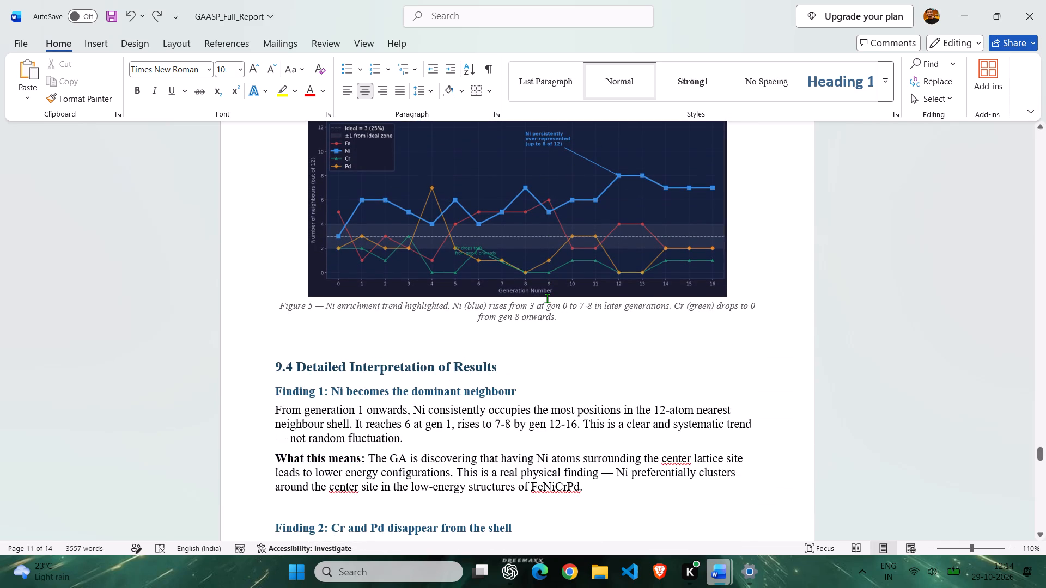
scroll(470, 215, "up", 4)
scroll(470, 216, "down", 2)
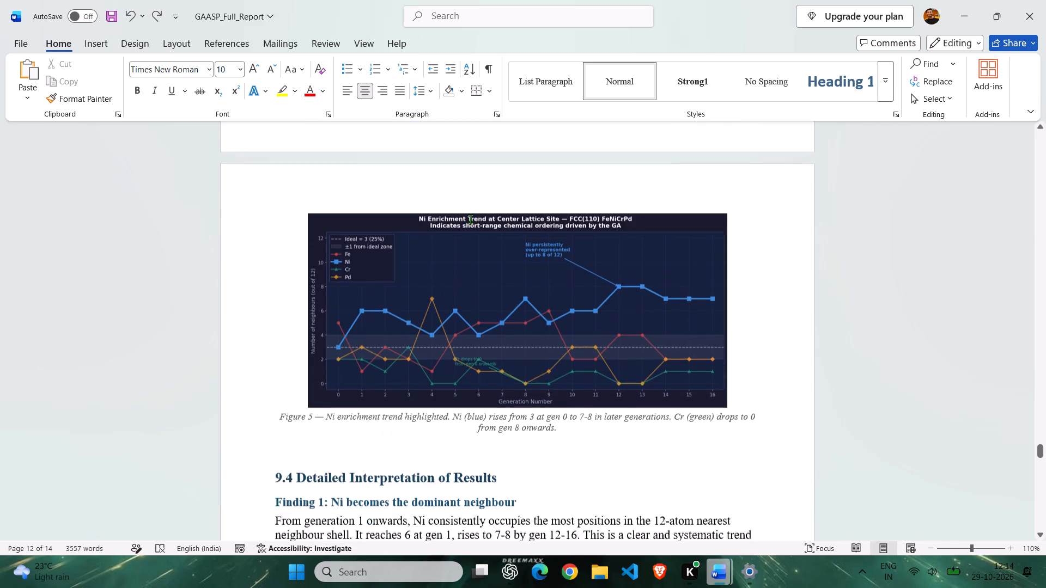
scroll(470, 219, "down", 5)
scroll(475, 248, "up", 11)
scroll(490, 239, "up", 10)
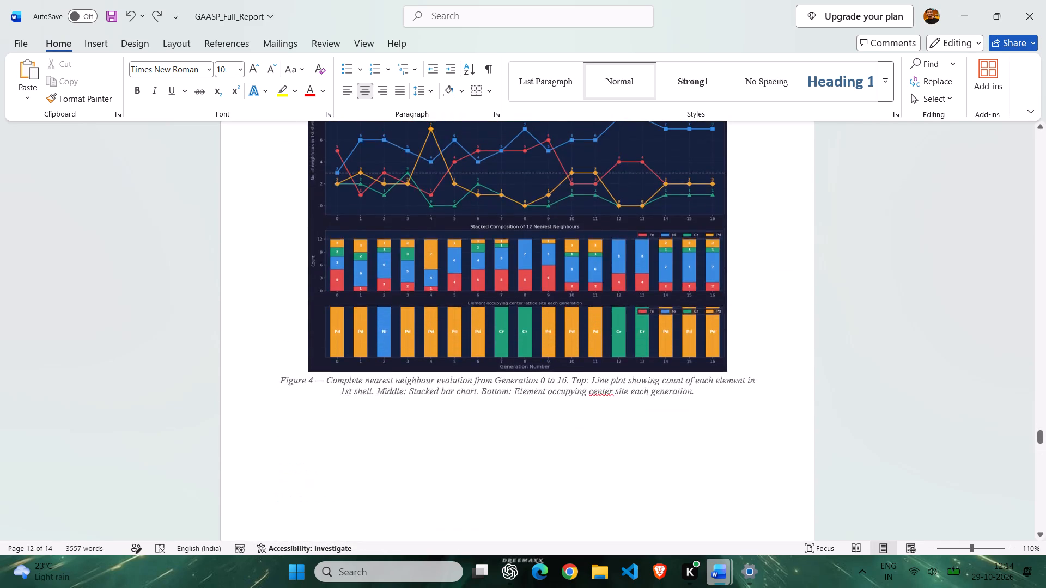
scroll(490, 239, "up", 11)
scroll(506, 223, "down", 3)
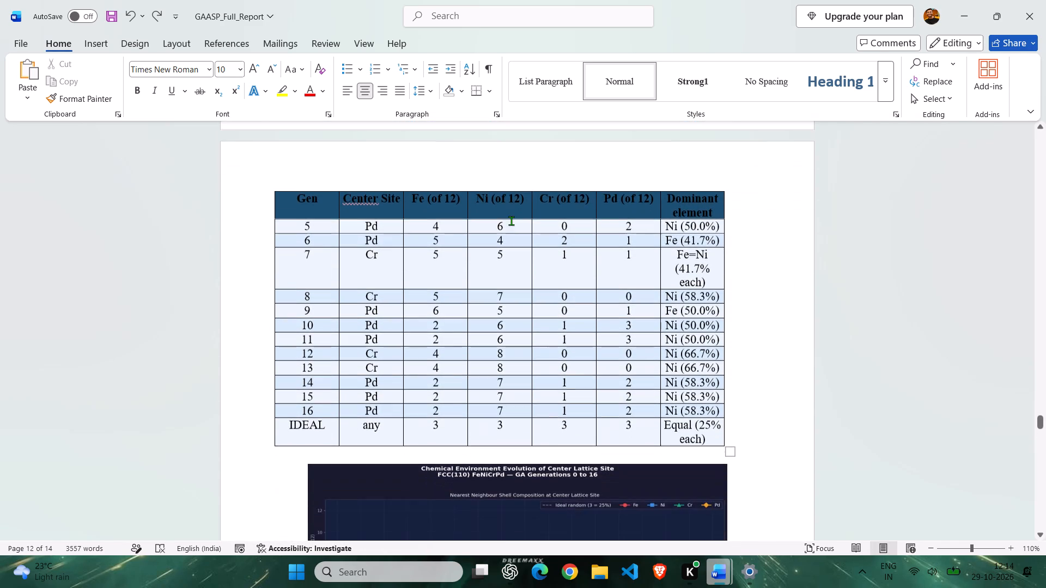
scroll(552, 202, "up", 8)
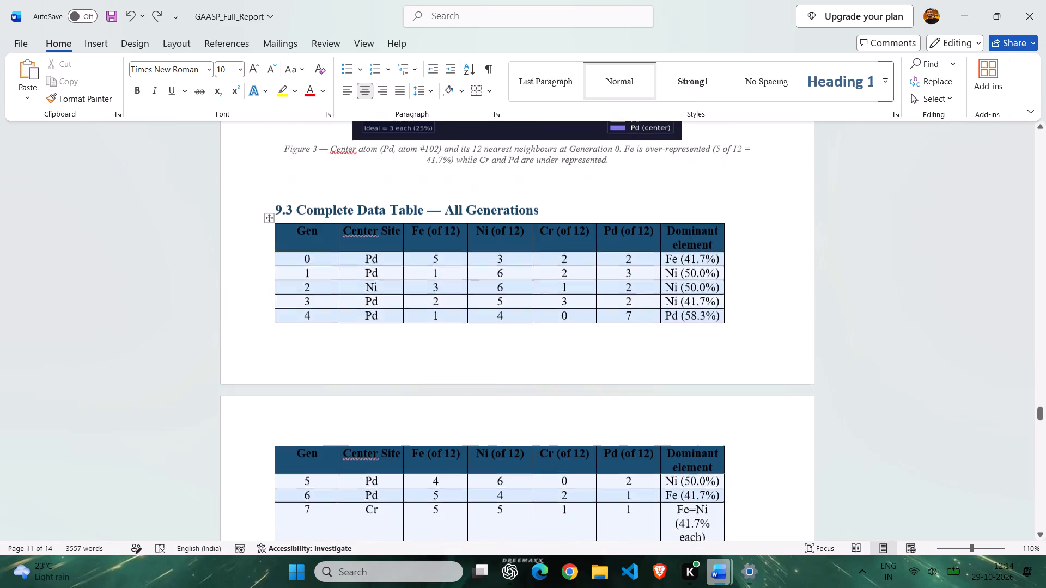
scroll(563, 200, "down", 2)
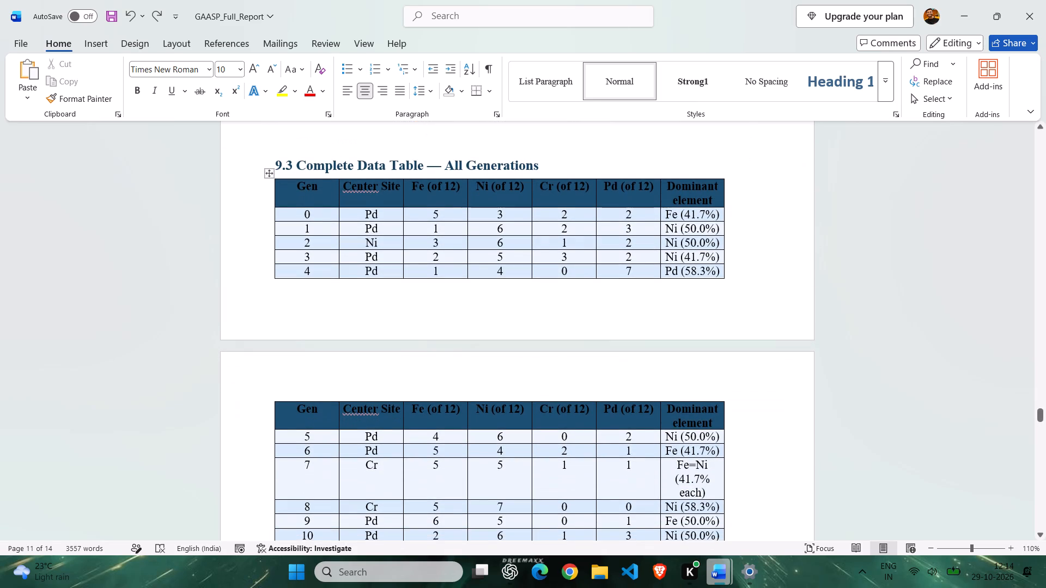
scroll(563, 200, "down", 1)
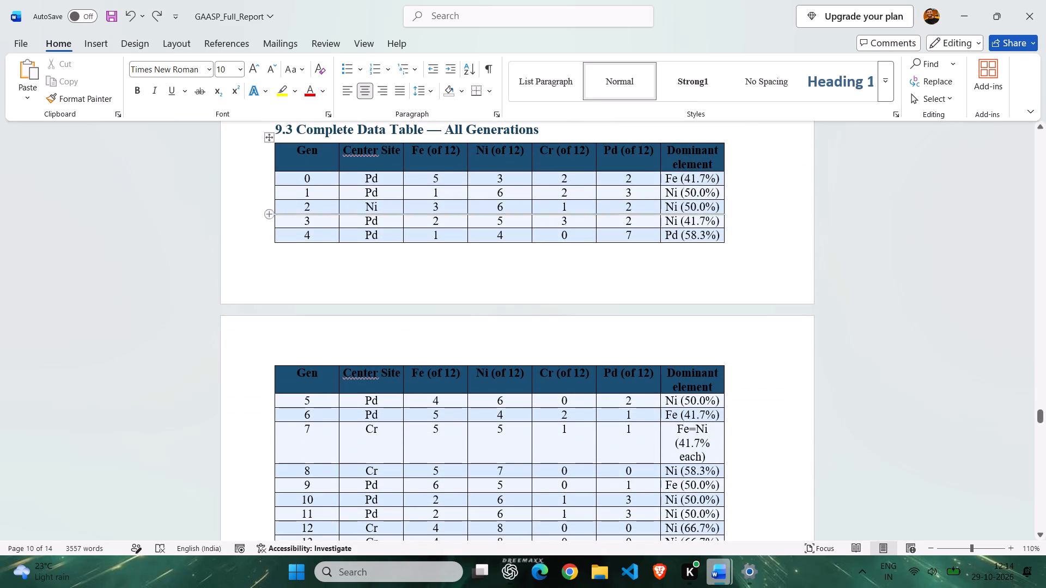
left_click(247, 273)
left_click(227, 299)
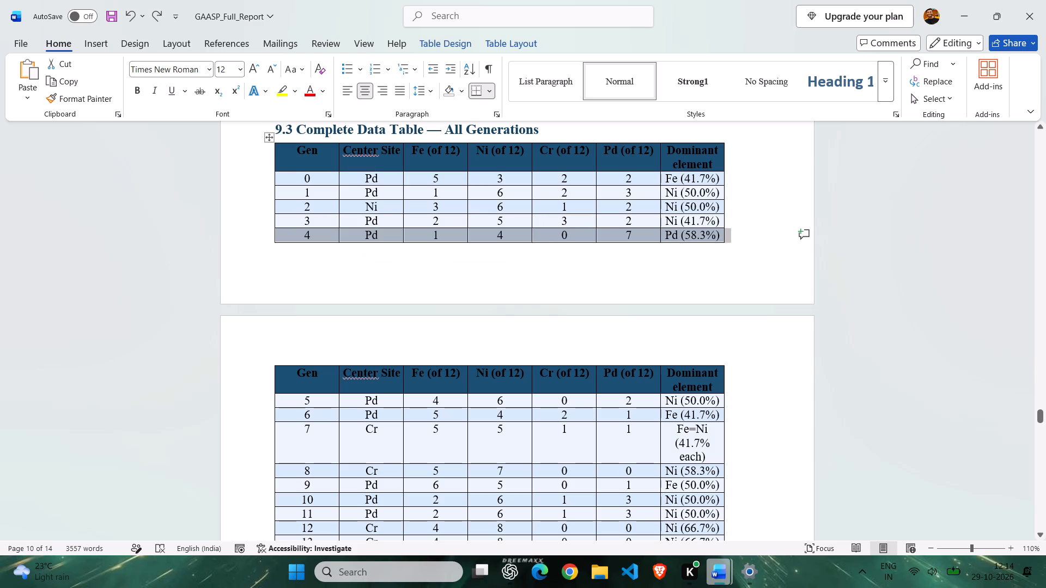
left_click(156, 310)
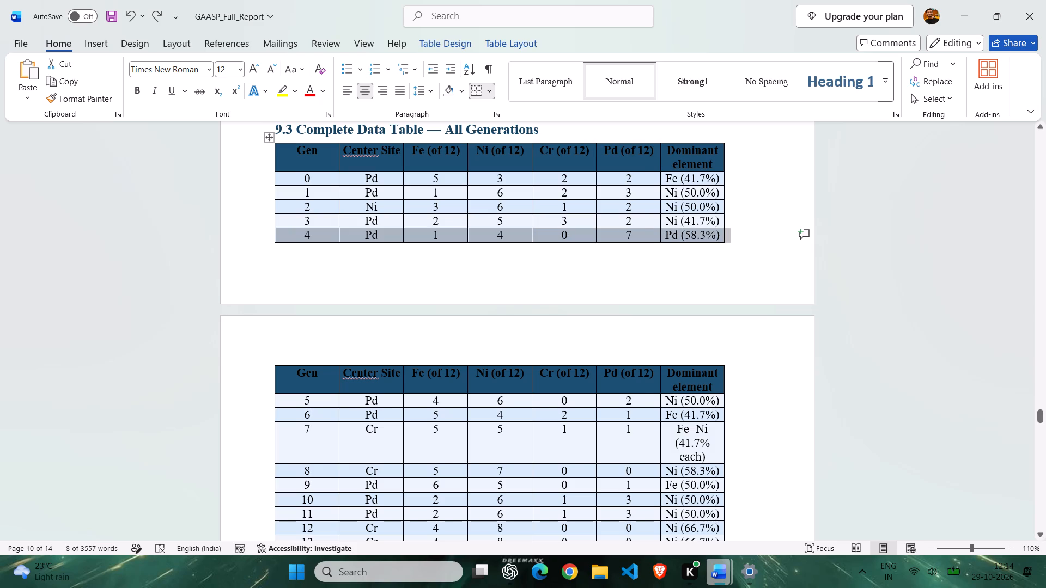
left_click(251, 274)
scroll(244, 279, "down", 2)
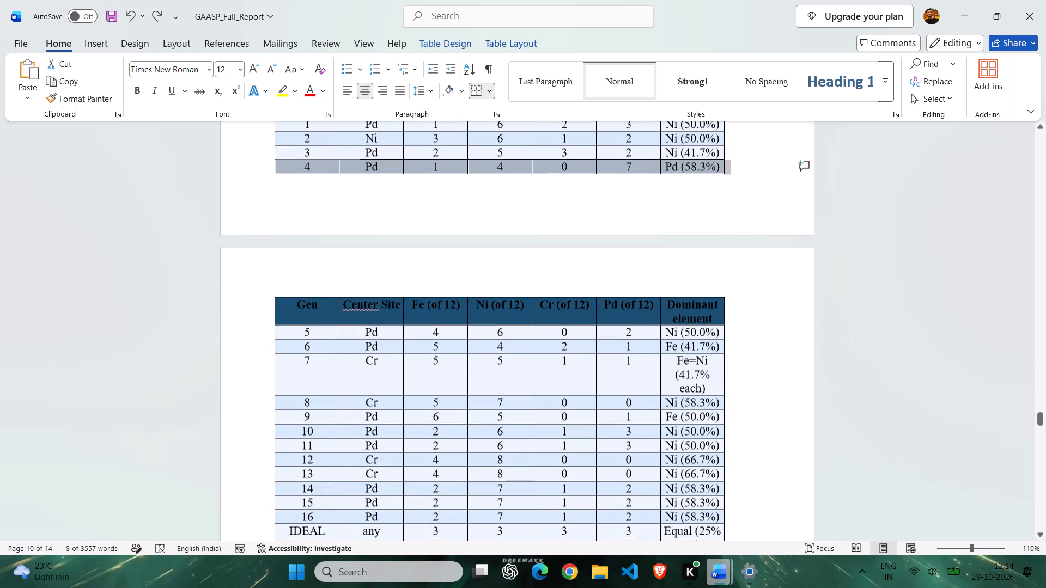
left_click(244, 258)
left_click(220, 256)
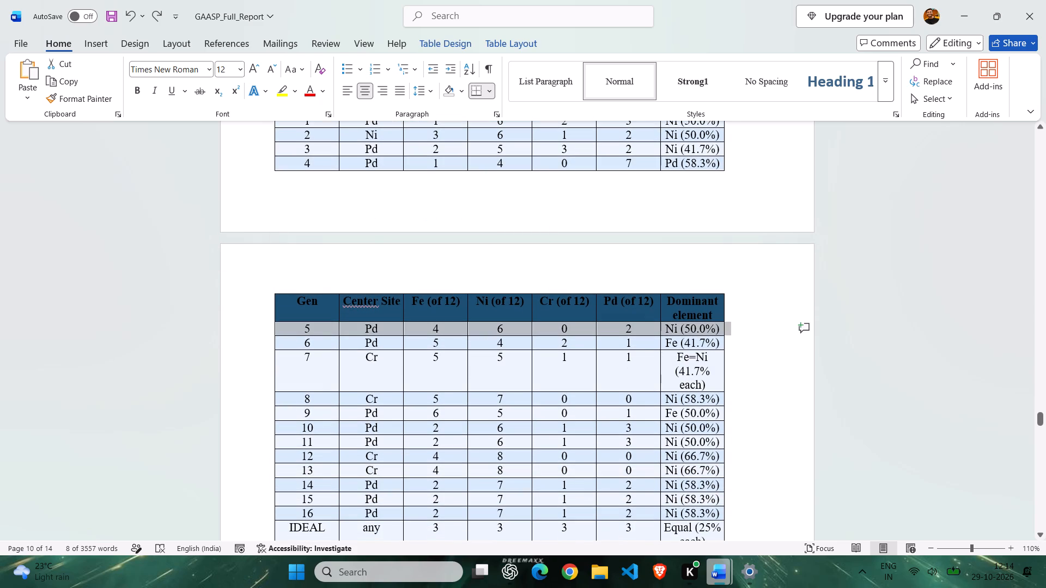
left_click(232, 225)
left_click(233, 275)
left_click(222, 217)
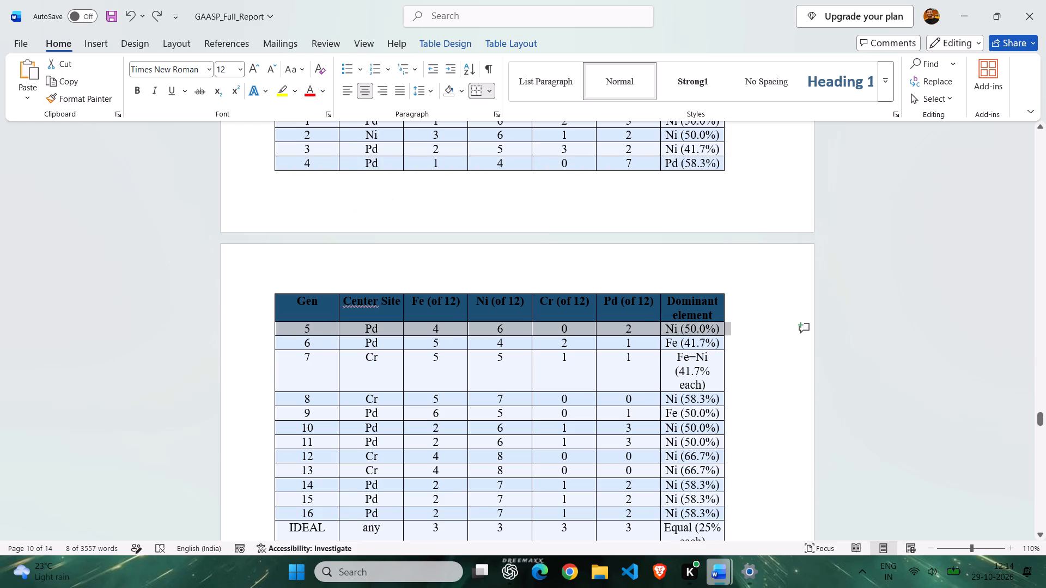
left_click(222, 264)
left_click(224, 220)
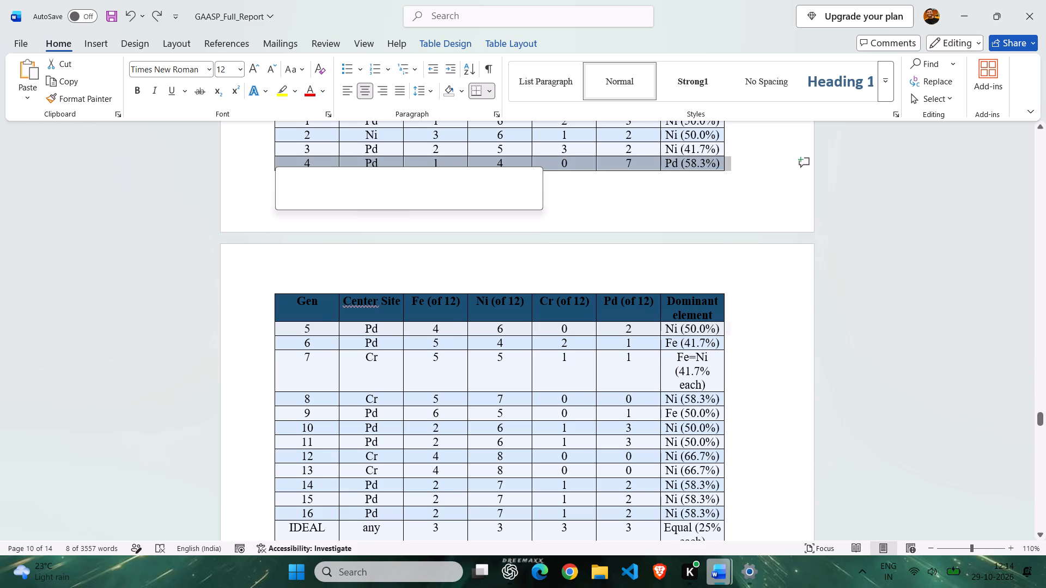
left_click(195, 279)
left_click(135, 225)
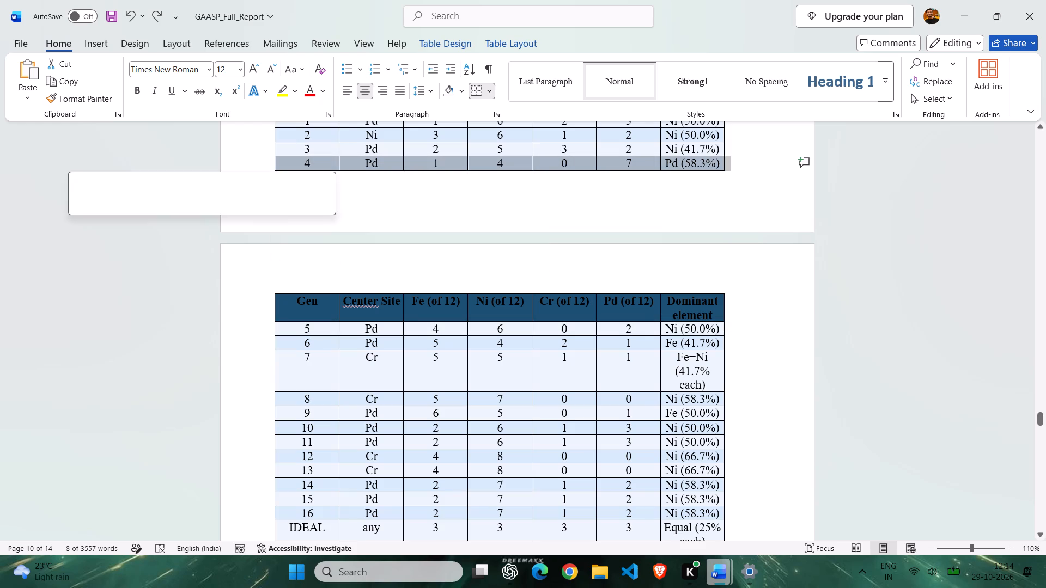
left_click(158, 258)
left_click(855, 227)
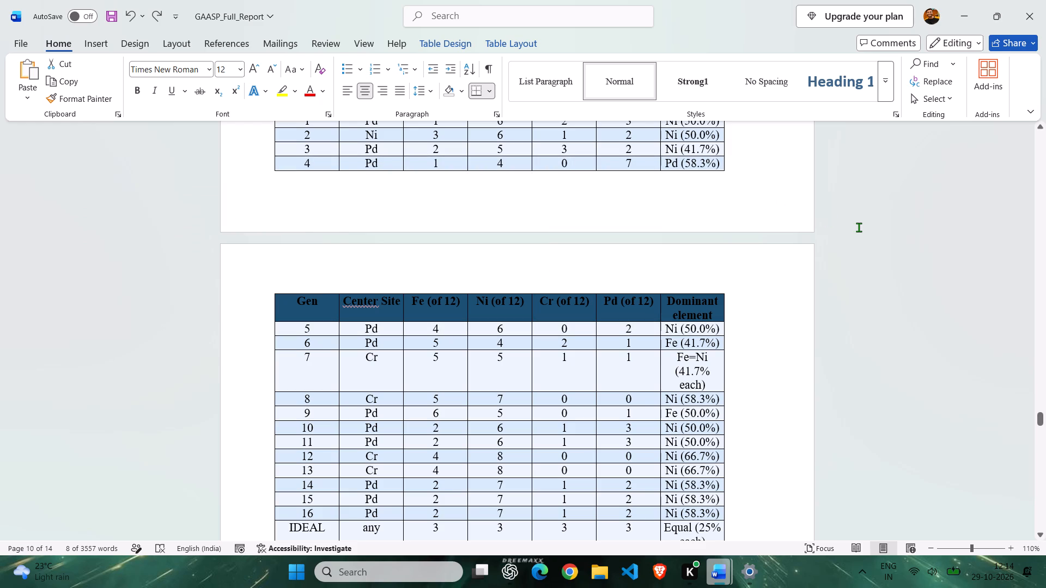
Review the two evolution charts, Figure 4 and Figure 5, with their captions and placement between the 9.3 table and section 9.4.
scroll(260, 222, "down", 4)
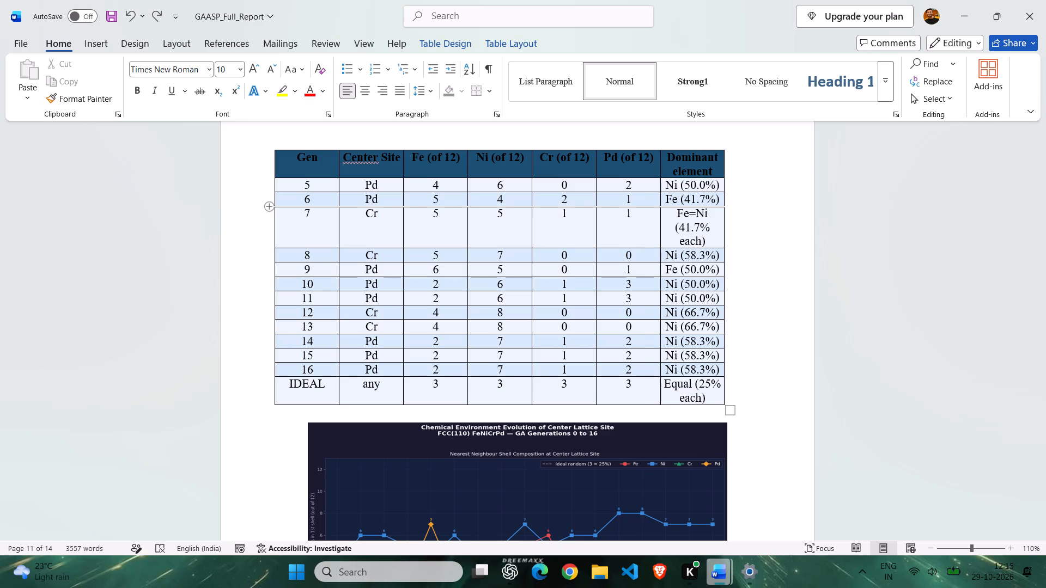
scroll(267, 228, "down", 4)
scroll(314, 259, "down", 11)
scroll(369, 334, "down", 3)
scroll(404, 312, "up", 4)
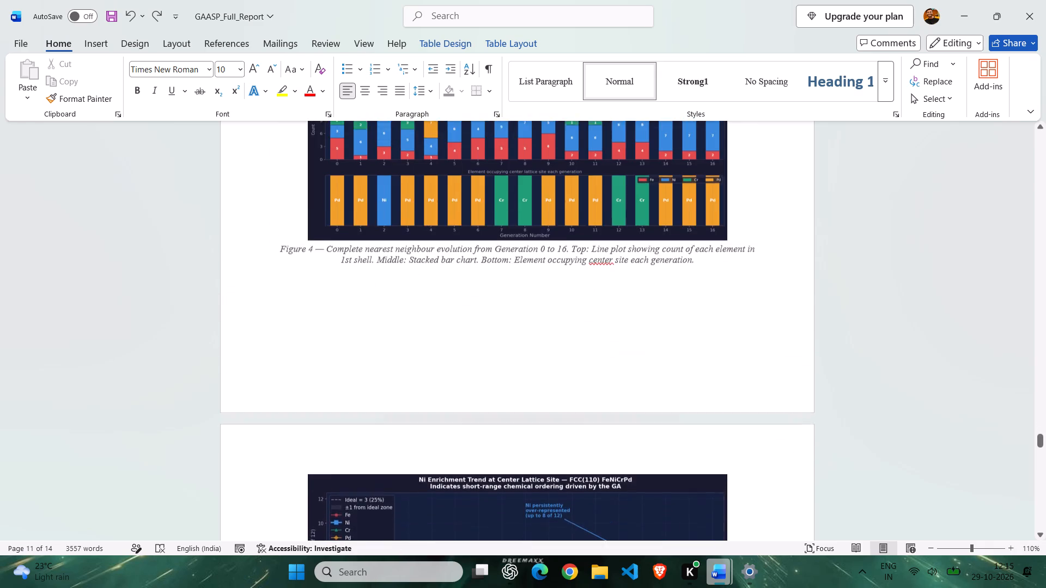
scroll(496, 280, "up", 5)
scroll(503, 279, "down", 9)
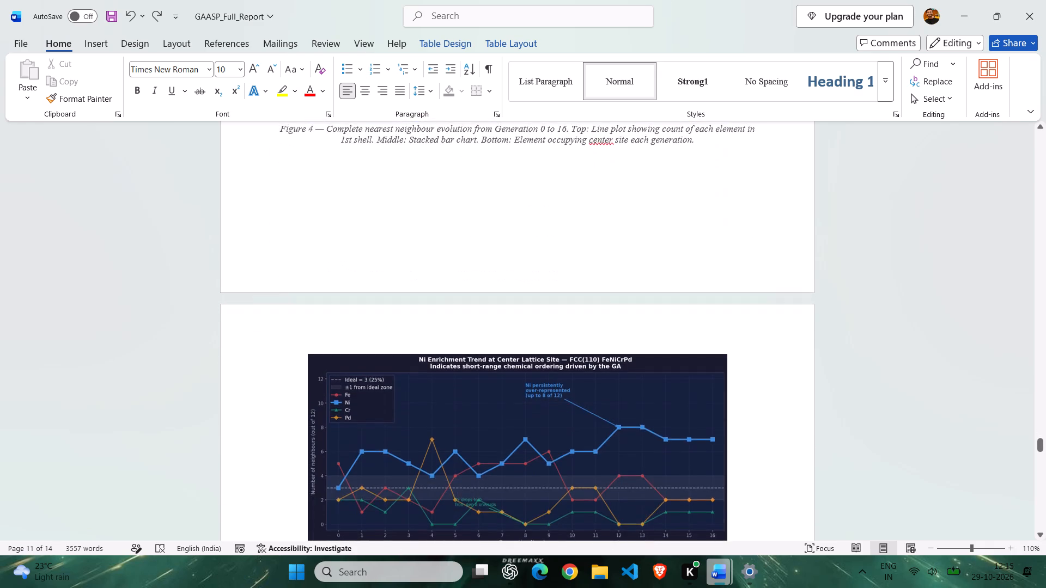
scroll(520, 274, "up", 15)
scroll(516, 290, "up", 7)
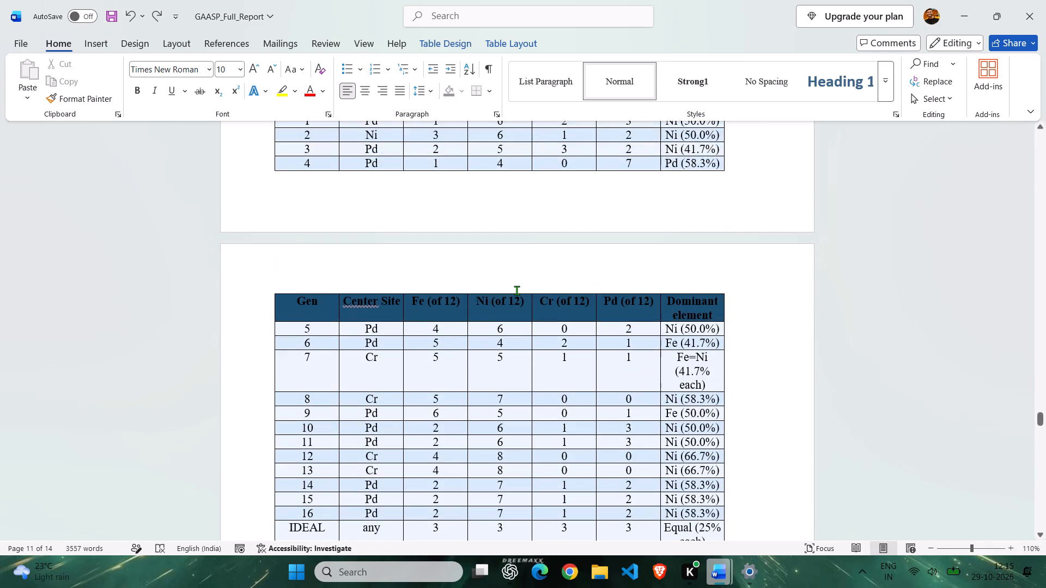
scroll(516, 290, "down", 10)
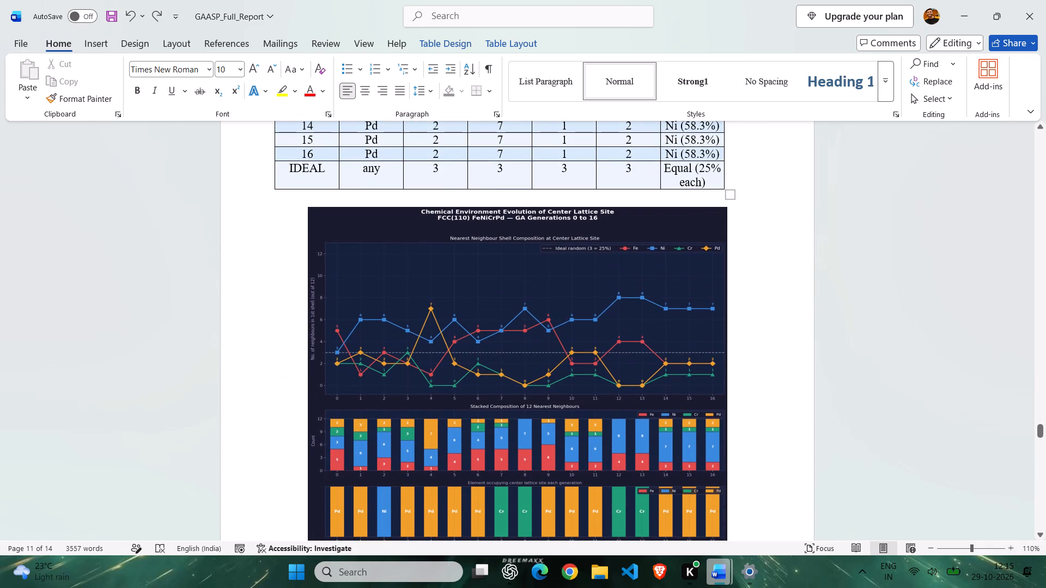
scroll(513, 291, "down", 13)
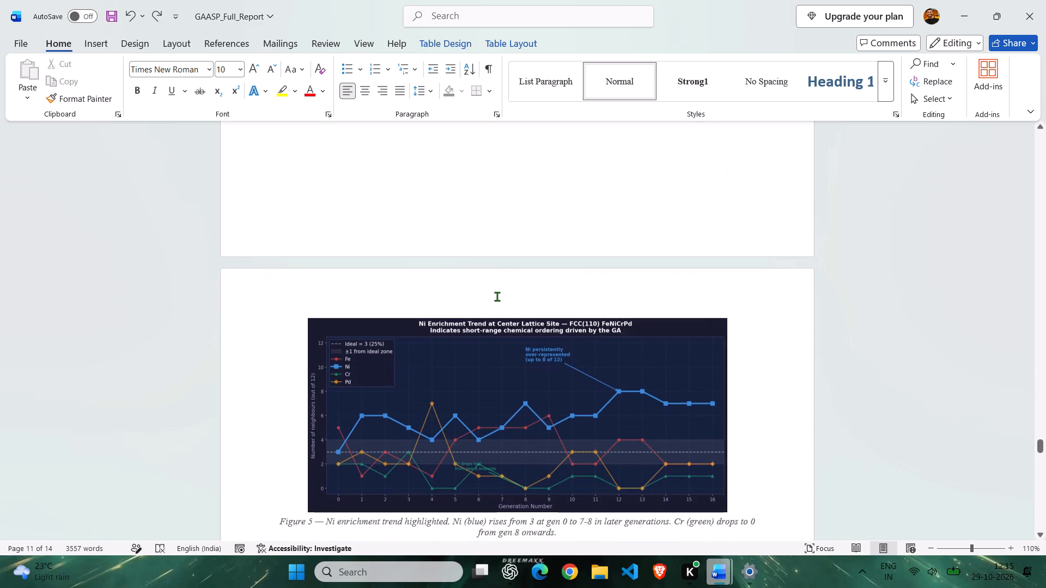
scroll(497, 296, "down", 11)
scroll(526, 293, "up", 9)
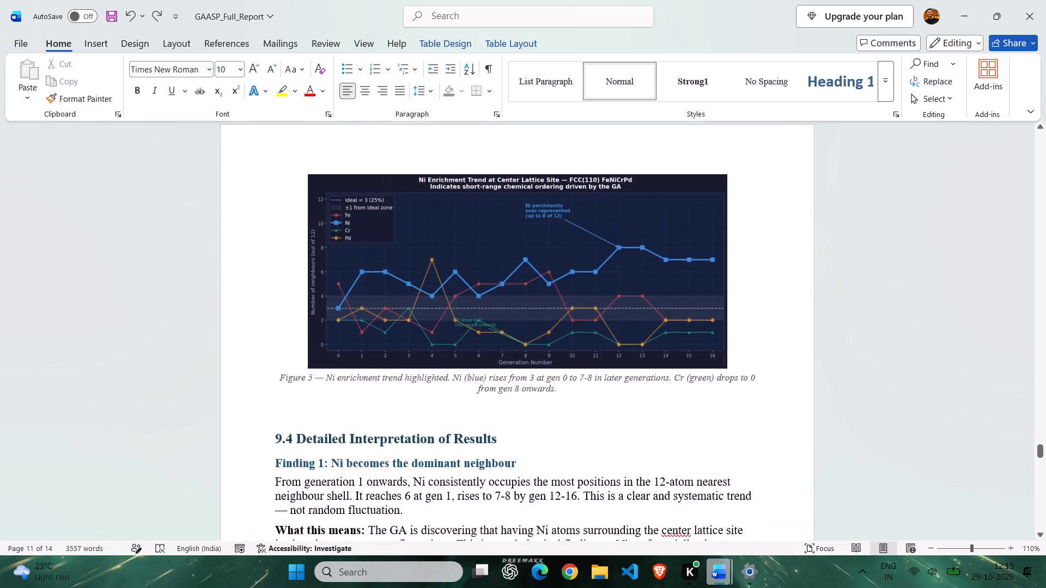
scroll(529, 293, "up", 14)
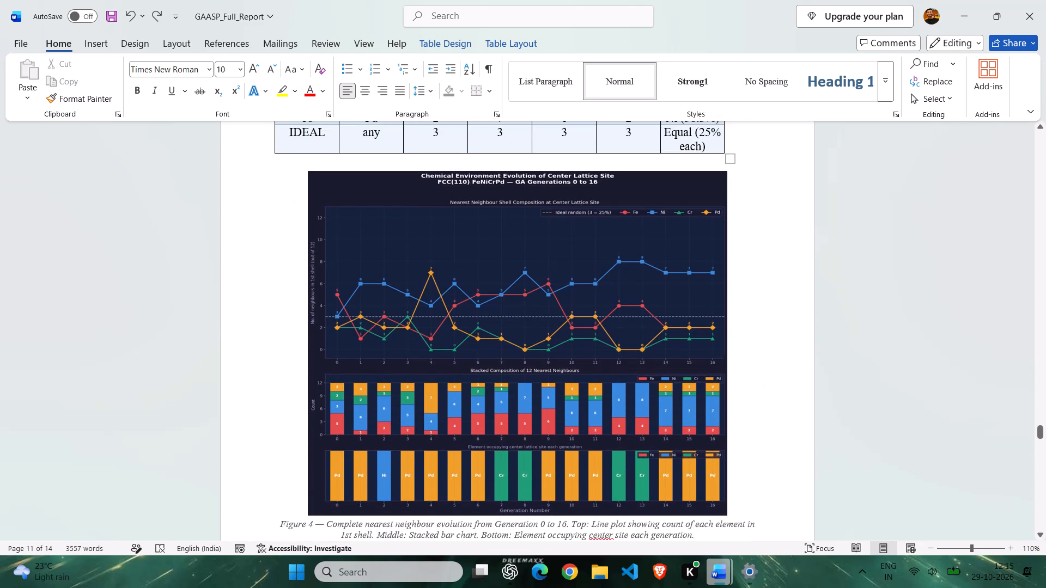